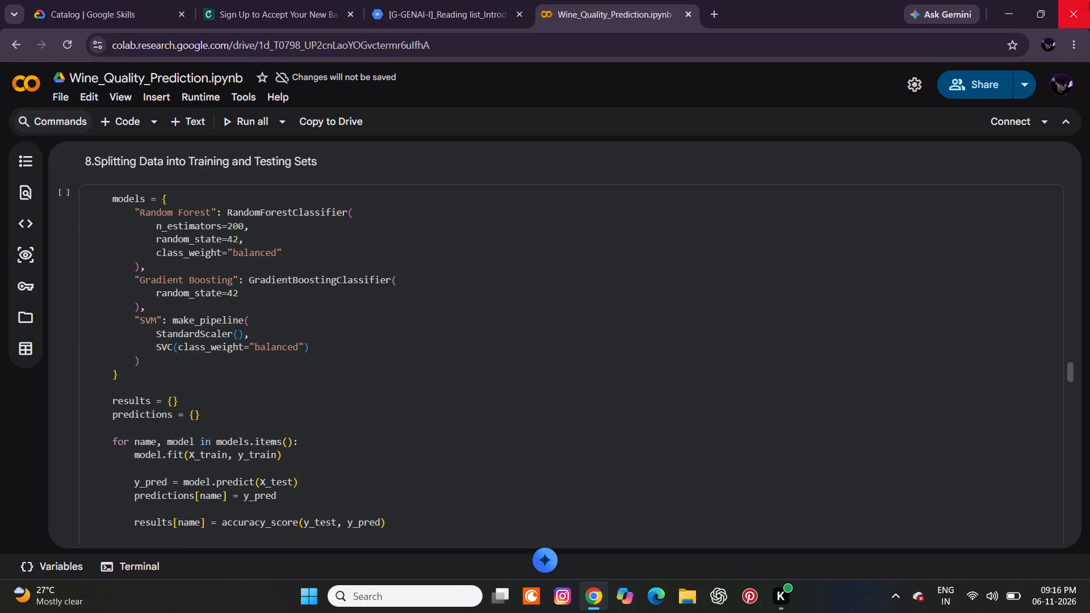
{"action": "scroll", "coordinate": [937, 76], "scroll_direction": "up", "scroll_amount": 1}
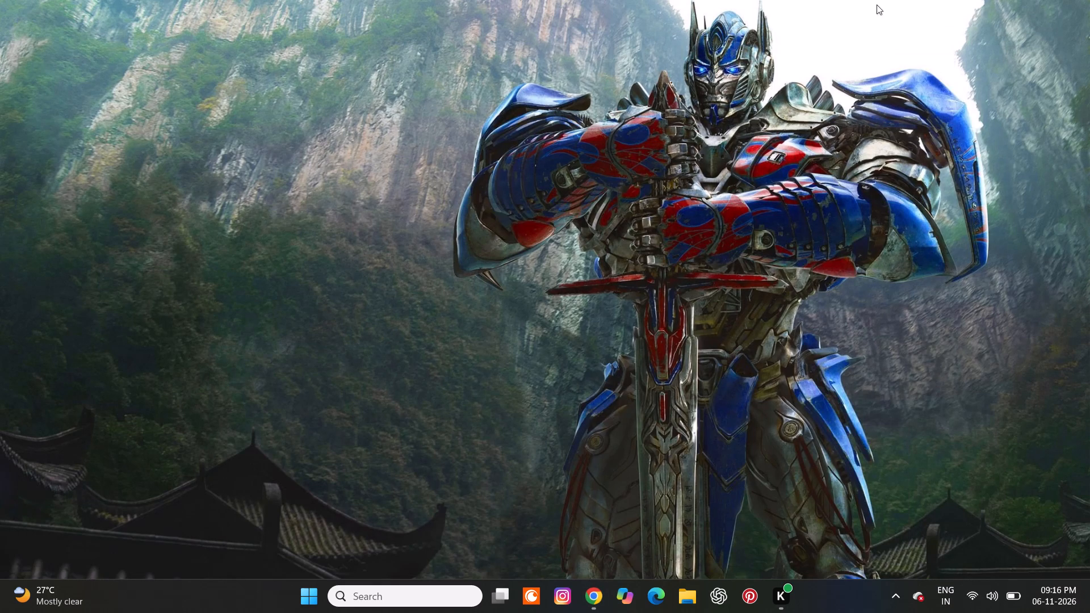
Search Windows for "wo" to find the Word app and launch it.
{"action": "left_click", "coordinate": [391, 598]}
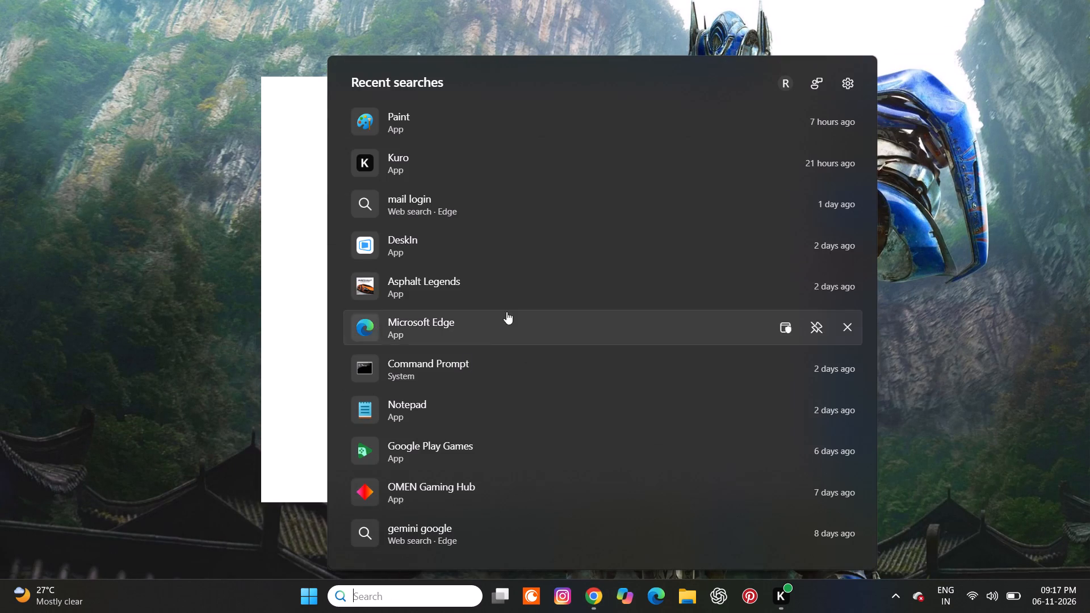
{"action": "key", "text": "w"}
{"action": "key", "text": "o"}
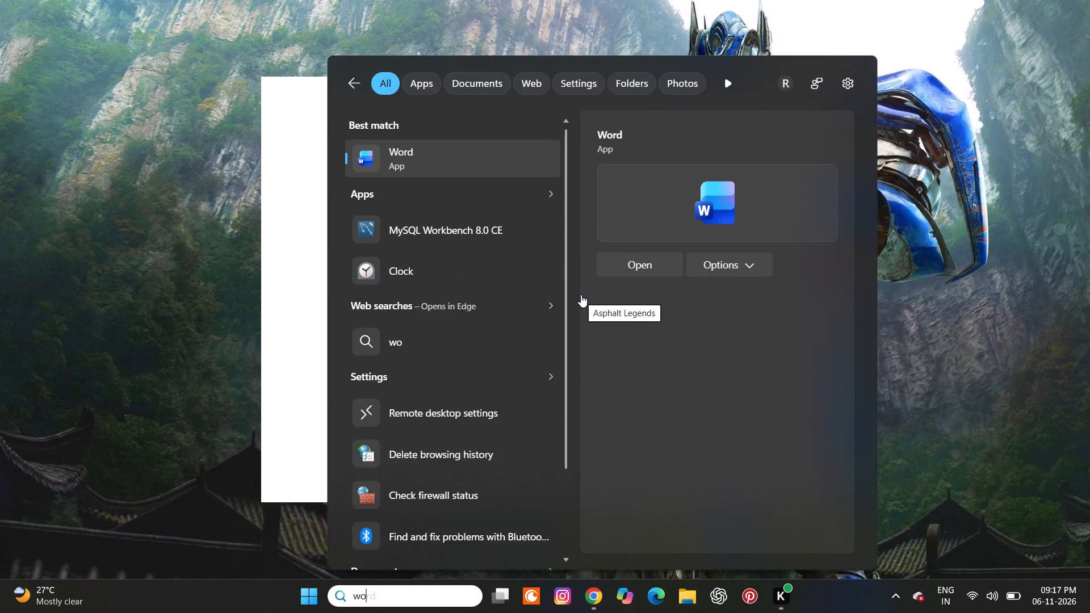
Launch Word from the search results and dismiss the search window to reach its start page.
{"action": "left_click", "coordinate": [498, 137]}
{"action": "double_click", "coordinate": [484, 156]}
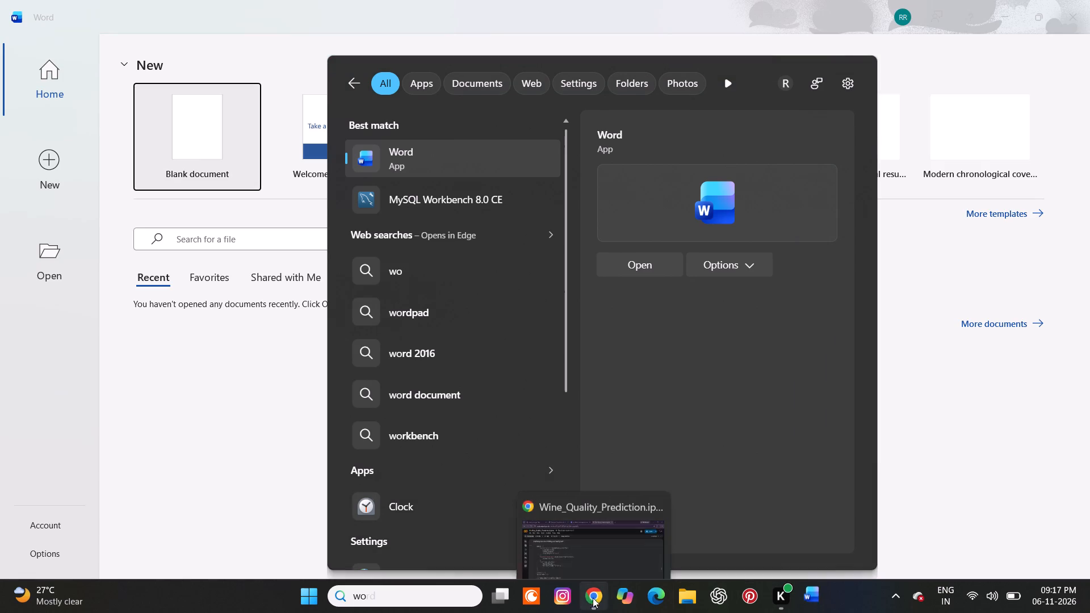
{"action": "left_click", "coordinate": [909, 330]}
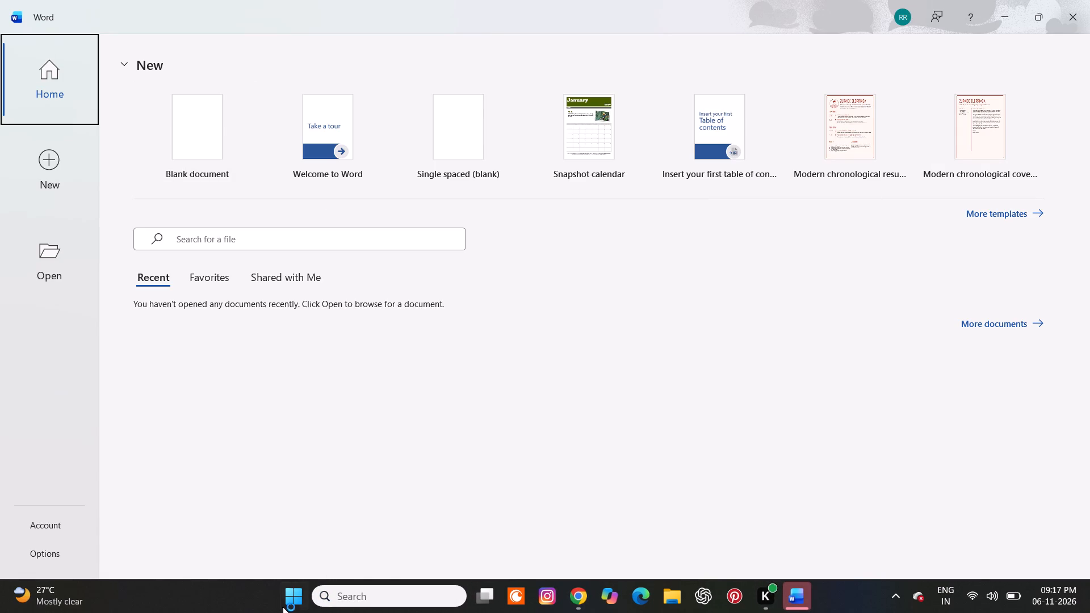
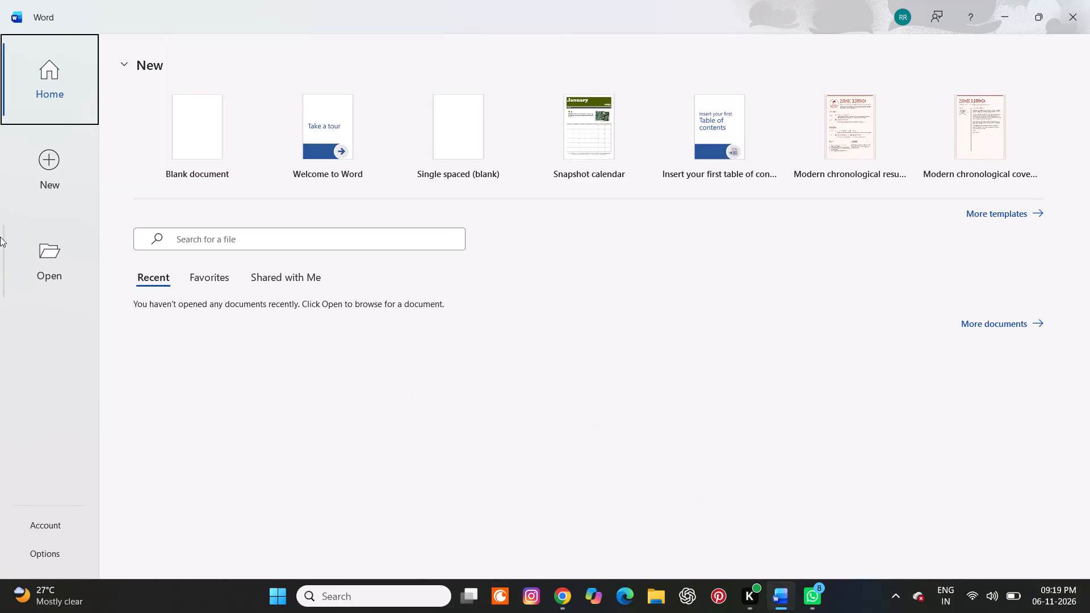
Create a new blank document.
{"action": "left_click", "coordinate": [205, 141]}
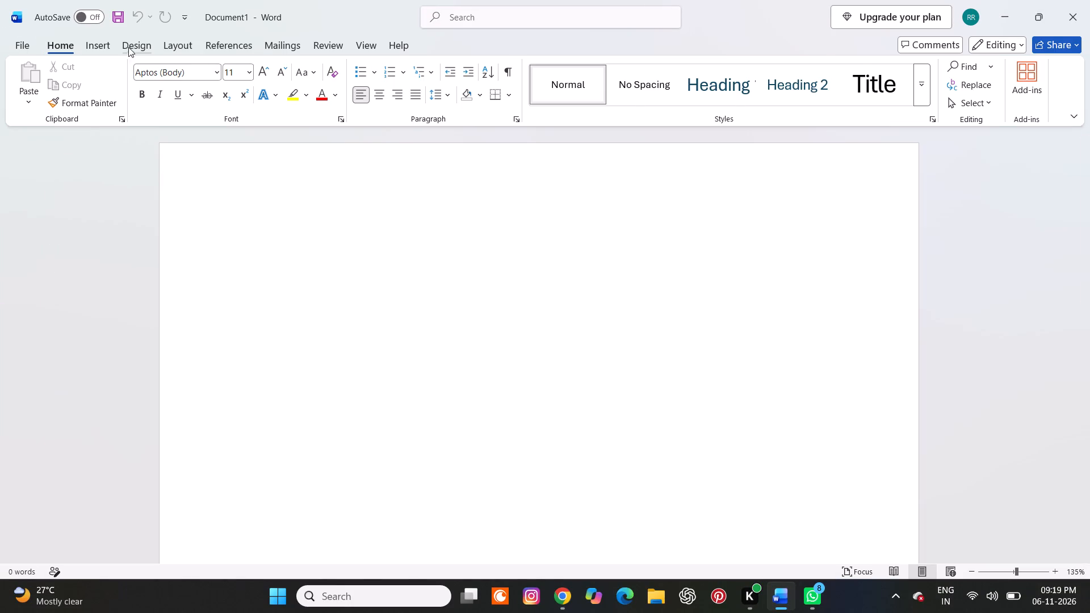
Insert the picture named 1 from the Downloads folder on this device into the blank document.
{"action": "left_click", "coordinate": [109, 47]}
{"action": "left_click", "coordinate": [141, 76]}
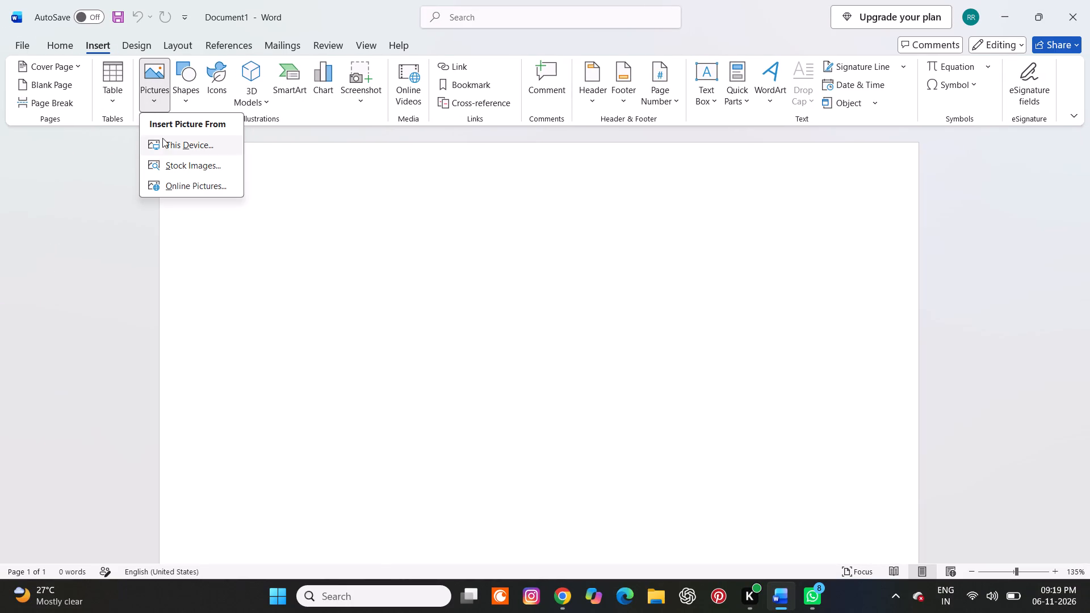
{"action": "left_click", "coordinate": [169, 147]}
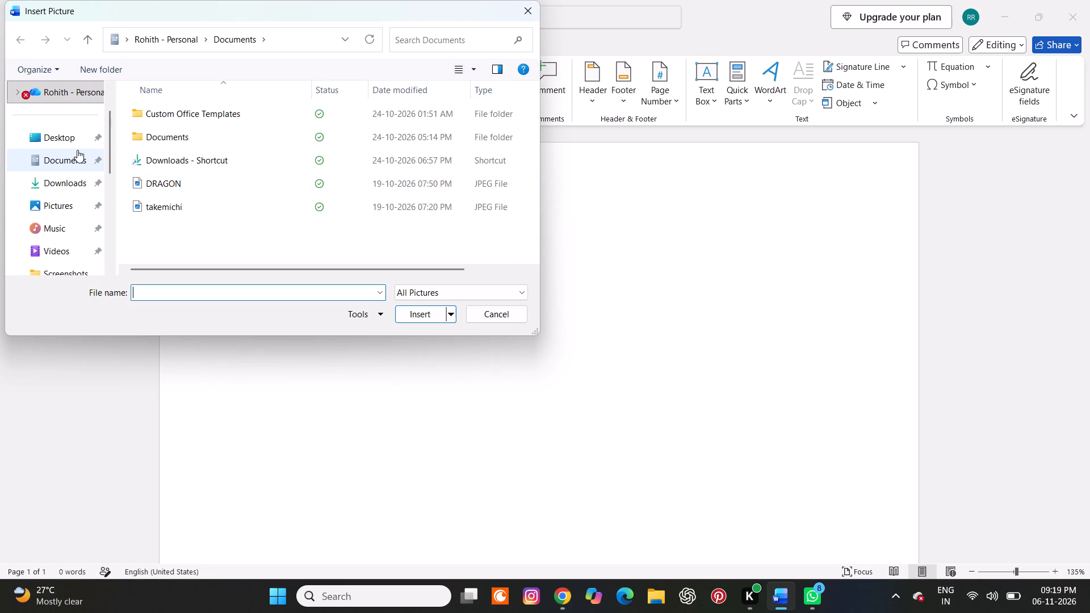
{"action": "left_click", "coordinate": [77, 150]}
{"action": "left_click", "coordinate": [72, 173]}
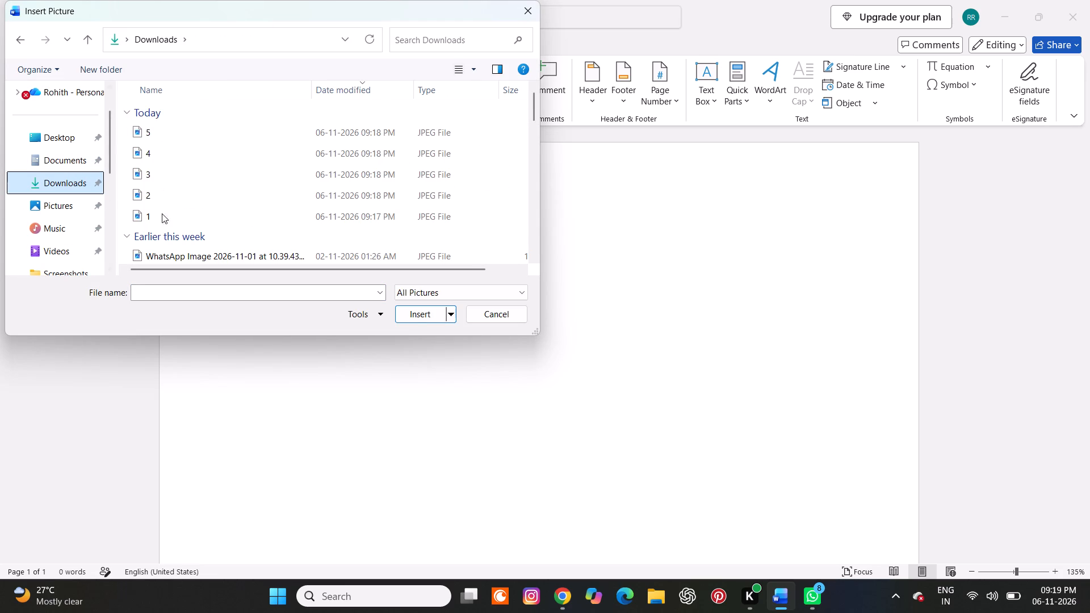
{"action": "left_click", "coordinate": [163, 224]}
{"action": "left_click", "coordinate": [415, 310]}
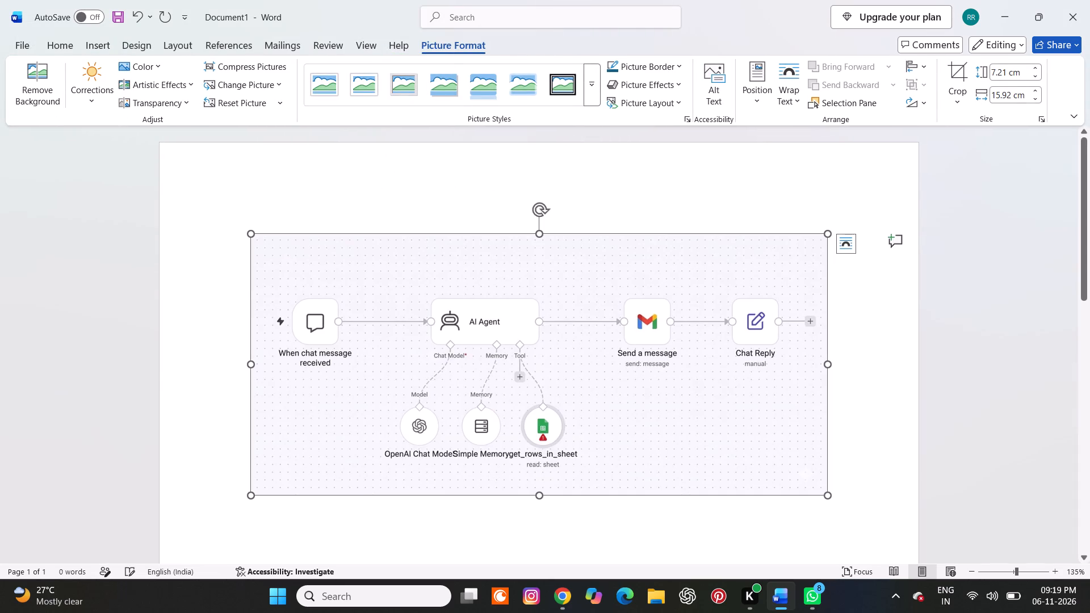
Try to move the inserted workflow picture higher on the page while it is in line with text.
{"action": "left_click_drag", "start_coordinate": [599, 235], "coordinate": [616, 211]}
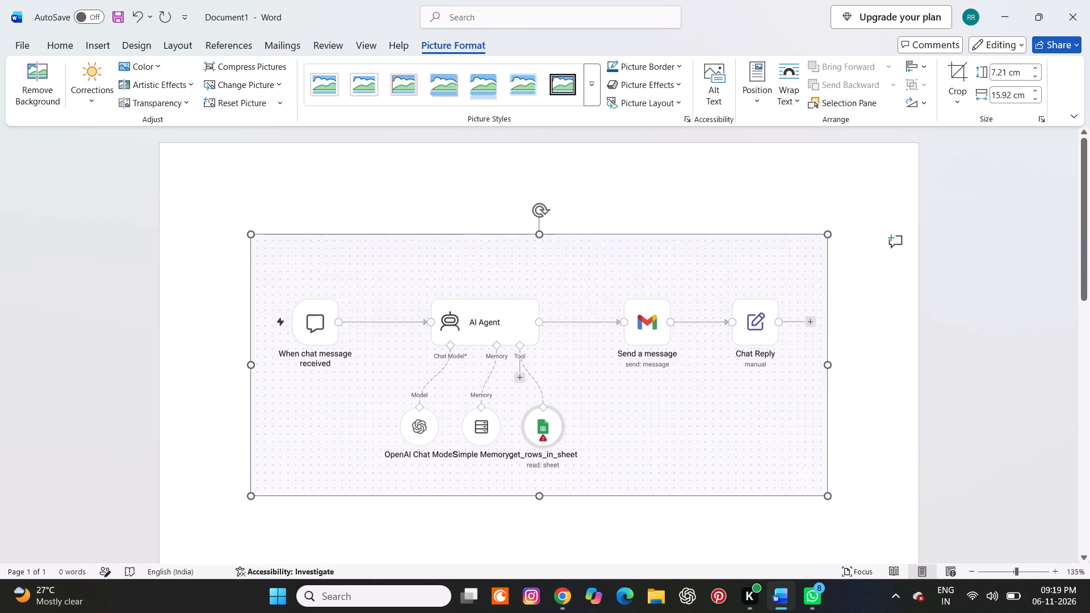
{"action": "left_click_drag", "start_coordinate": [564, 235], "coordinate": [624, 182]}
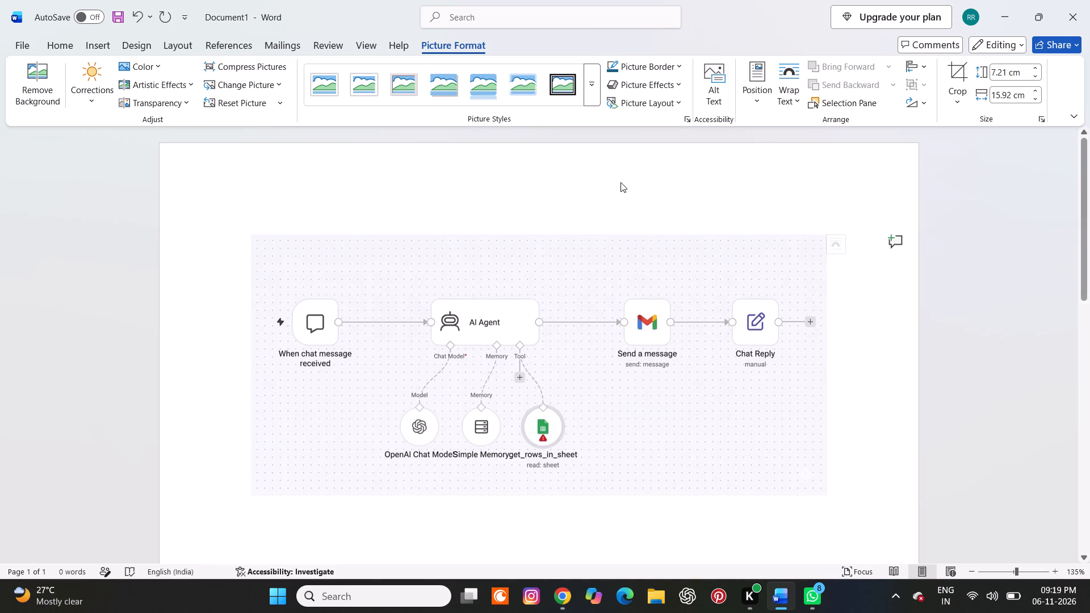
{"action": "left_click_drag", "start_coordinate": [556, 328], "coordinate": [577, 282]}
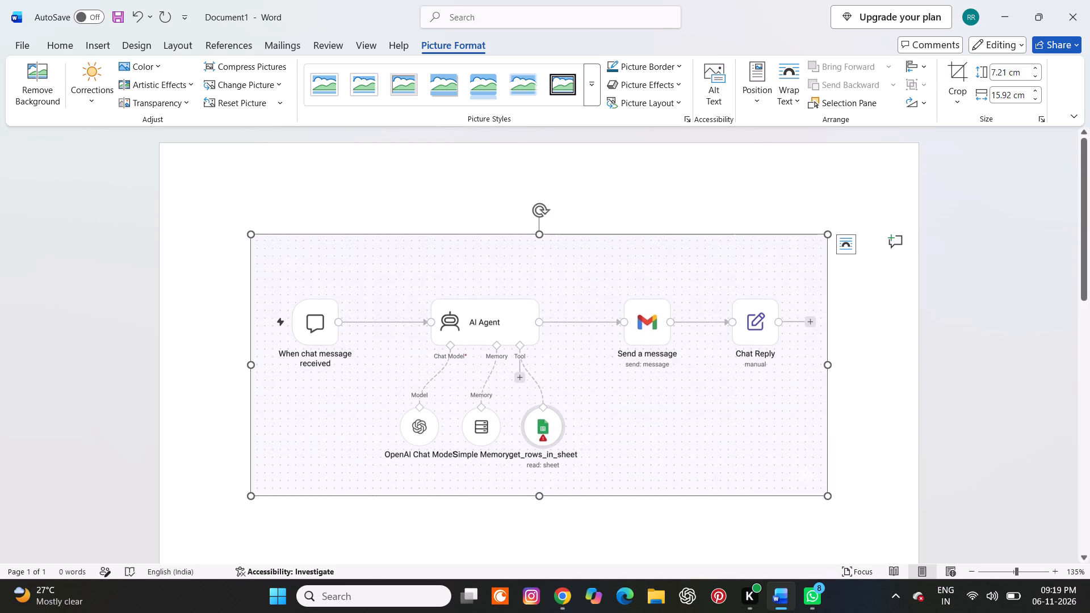
Set the workflow picture's text wrapping to Tight and reposition it toward the top of the page.
{"action": "left_click", "coordinate": [841, 247]}
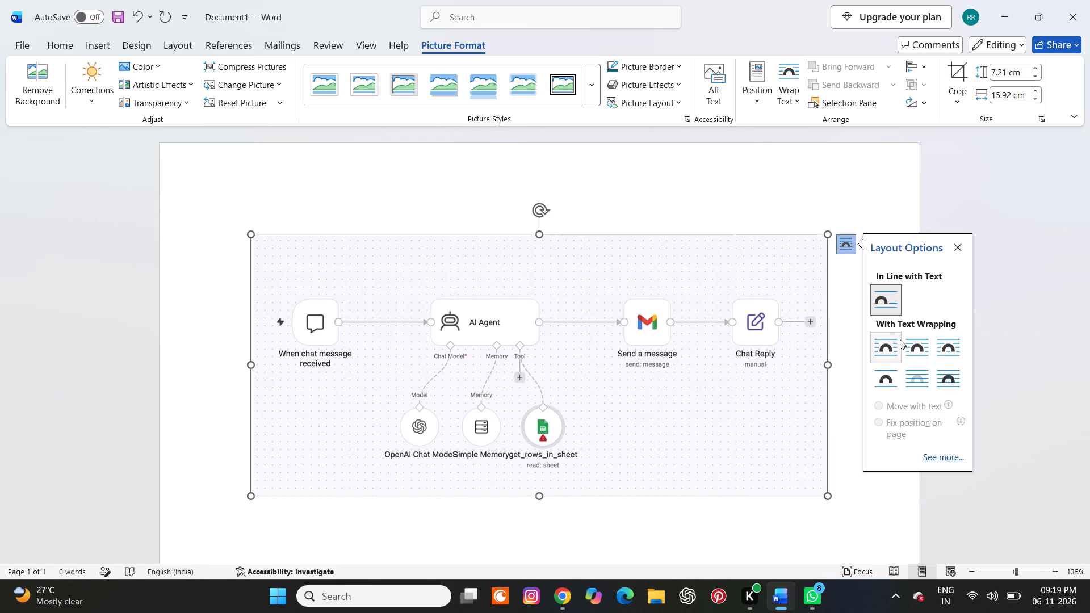
{"action": "left_click", "coordinate": [917, 339]}
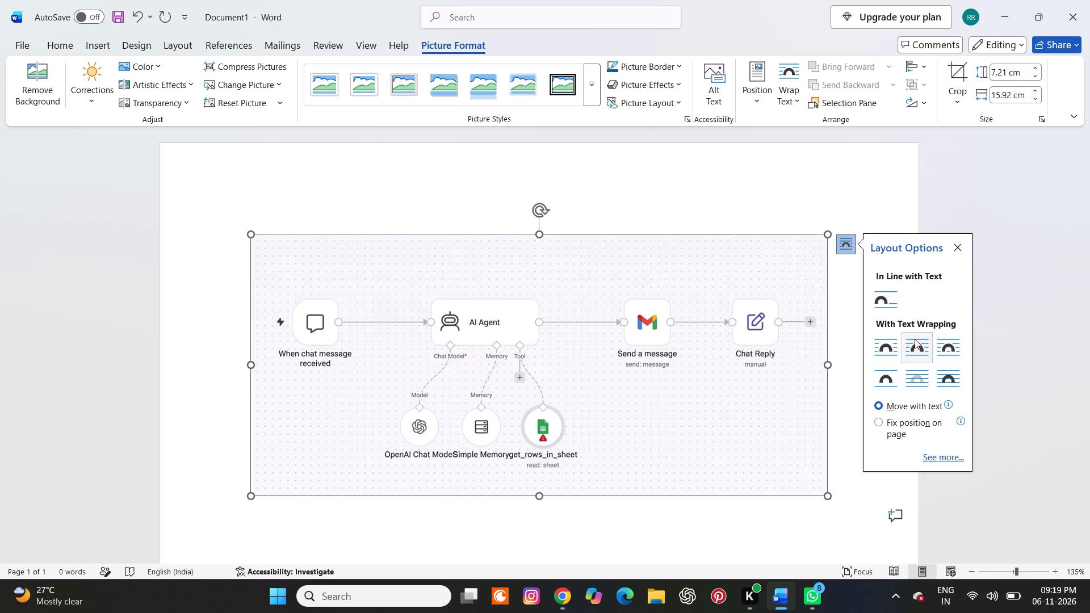
{"action": "left_click_drag", "start_coordinate": [628, 358], "coordinate": [641, 307]}
Change the workflow picture's text wrapping to Square and reposition it toward the top of the page again.
{"action": "left_click", "coordinate": [864, 244]}
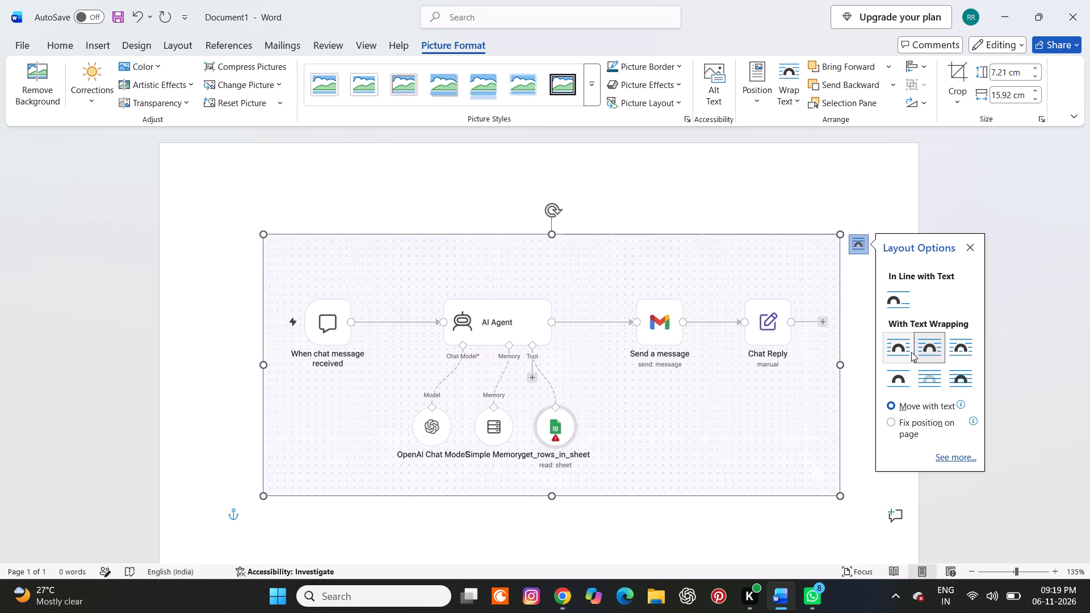
{"action": "left_click", "coordinate": [911, 352]}
{"action": "left_click_drag", "start_coordinate": [648, 356], "coordinate": [656, 314]}
{"action": "left_click", "coordinate": [652, 314]}
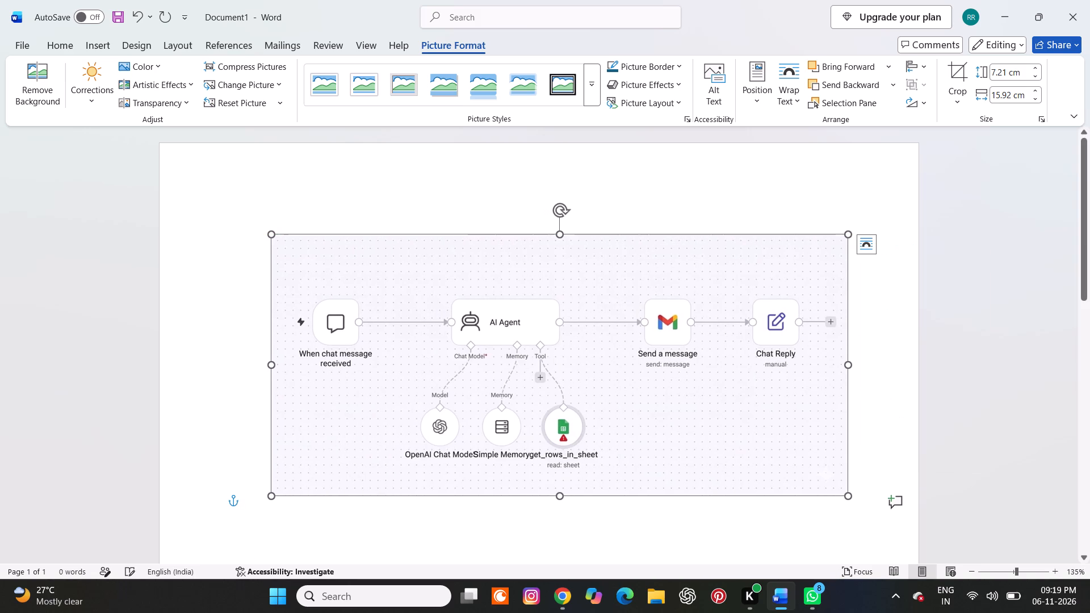
Change the workflow picture's text wrapping to Through.
{"action": "left_click", "coordinate": [871, 247]}
{"action": "left_click", "coordinate": [955, 346]}
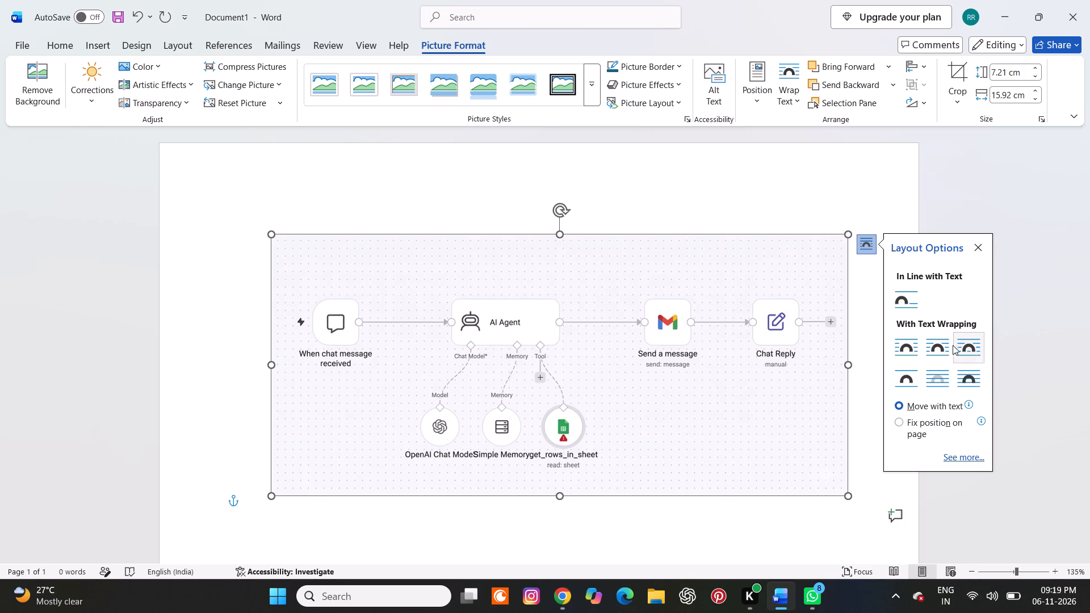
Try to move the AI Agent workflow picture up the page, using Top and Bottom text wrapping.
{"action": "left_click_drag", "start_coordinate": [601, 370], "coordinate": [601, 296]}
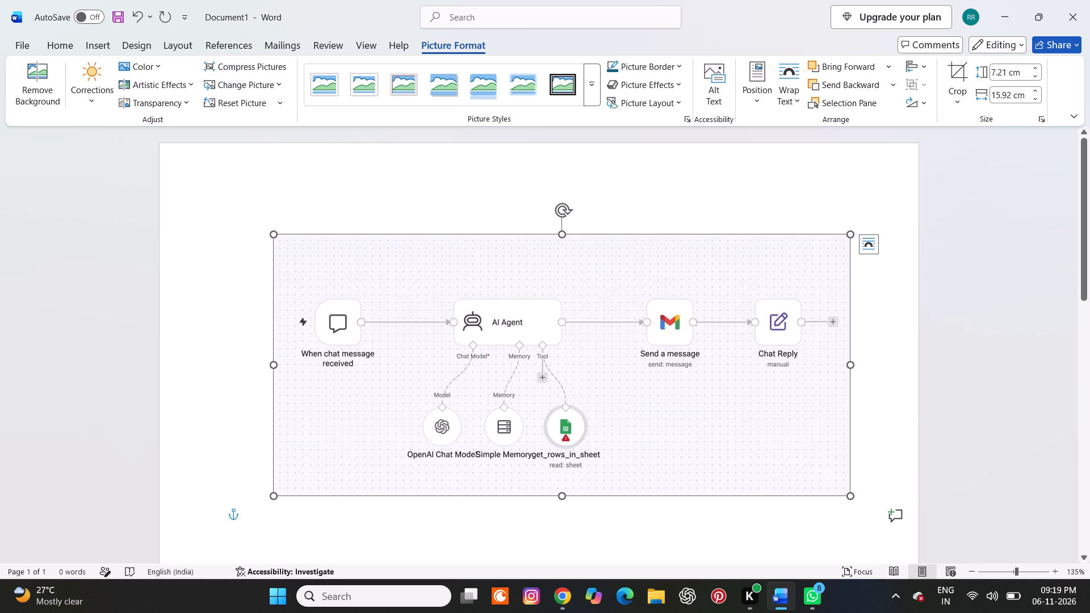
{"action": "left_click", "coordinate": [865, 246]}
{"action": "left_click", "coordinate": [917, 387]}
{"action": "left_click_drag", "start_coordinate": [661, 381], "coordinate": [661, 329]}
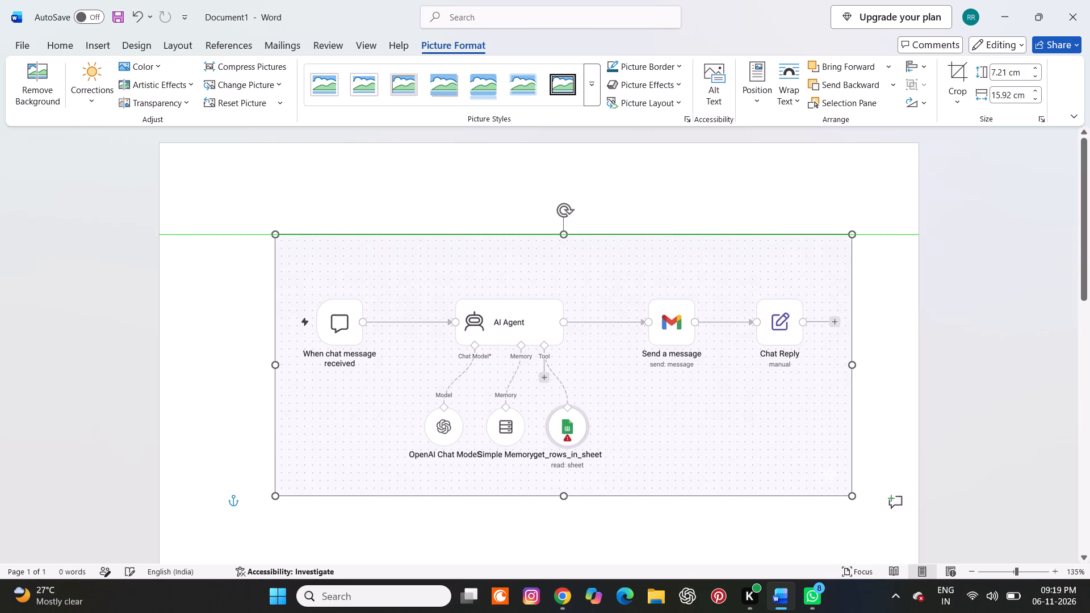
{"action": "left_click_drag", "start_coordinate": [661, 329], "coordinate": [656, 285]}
Set the AI Agent workflow picture's text wrapping to Behind Text and move it up near the top of the page.
{"action": "left_click", "coordinate": [867, 246]}
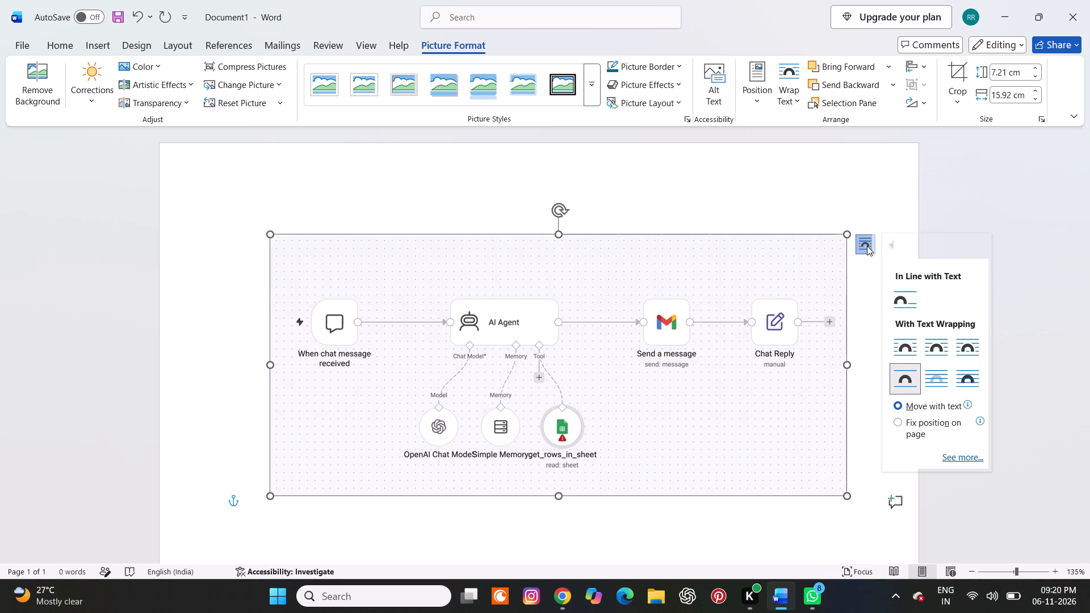
{"action": "left_click", "coordinate": [944, 371]}
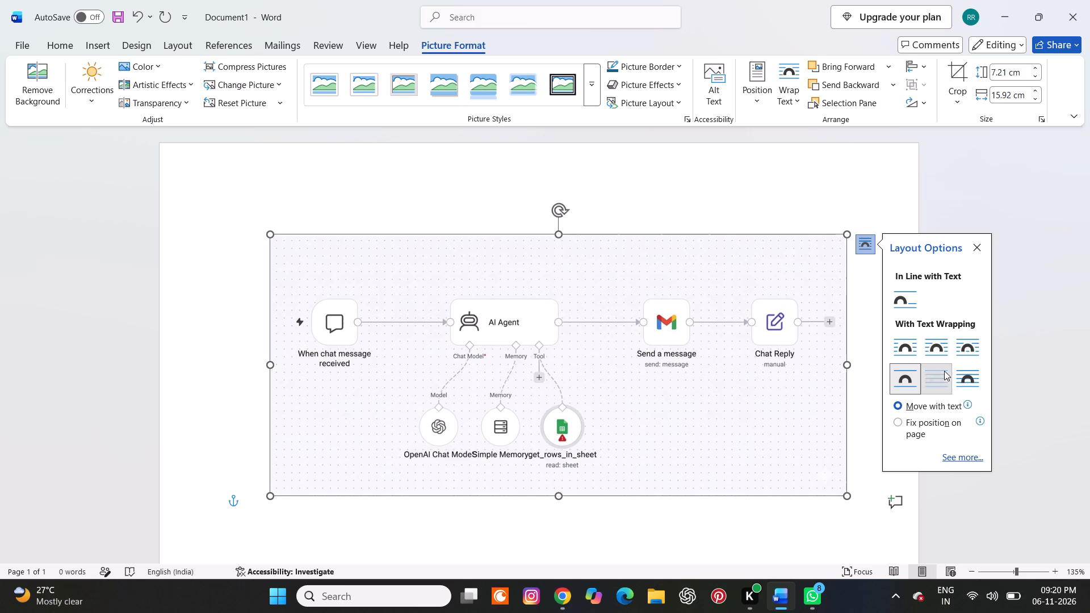
{"action": "left_click_drag", "start_coordinate": [651, 337], "coordinate": [638, 271]}
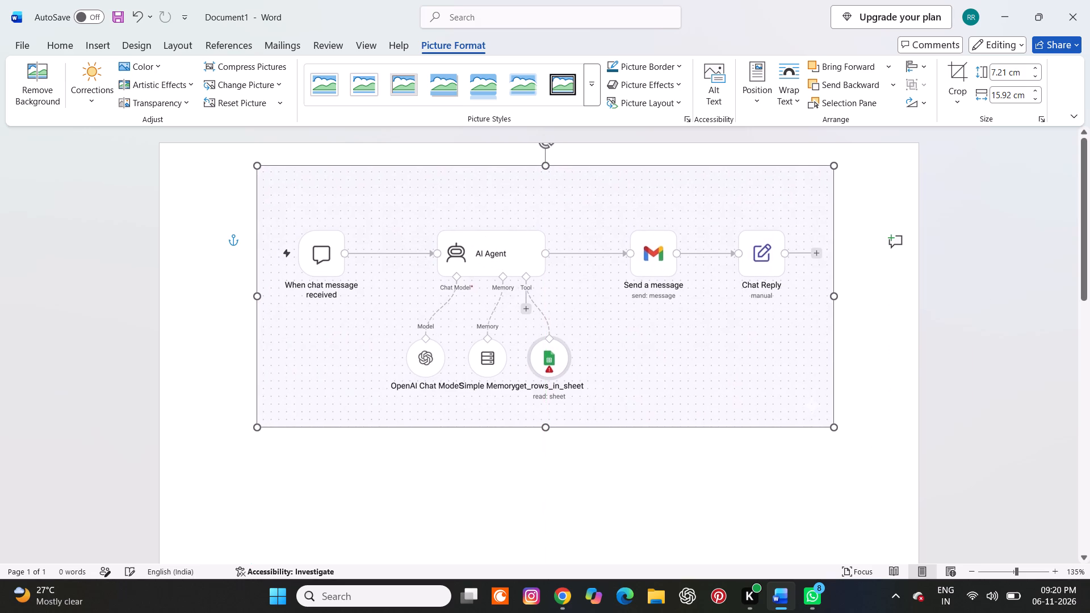
{"action": "left_click_drag", "start_coordinate": [638, 271], "coordinate": [610, 280]}
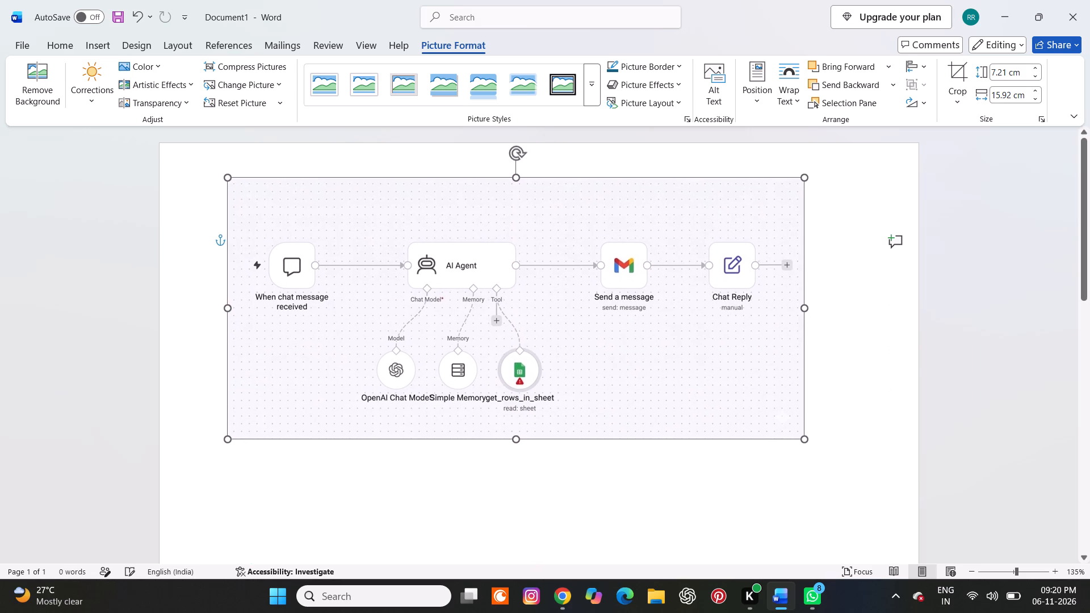
{"action": "left_click_drag", "start_coordinate": [610, 280], "coordinate": [638, 279]}
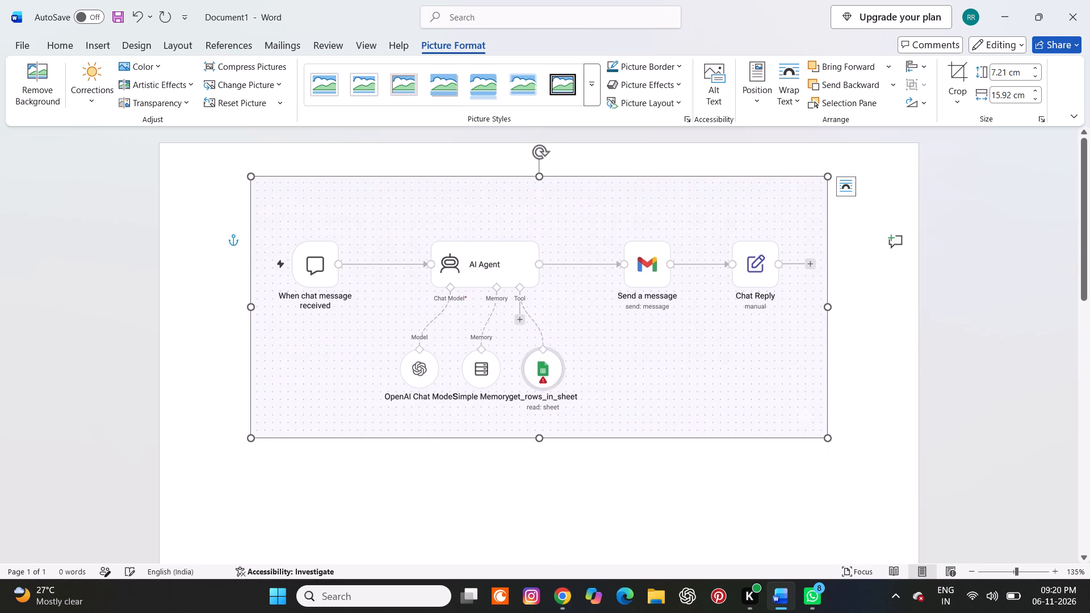
Widen the AI Agent workflow picture beyond both text margins by stretching its right and left sides outward.
{"action": "left_click_drag", "start_coordinate": [828, 309], "coordinate": [850, 307]}
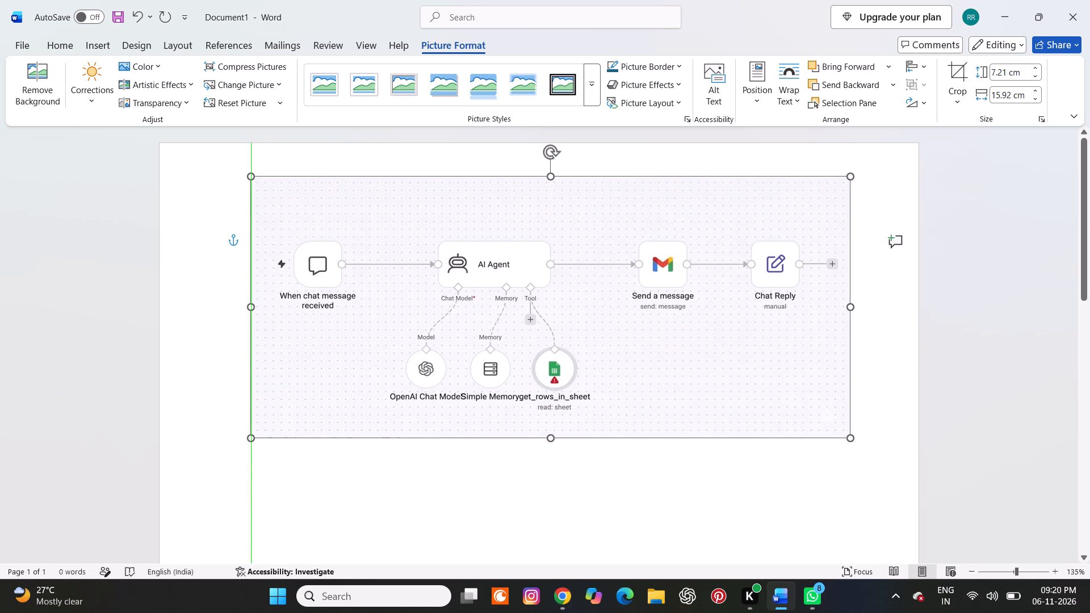
{"action": "left_click_drag", "start_coordinate": [850, 307], "coordinate": [865, 307]}
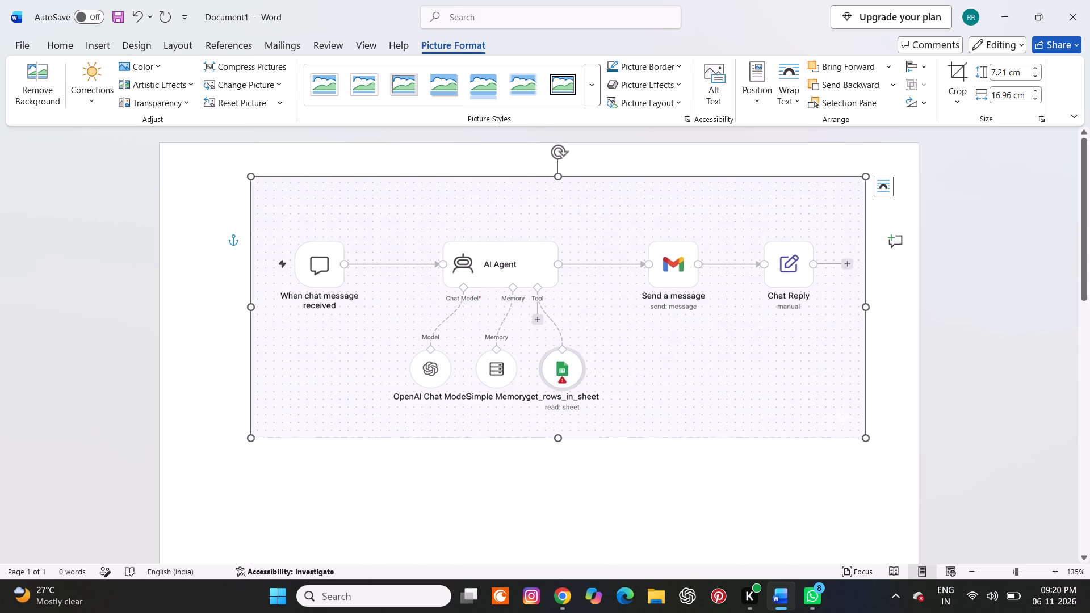
{"action": "left_click_drag", "start_coordinate": [251, 309], "coordinate": [232, 312]}
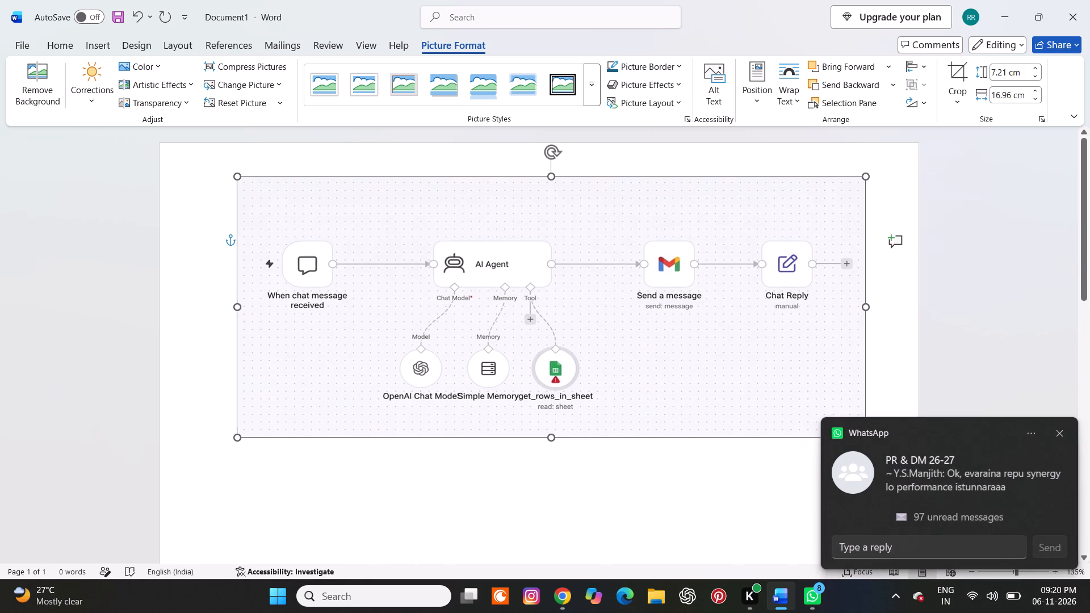
Stretch the AI Agent workflow picture farther left and downward to about 18.18 cm wide and 7.54 cm high.
{"action": "left_click_drag", "start_coordinate": [232, 312], "coordinate": [207, 312]}
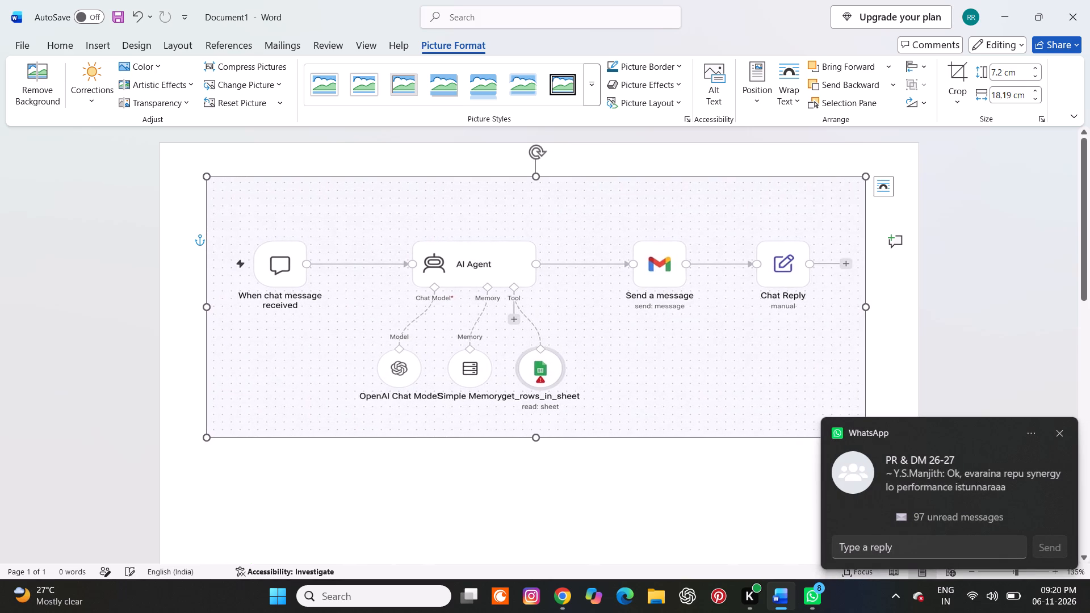
{"action": "left_click_drag", "start_coordinate": [536, 438], "coordinate": [535, 448]}
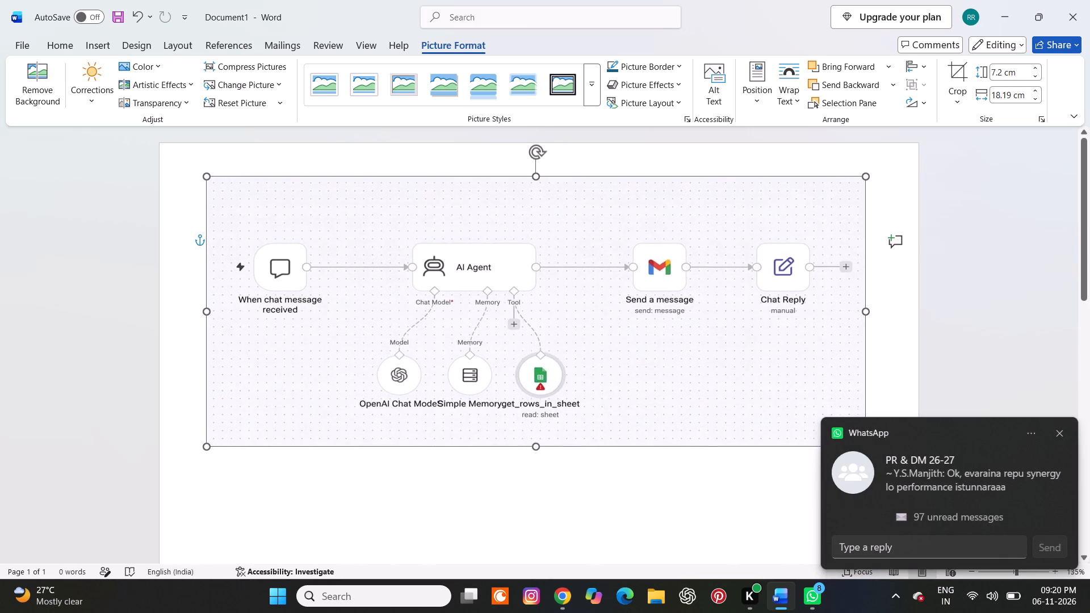
{"action": "left_click_drag", "start_coordinate": [535, 448], "coordinate": [536, 451]}
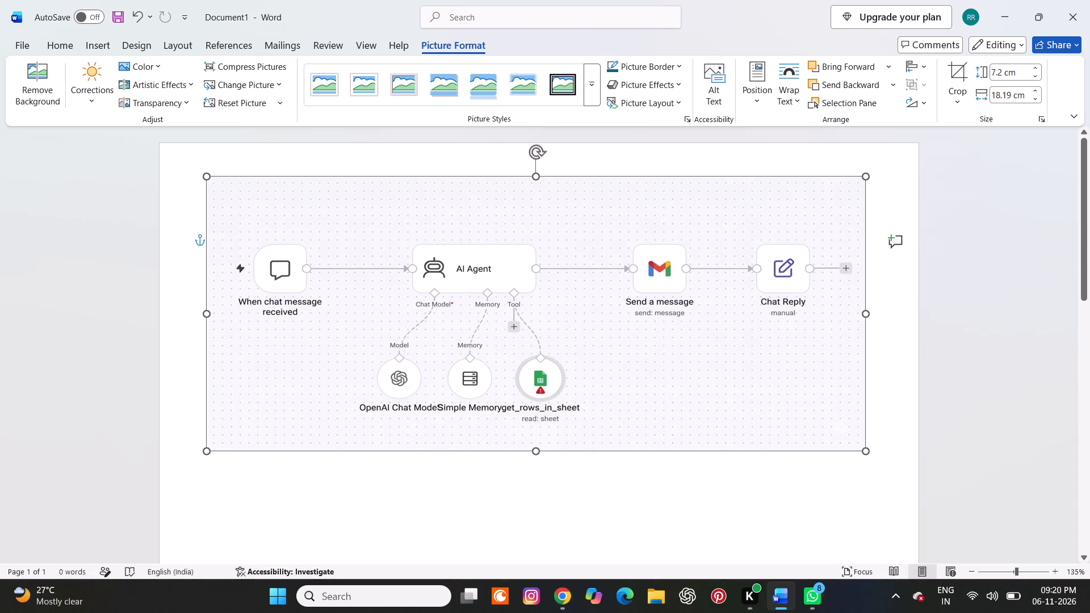
{"action": "left_click_drag", "start_coordinate": [536, 451], "coordinate": [536, 450]}
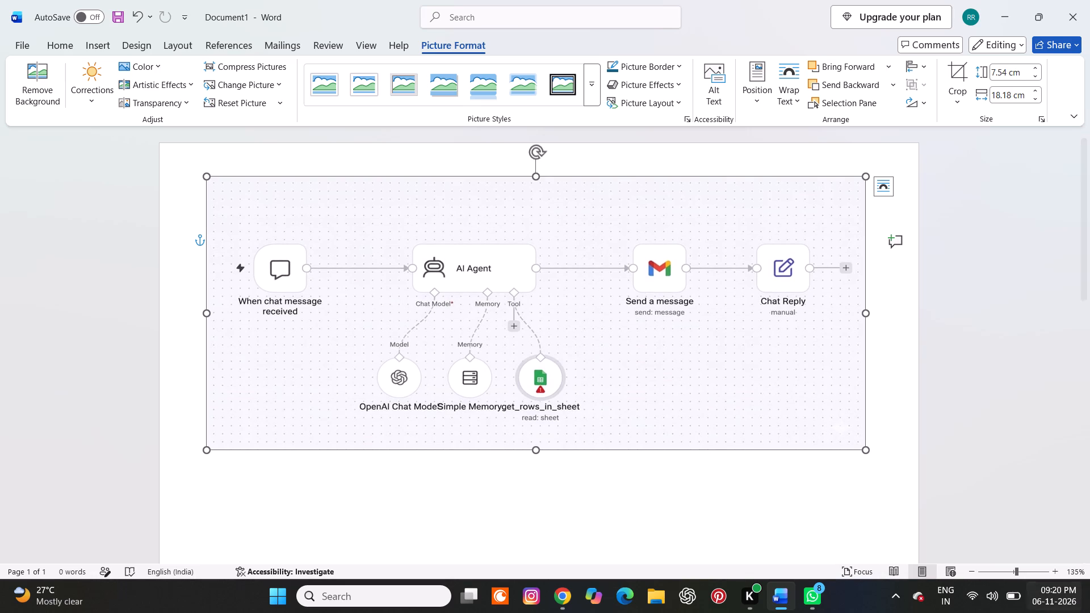
Insert picture 2 from the Downloads folder into the document.
{"action": "scroll", "coordinate": [802, 612], "scroll_direction": "down", "scroll_amount": 2}
{"action": "scroll", "coordinate": [584, 456], "scroll_direction": "down", "scroll_amount": 6}
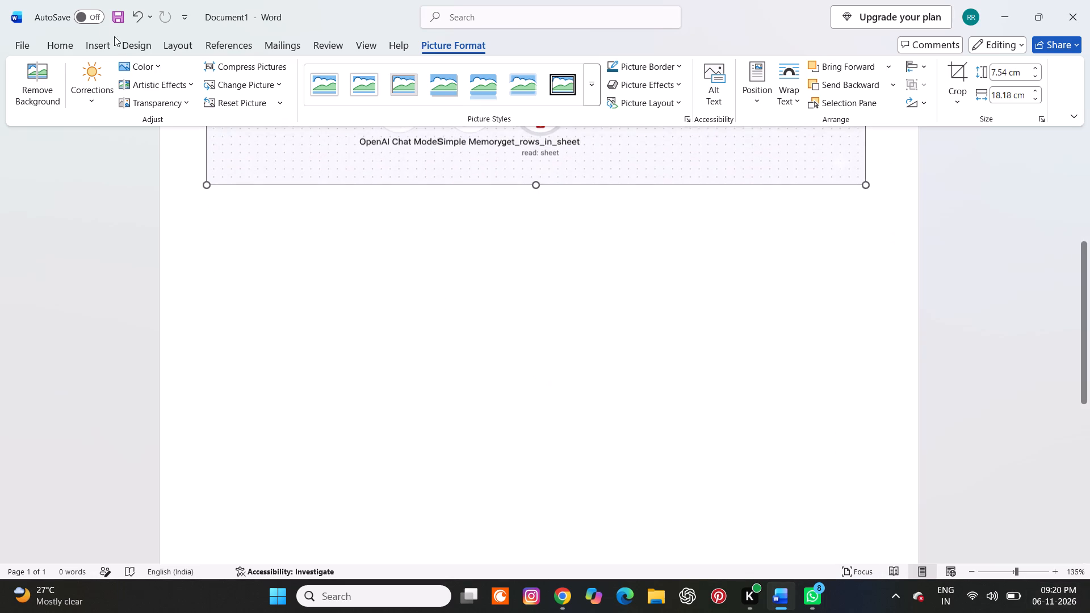
{"action": "left_click", "coordinate": [95, 47]}
{"action": "left_click", "coordinate": [150, 72]}
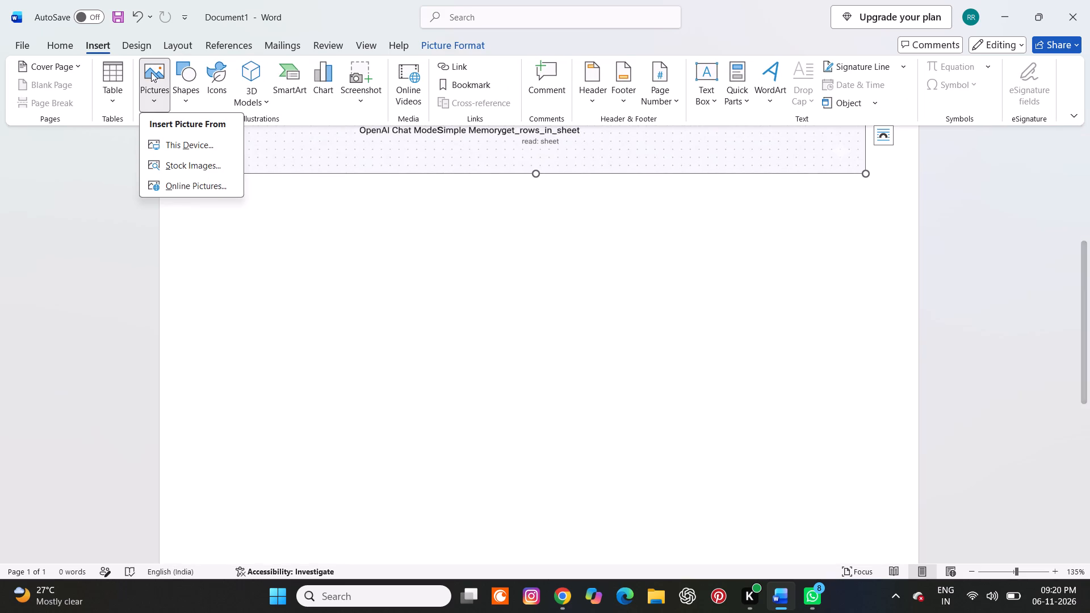
{"action": "left_click", "coordinate": [192, 147]}
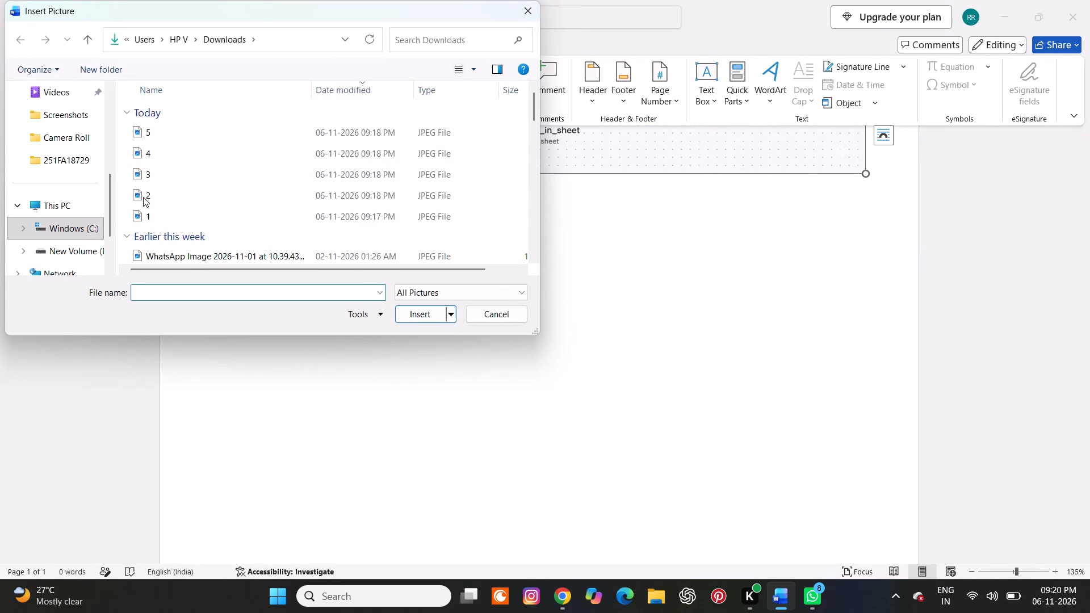
{"action": "left_click", "coordinate": [148, 198]}
{"action": "left_click", "coordinate": [417, 315]}
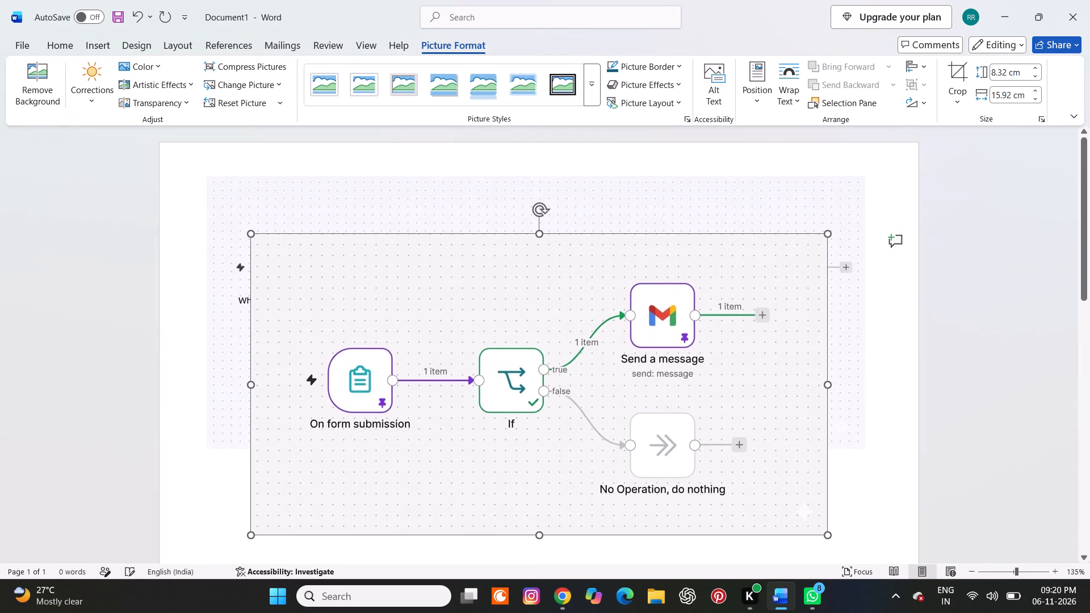
Change the form submission workflow picture's text wrapping so it moves freely, and place it just below the AI Agent workflow picture, centred between the margins.
{"action": "left_click_drag", "start_coordinate": [652, 361], "coordinate": [661, 402]}
{"action": "left_click", "coordinate": [785, 323]}
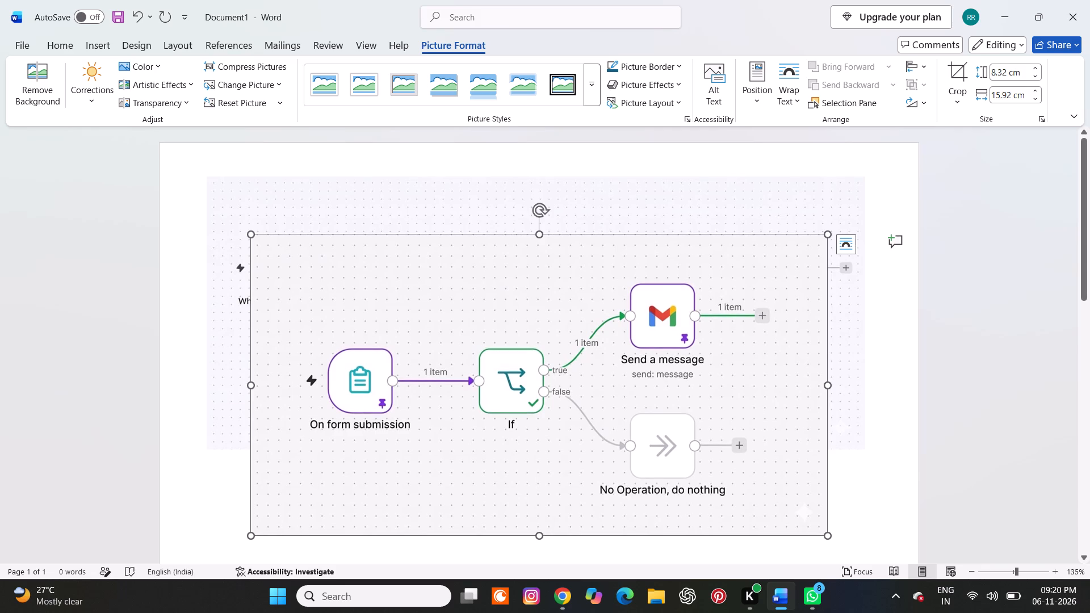
{"action": "left_click", "coordinate": [852, 242]}
{"action": "left_click", "coordinate": [921, 386]}
{"action": "left_click_drag", "start_coordinate": [519, 300], "coordinate": [554, 358]}
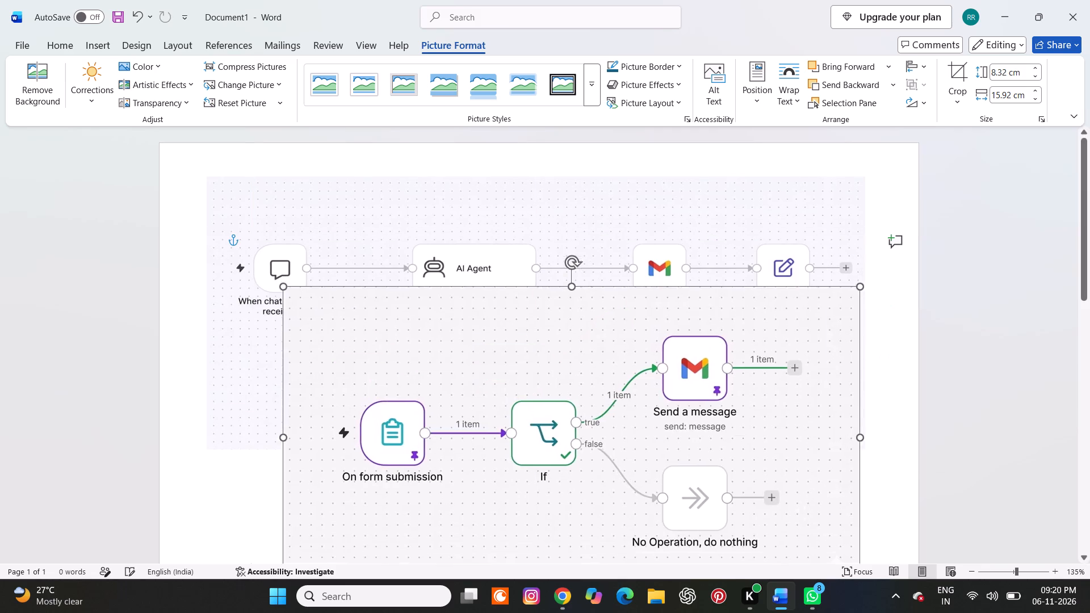
{"action": "left_click_drag", "start_coordinate": [554, 358], "coordinate": [687, 494]}
{"action": "scroll", "coordinate": [546, 408], "scroll_direction": "down", "scroll_amount": 6}
{"action": "scroll", "coordinate": [821, 448], "scroll_direction": "down", "scroll_amount": 1}
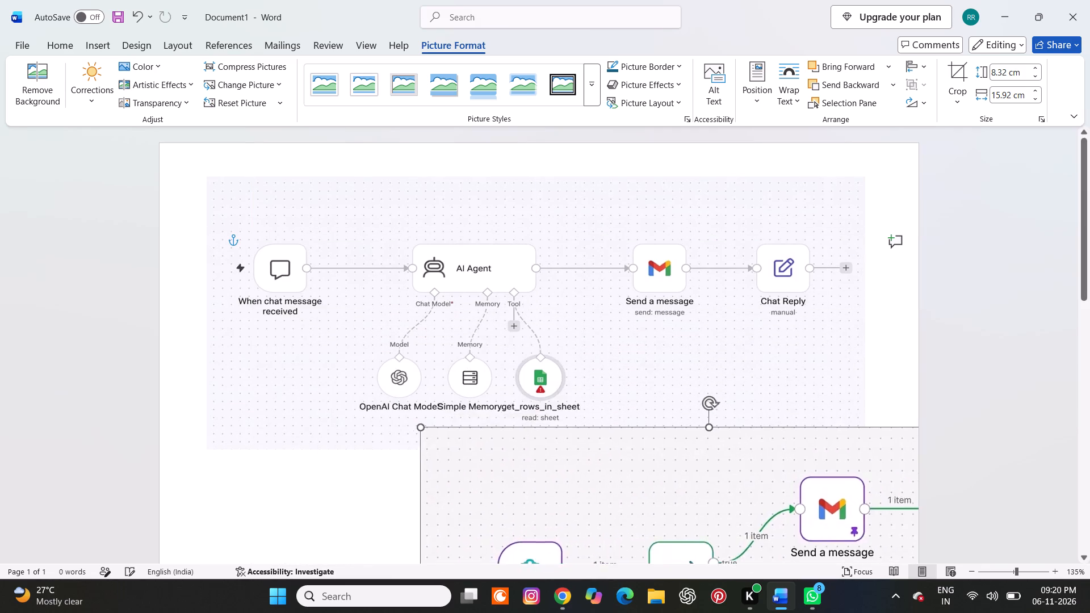
{"action": "left_click_drag", "start_coordinate": [687, 494], "coordinate": [658, 483]}
{"action": "scroll", "coordinate": [674, 500], "scroll_direction": "down", "scroll_amount": 4}
{"action": "left_click_drag", "start_coordinate": [636, 308], "coordinate": [497, 382]}
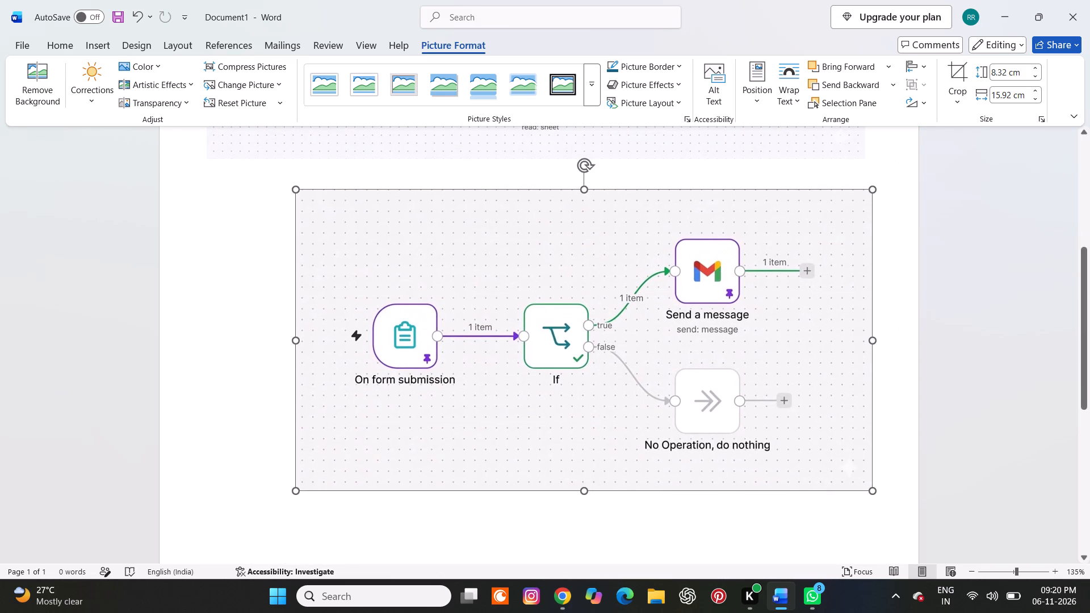
{"action": "left_click_drag", "start_coordinate": [497, 382], "coordinate": [497, 382]}
Insert picture 3 from the Downloads folder into the document.
{"action": "scroll", "coordinate": [497, 382], "scroll_direction": "down", "scroll_amount": 4}
{"action": "scroll", "coordinate": [567, 316], "scroll_direction": "down", "scroll_amount": 4}
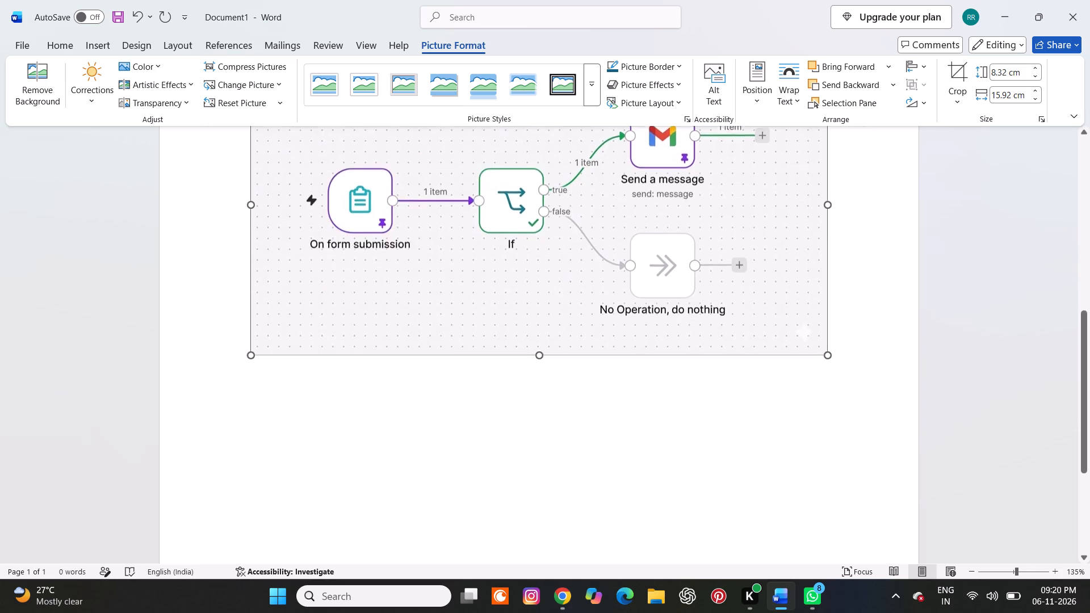
{"action": "scroll", "coordinate": [581, 292], "scroll_direction": "down", "scroll_amount": 1}
{"action": "scroll", "coordinate": [581, 292], "scroll_direction": "up", "scroll_amount": 2}
{"action": "left_click", "coordinate": [83, 41]}
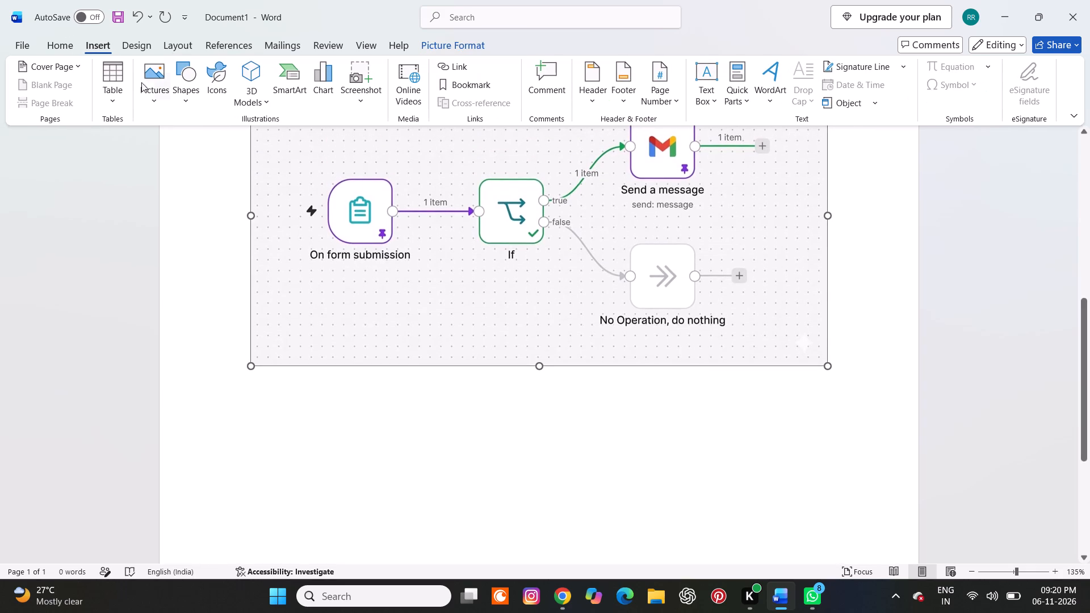
{"action": "left_click", "coordinate": [153, 84]}
{"action": "left_click", "coordinate": [176, 139]}
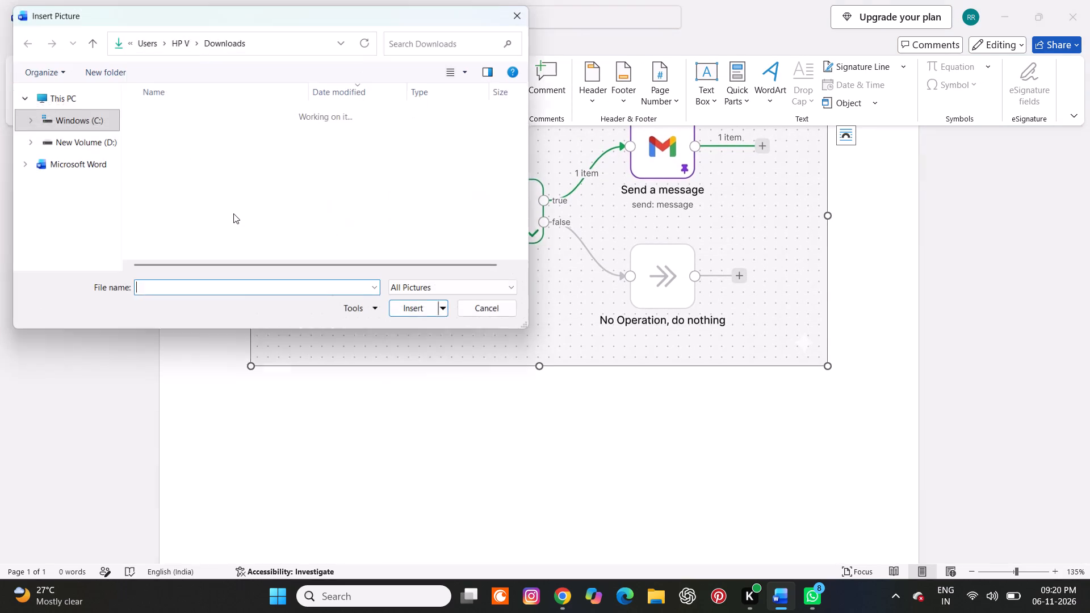
{"action": "left_click", "coordinate": [158, 183]}
{"action": "left_click", "coordinate": [164, 174]}
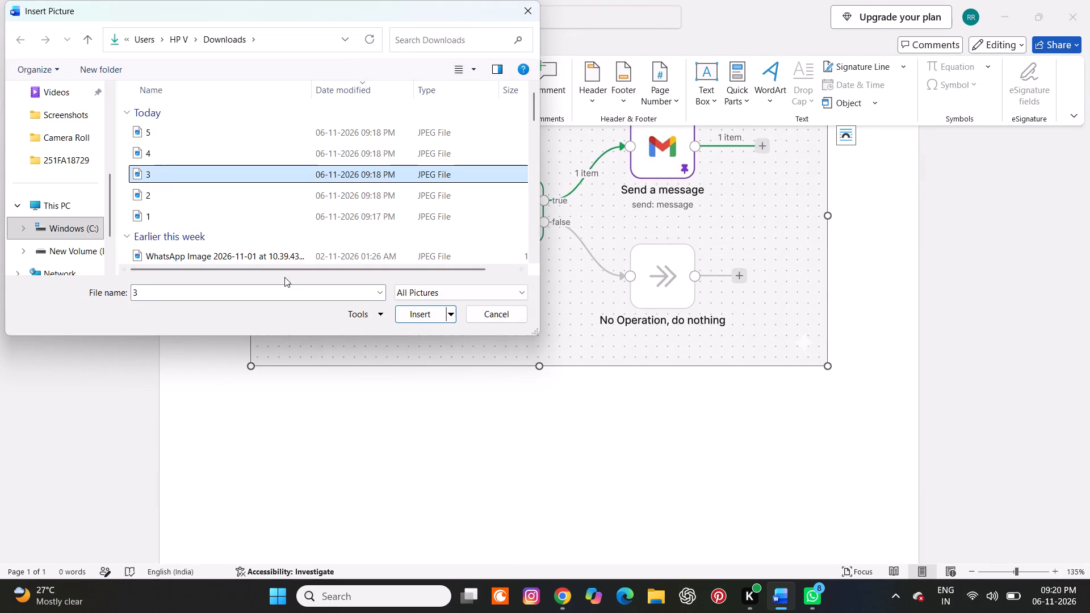
{"action": "left_click", "coordinate": [424, 320]}
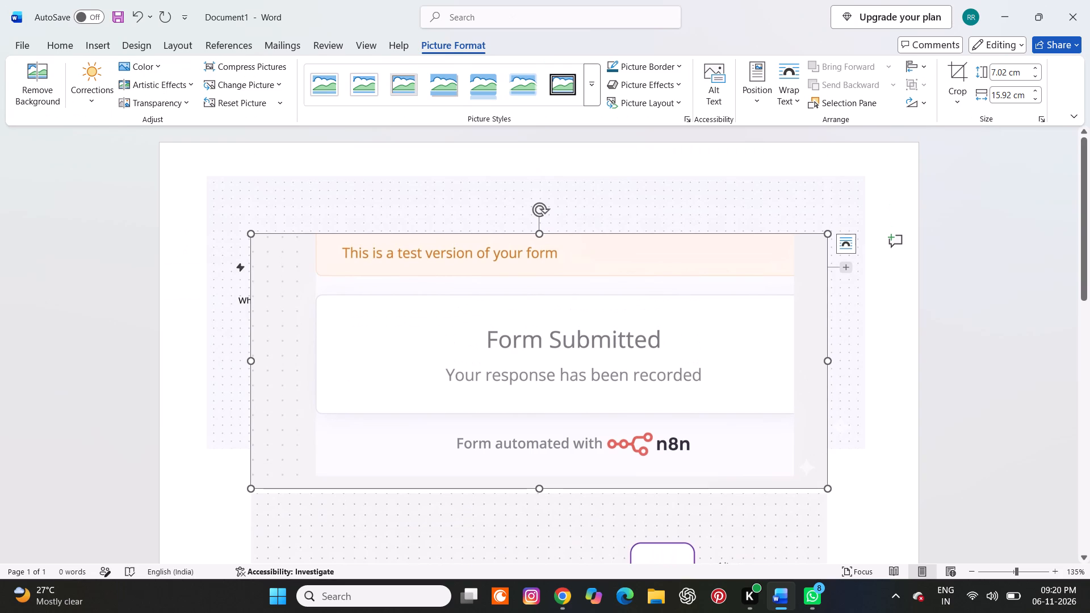
Set the Form Submitted picture's text wrapping to Behind Text so it can be moved freely.
{"action": "left_click_drag", "start_coordinate": [527, 367], "coordinate": [533, 460]}
{"action": "scroll", "coordinate": [527, 367], "scroll_direction": "down", "scroll_amount": 6}
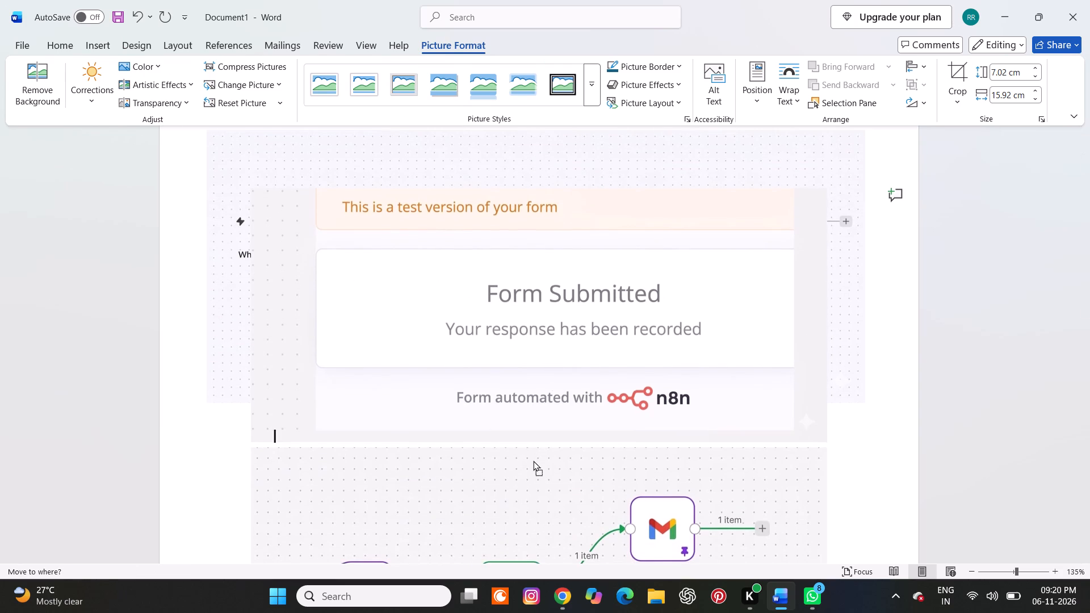
{"action": "left_click_drag", "start_coordinate": [533, 460], "coordinate": [521, 426]}
{"action": "left_click", "coordinate": [842, 197]}
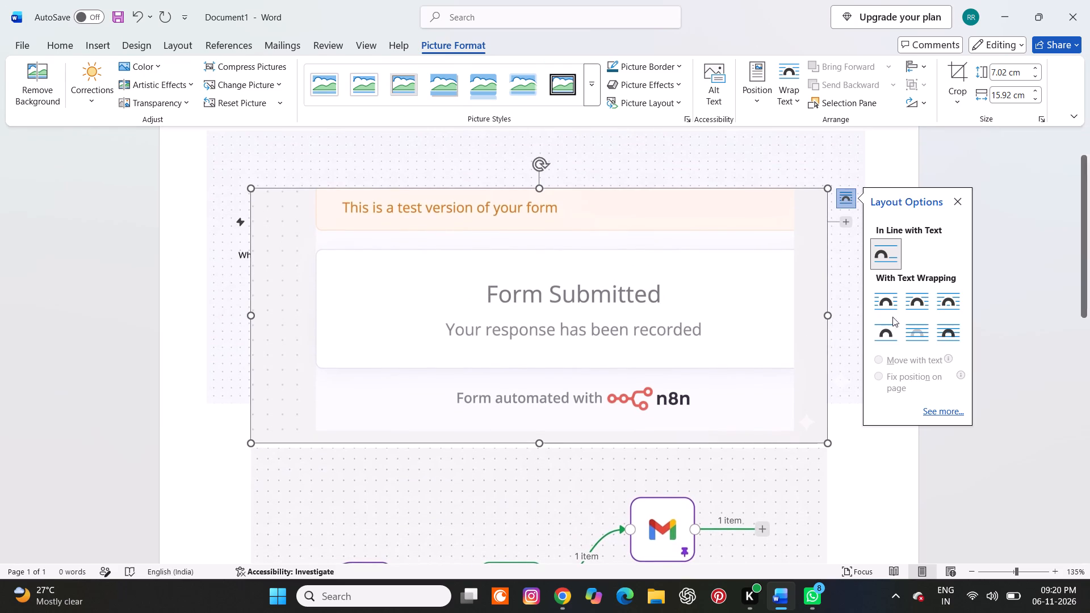
{"action": "left_click", "coordinate": [920, 329]}
Move the Form Submitted picture down the page into the empty space below the On form submission workflow picture.
{"action": "left_click_drag", "start_coordinate": [552, 280], "coordinate": [507, 612]}
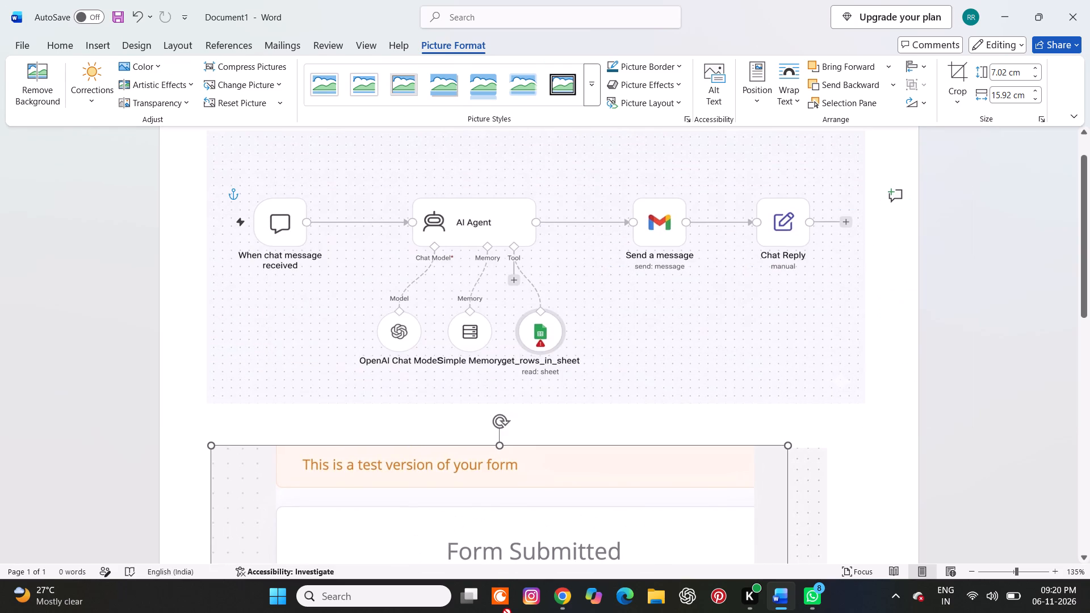
{"action": "left_click_drag", "start_coordinate": [507, 612], "coordinate": [578, 554]}
{"action": "scroll", "coordinate": [519, 600], "scroll_direction": "down", "scroll_amount": 4}
{"action": "scroll", "coordinate": [566, 552], "scroll_direction": "down", "scroll_amount": 9}
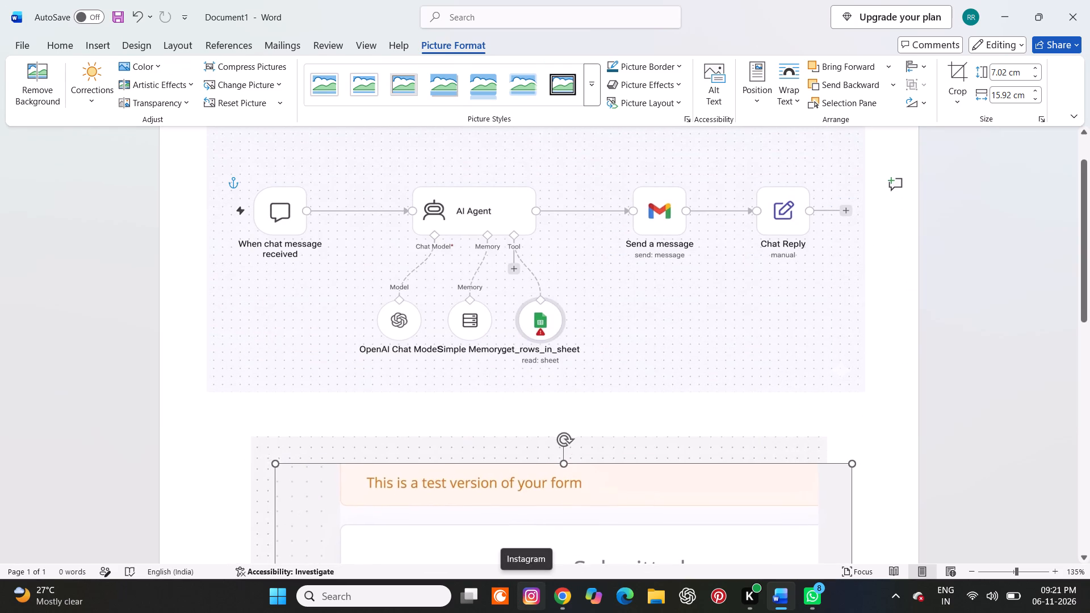
{"action": "left_click_drag", "start_coordinate": [578, 554], "coordinate": [578, 522]}
{"action": "left_click_drag", "start_coordinate": [571, 312], "coordinate": [539, 522]}
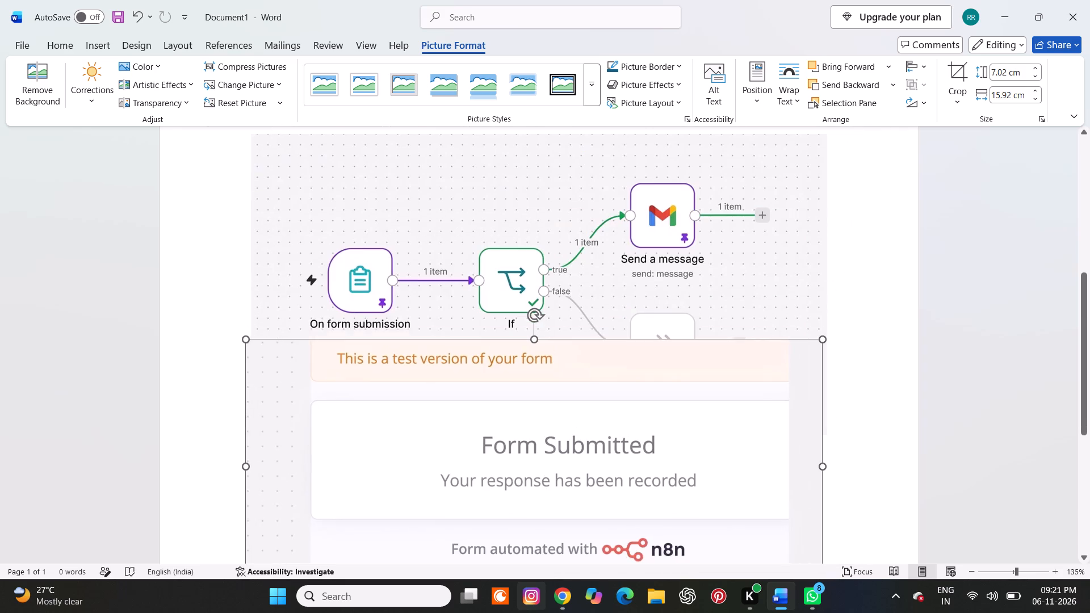
{"action": "scroll", "coordinate": [528, 485], "scroll_direction": "down", "scroll_amount": 3}
{"action": "scroll", "coordinate": [556, 391], "scroll_direction": "down", "scroll_amount": 9}
{"action": "left_click_drag", "start_coordinate": [549, 189], "coordinate": [540, 286]}
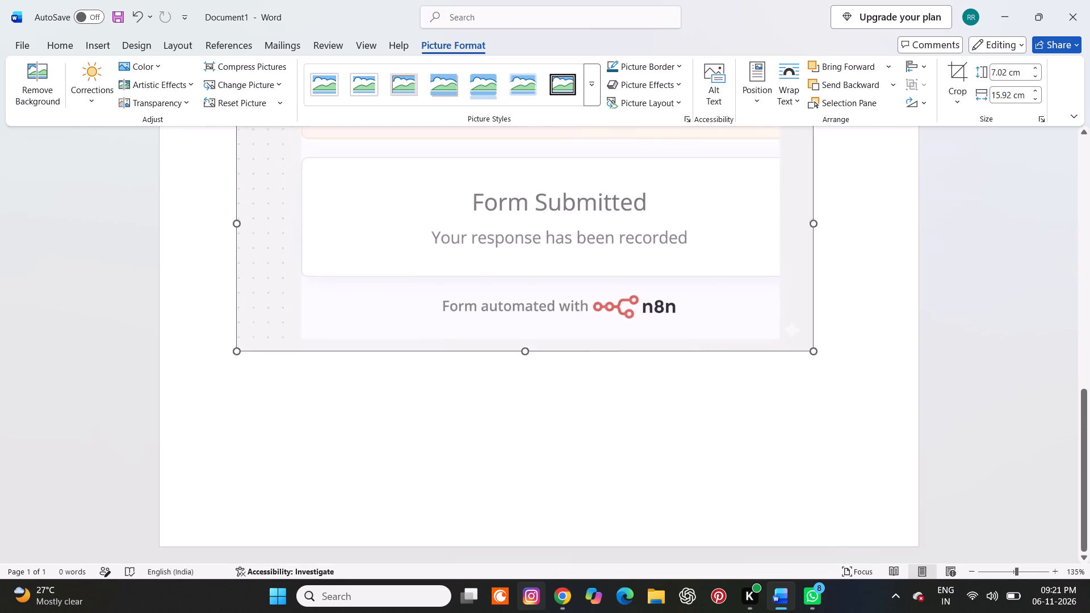
{"action": "left_click_drag", "start_coordinate": [540, 286], "coordinate": [527, 339]}
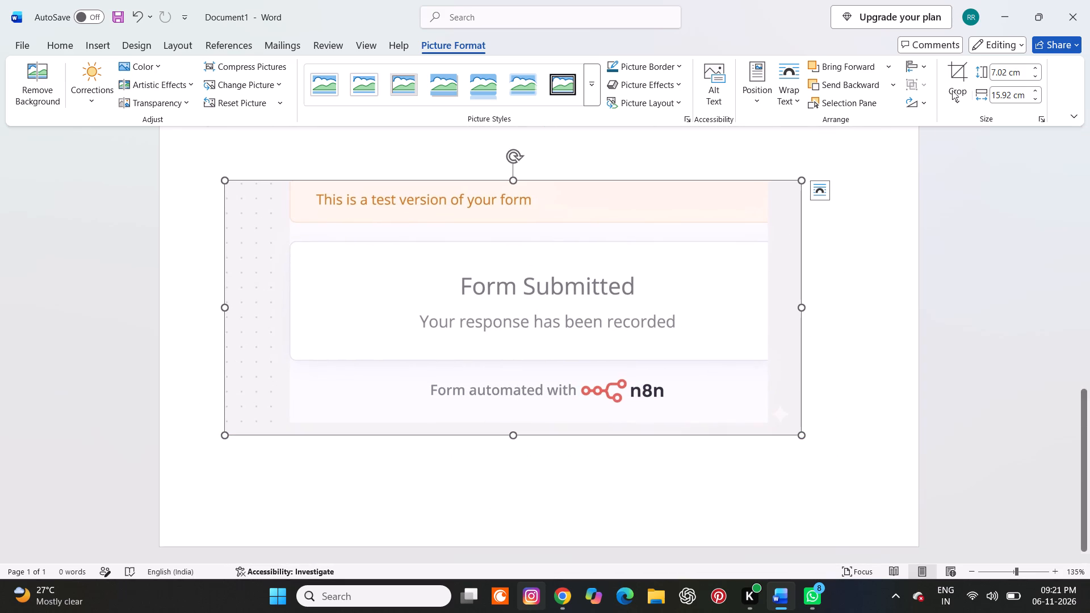
Crop the left and right sides of the Form Submitted picture to a width of about 14.24 cm.
{"action": "left_click", "coordinate": [965, 72]}
{"action": "left_click", "coordinate": [962, 98]}
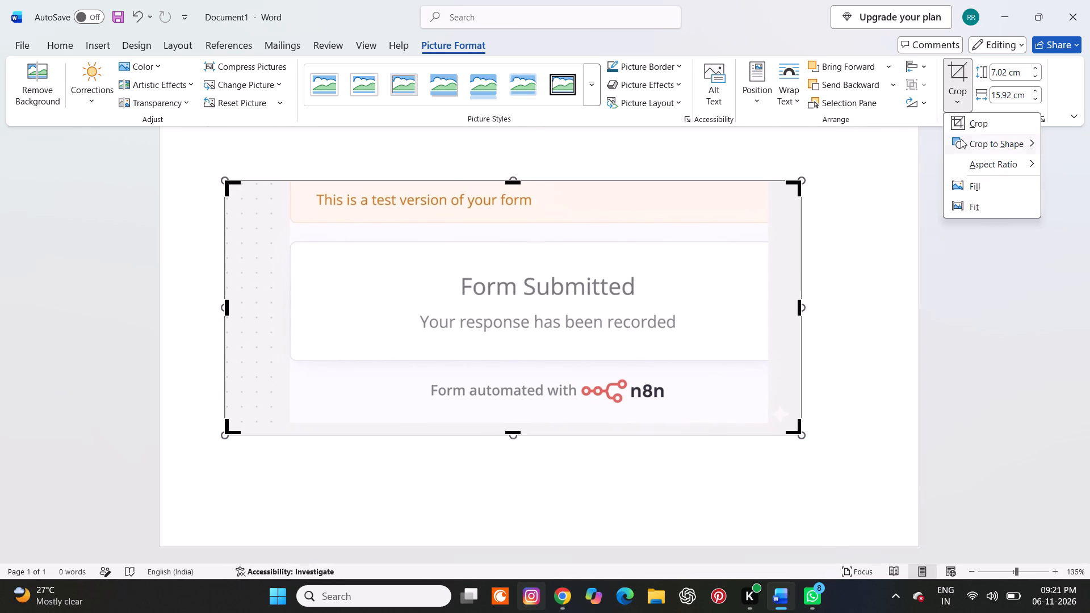
{"action": "left_click", "coordinate": [958, 102]}
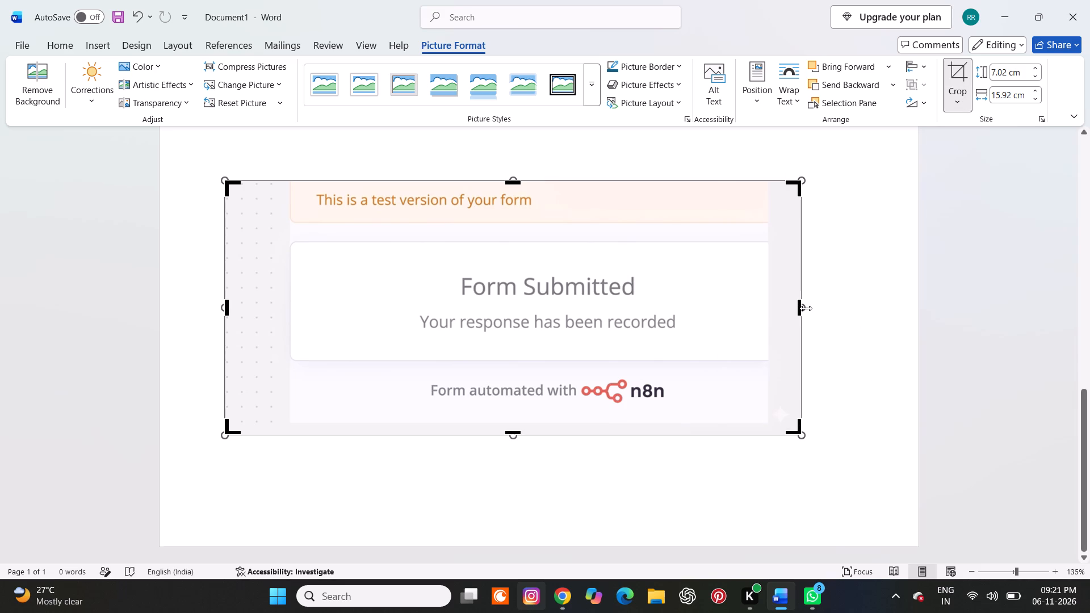
{"action": "left_click_drag", "start_coordinate": [799, 303], "coordinate": [752, 297]}
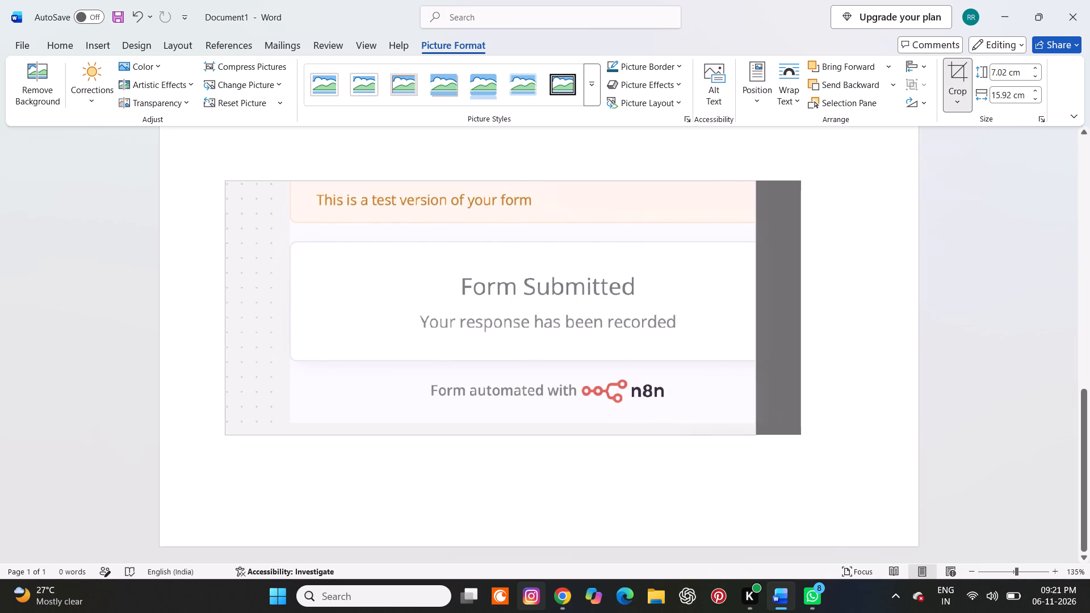
{"action": "left_click_drag", "start_coordinate": [752, 297], "coordinate": [797, 291]}
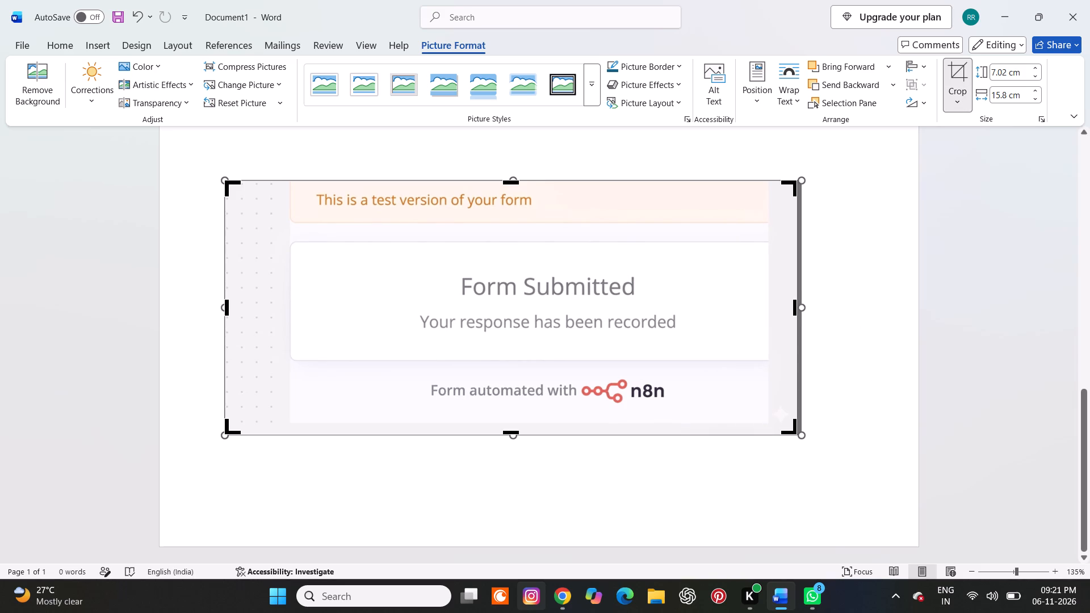
{"action": "left_click_drag", "start_coordinate": [227, 309], "coordinate": [253, 317]}
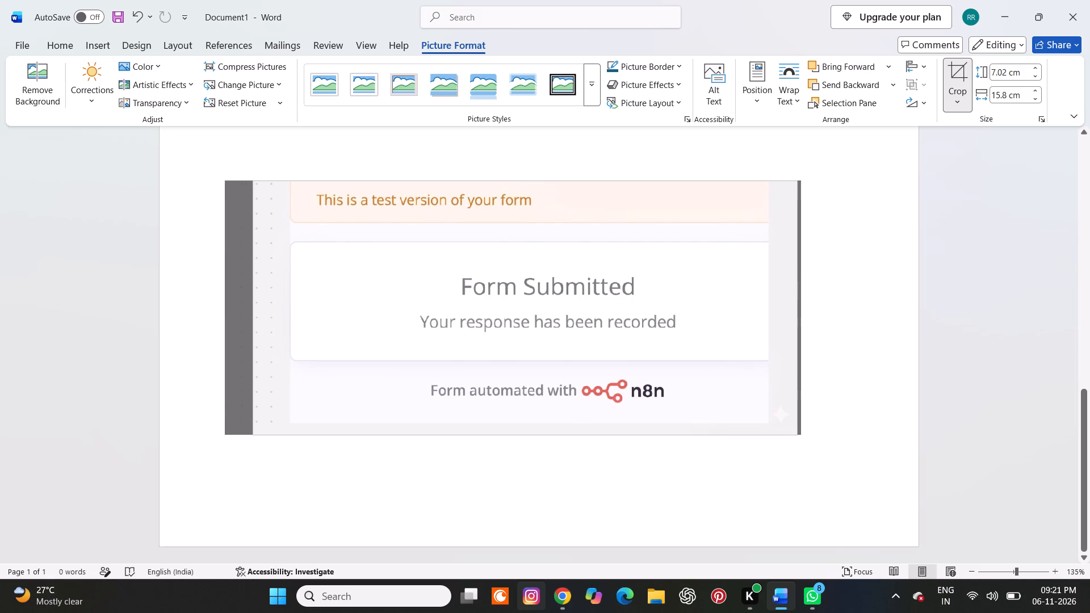
{"action": "left_click_drag", "start_coordinate": [253, 317], "coordinate": [269, 321]}
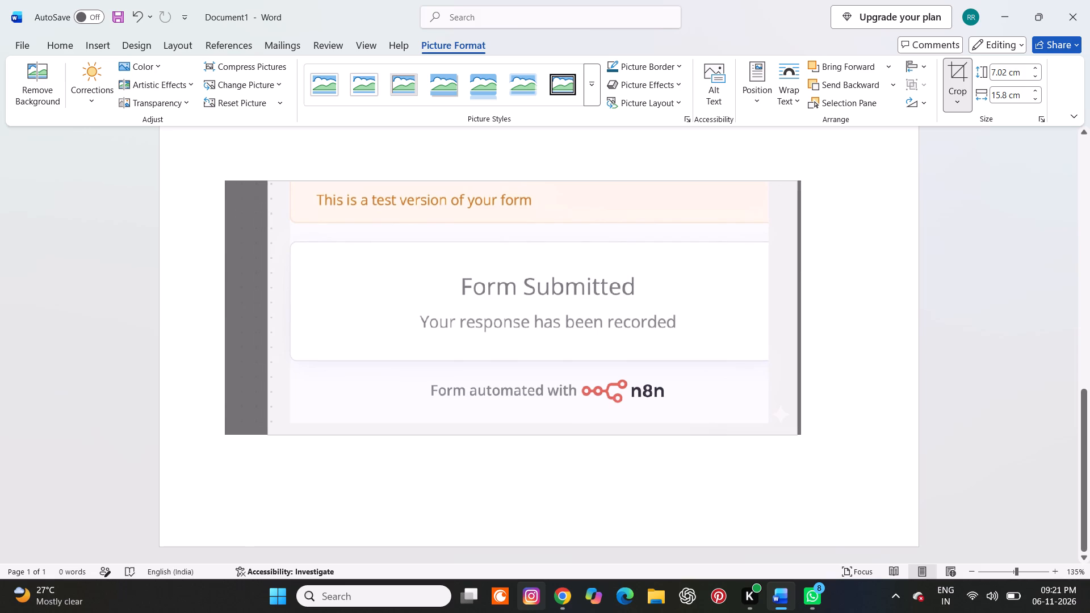
{"action": "left_click_drag", "start_coordinate": [269, 321], "coordinate": [272, 321]}
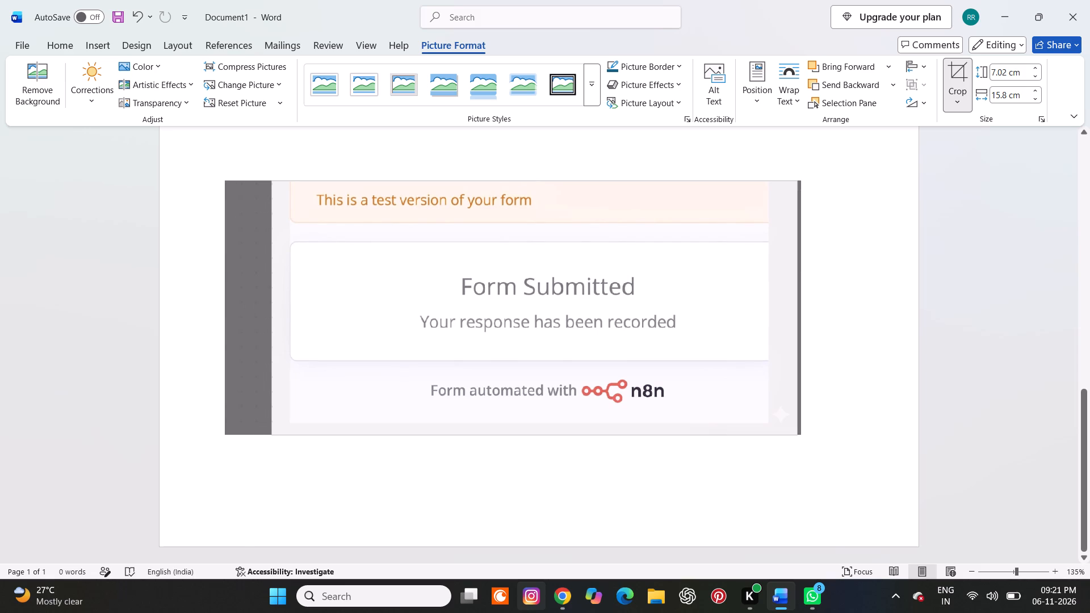
{"action": "left_click_drag", "start_coordinate": [272, 321], "coordinate": [275, 321]}
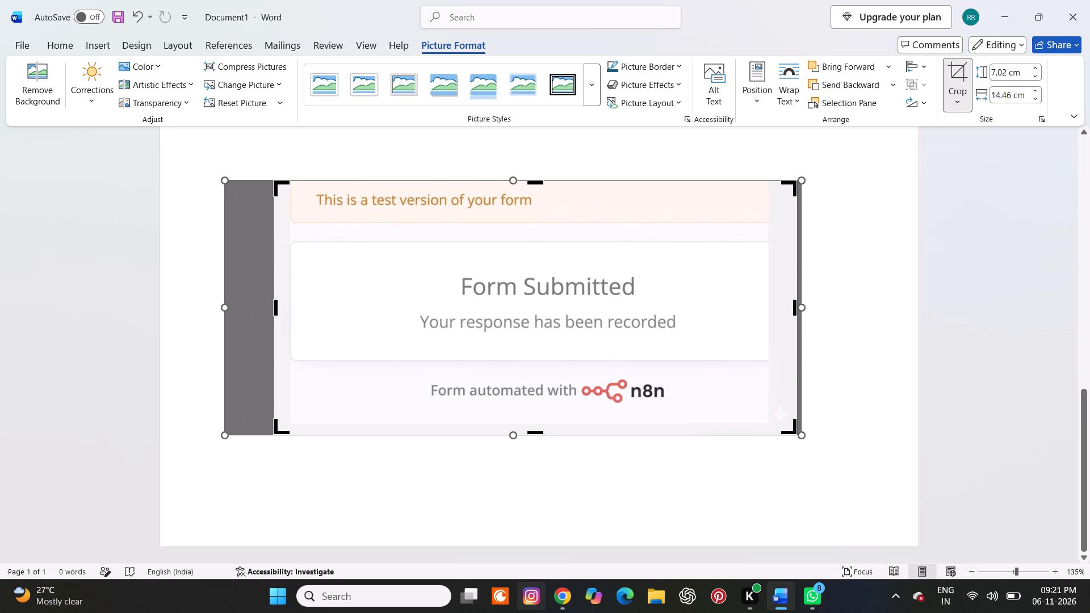
{"action": "left_click_drag", "start_coordinate": [794, 310], "coordinate": [789, 310]}
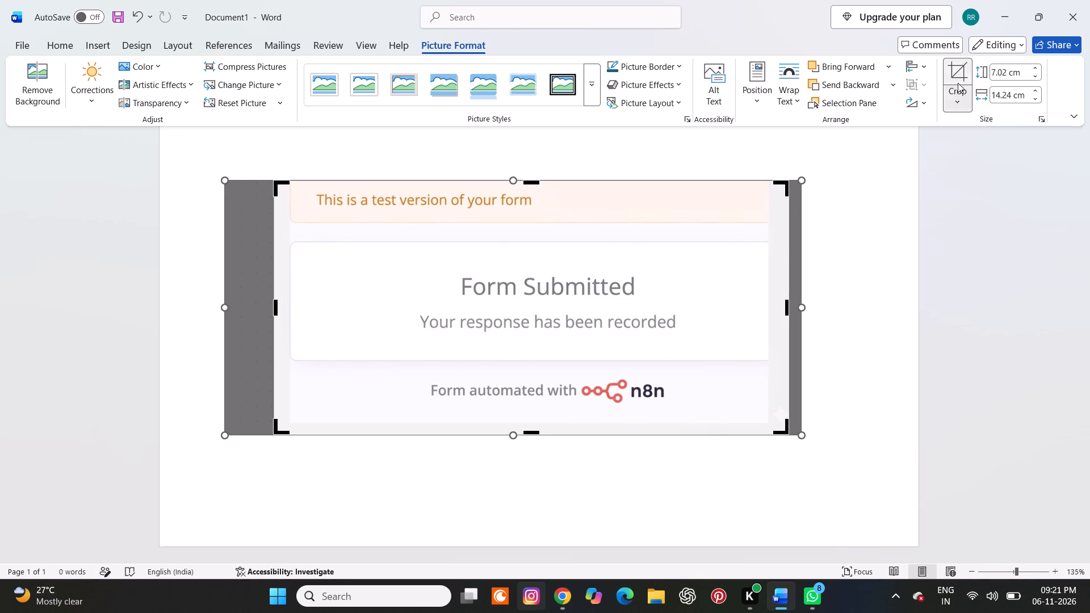
{"action": "left_click", "coordinate": [958, 81]}
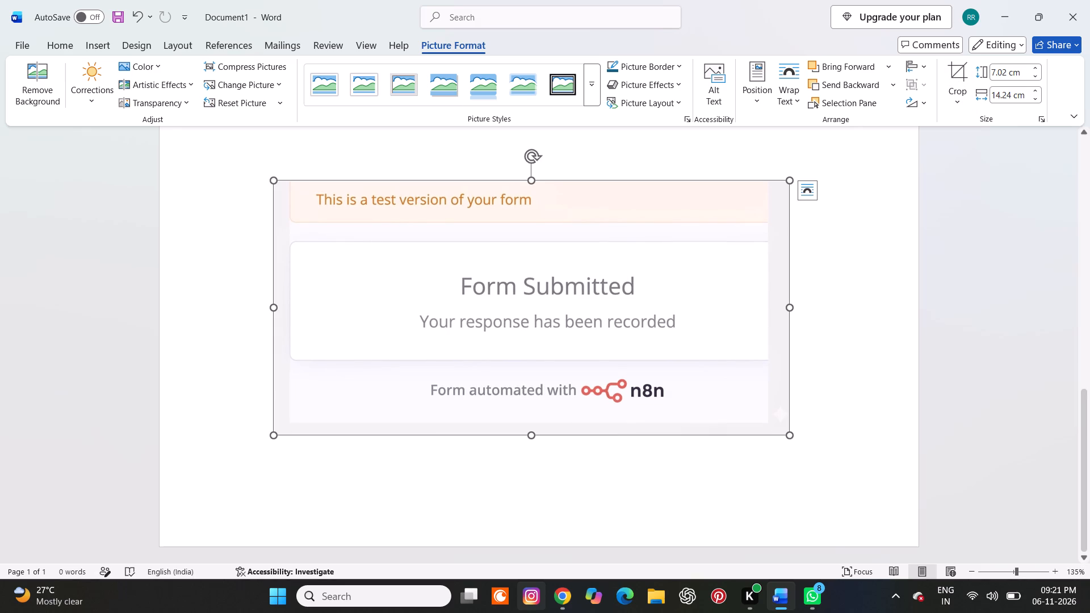
Rotate the Form Submitted picture 90 degrees clockwise so it stands vertically.
{"action": "left_click", "coordinate": [739, 359]}
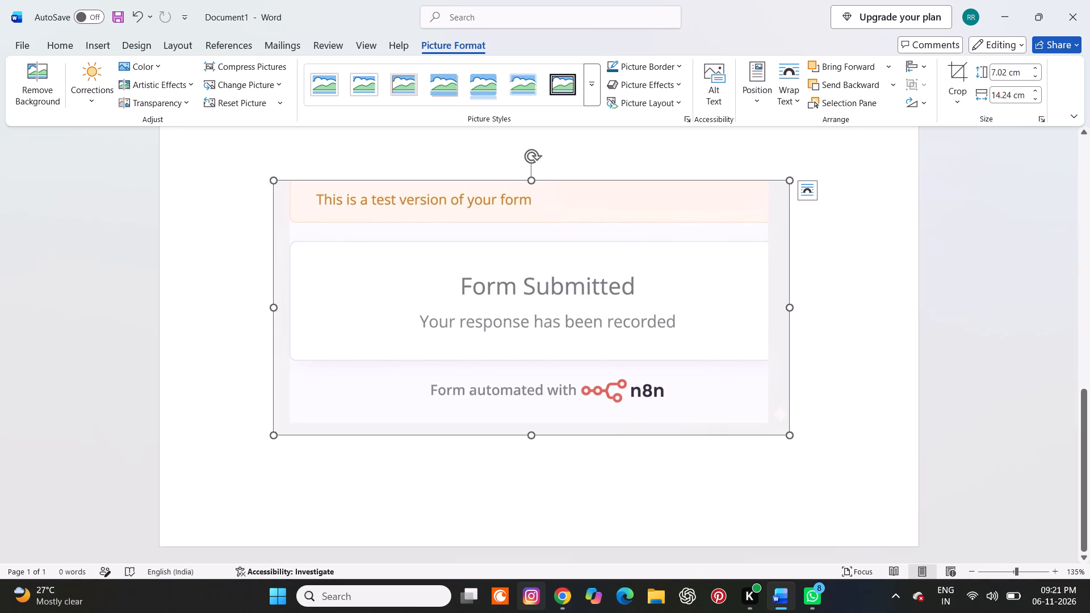
{"action": "left_click", "coordinate": [531, 155]}
{"action": "left_click_drag", "start_coordinate": [531, 155], "coordinate": [576, 182]}
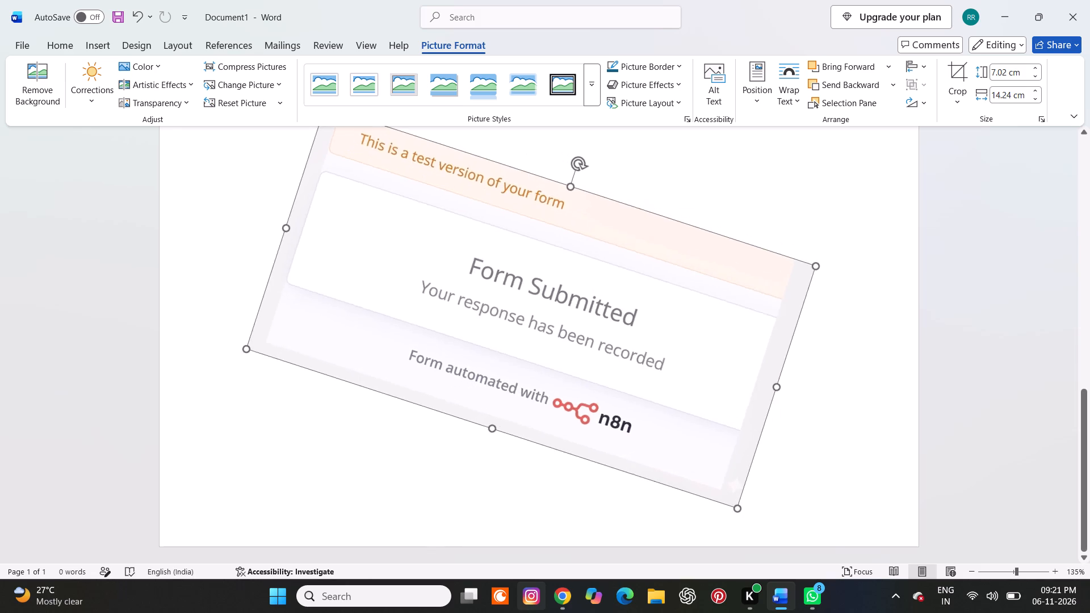
{"action": "left_click_drag", "start_coordinate": [576, 182], "coordinate": [589, 318]}
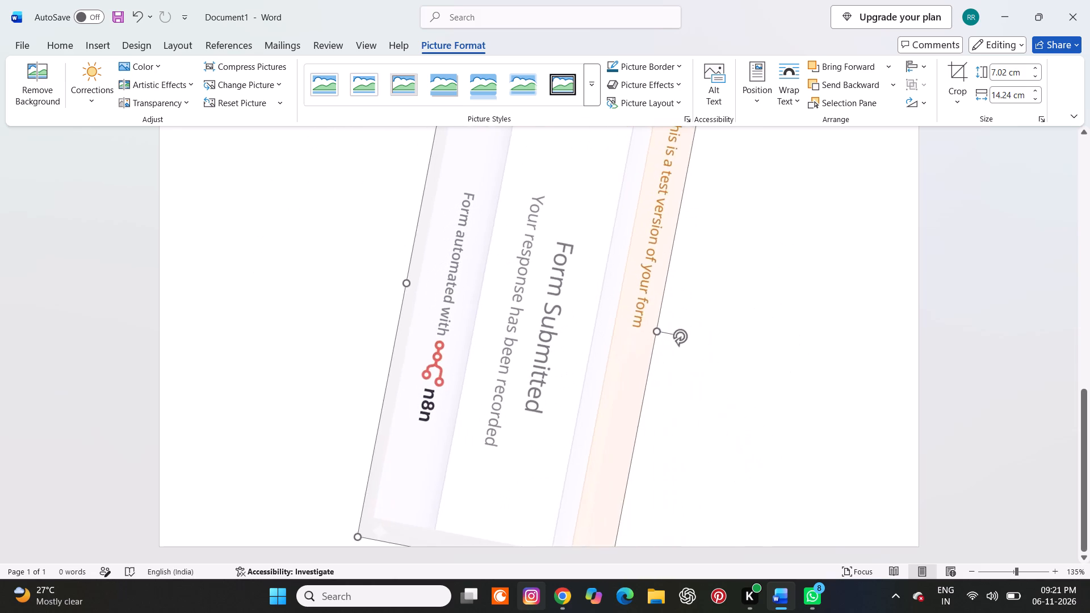
{"action": "left_click_drag", "start_coordinate": [589, 318], "coordinate": [610, 305]}
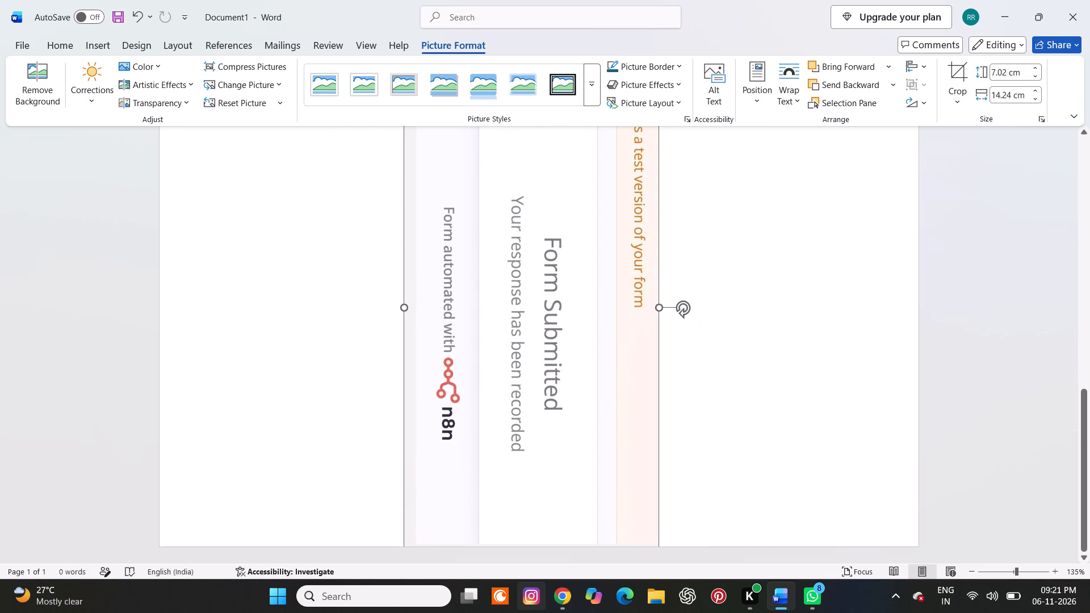
Scale the rotated Form Submitted picture down proportionally to about 5.1 by 10.34 cm.
{"action": "scroll", "coordinate": [769, 223], "scroll_direction": "up", "scroll_amount": 2}
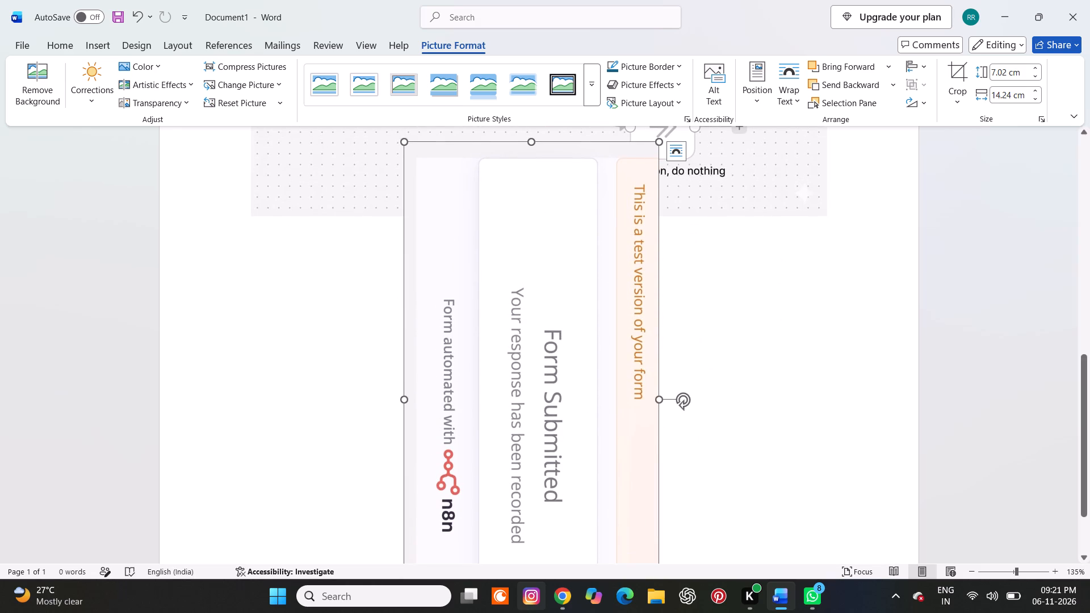
{"action": "left_click_drag", "start_coordinate": [658, 141], "coordinate": [586, 276]}
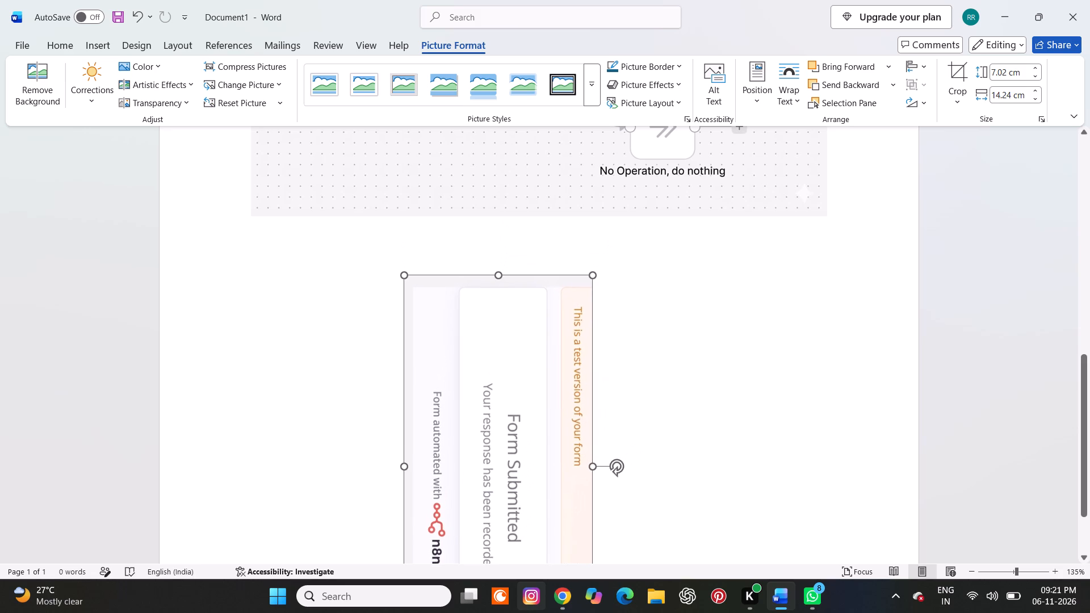
{"action": "left_click_drag", "start_coordinate": [586, 276], "coordinate": [581, 282]}
Move the rotated Form Submitted picture to the left side of the page, just below the On form submission workflow picture.
{"action": "left_click_drag", "start_coordinate": [491, 393], "coordinate": [341, 313]}
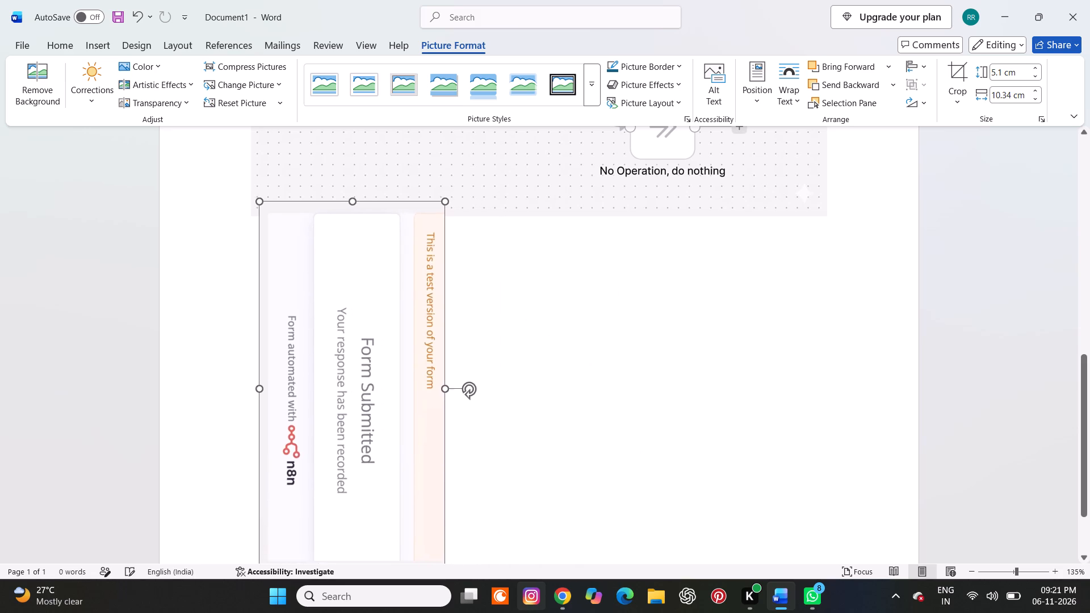
{"action": "left_click_drag", "start_coordinate": [341, 313], "coordinate": [314, 321]}
{"action": "left_click_drag", "start_coordinate": [408, 209], "coordinate": [382, 243]}
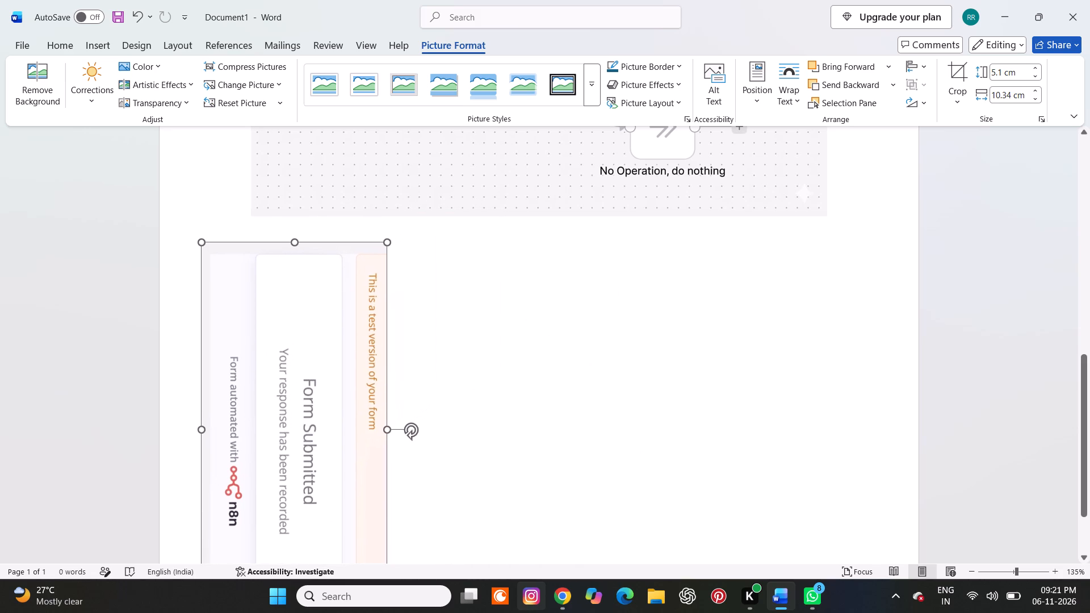
{"action": "left_click_drag", "start_coordinate": [382, 243], "coordinate": [375, 259]}
Scale the rotated Form Submitted picture down proportionally to about 4.52 by 9.17 cm.
{"action": "left_click_drag", "start_coordinate": [383, 259], "coordinate": [376, 271]}
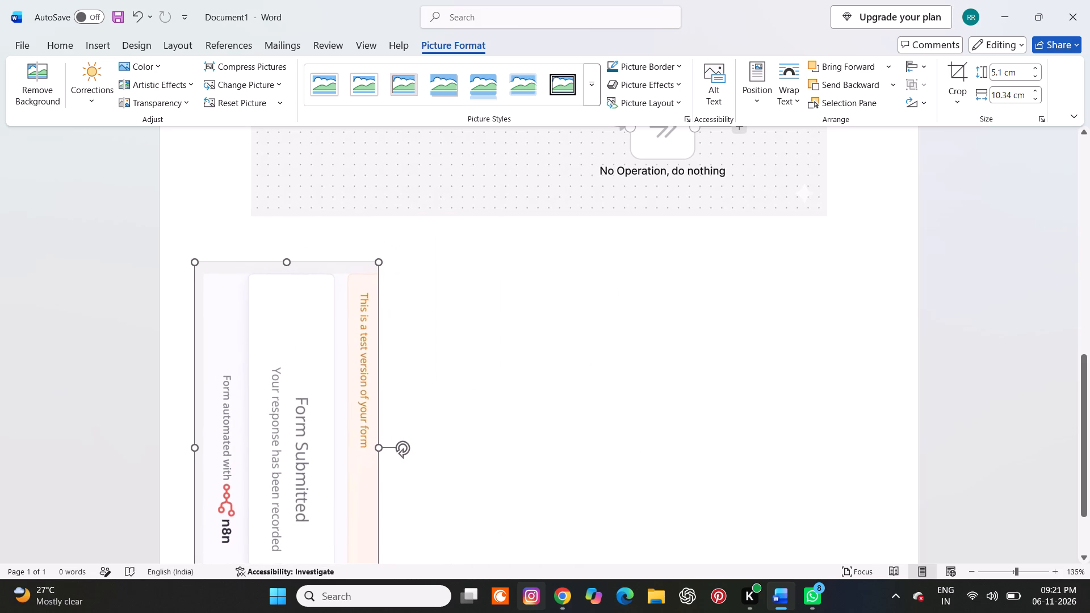
{"action": "left_click_drag", "start_coordinate": [376, 271], "coordinate": [359, 309]}
Reposition the scaled Form Submitted picture in the lower-left area of the page, leaving a gap below the workflow picture.
{"action": "left_click_drag", "start_coordinate": [256, 363], "coordinate": [280, 284]}
{"action": "scroll", "coordinate": [474, 323], "scroll_direction": "down", "scroll_amount": 4}
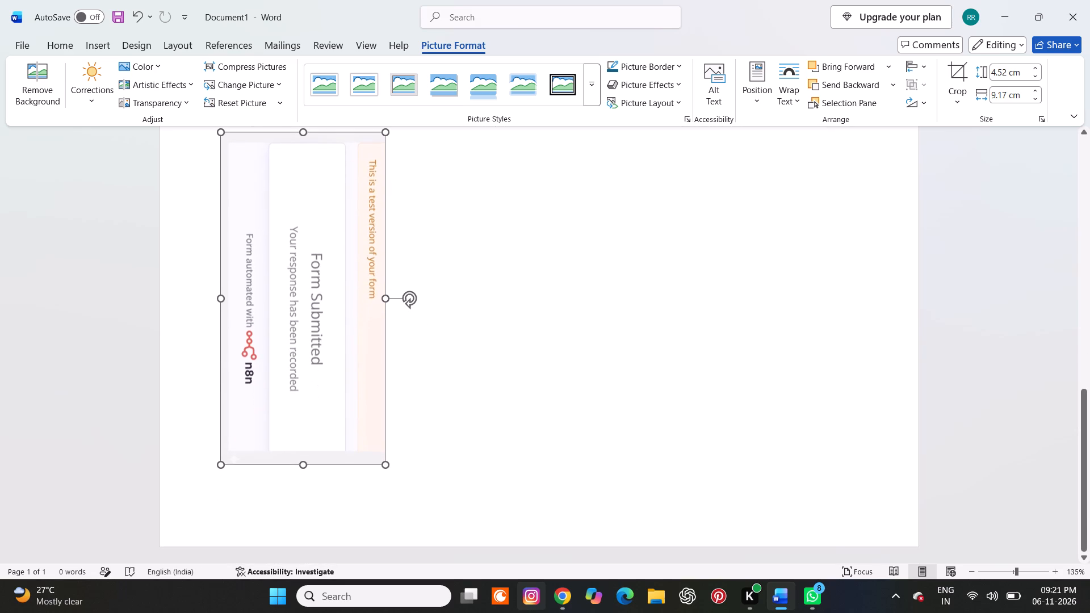
{"action": "scroll", "coordinate": [482, 316], "scroll_direction": "down", "scroll_amount": 1}
{"action": "left_click_drag", "start_coordinate": [332, 287], "coordinate": [310, 325]}
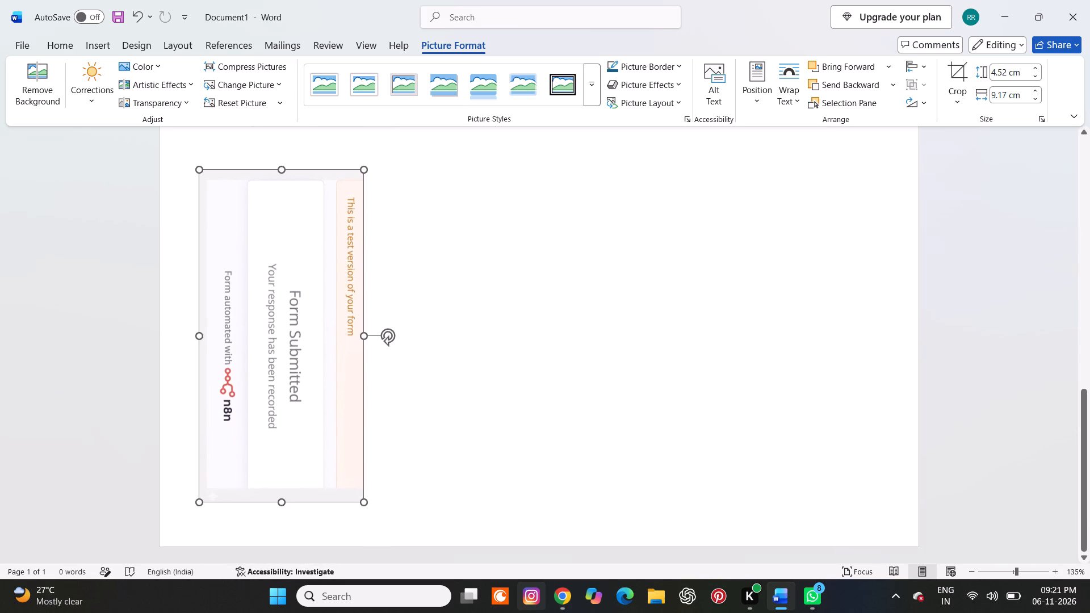
{"action": "left_click_drag", "start_coordinate": [310, 325], "coordinate": [324, 329]}
Insert the picture file 4 from the Downloads folder on this device.
{"action": "scroll", "coordinate": [512, 315], "scroll_direction": "up", "scroll_amount": 6}
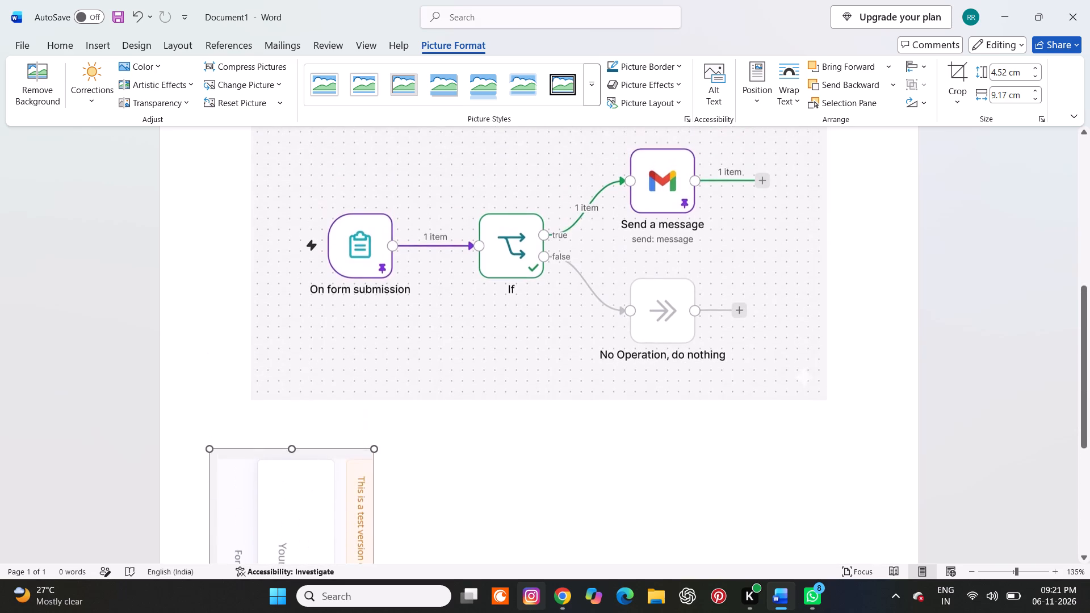
{"action": "scroll", "coordinate": [530, 255], "scroll_direction": "up", "scroll_amount": 2}
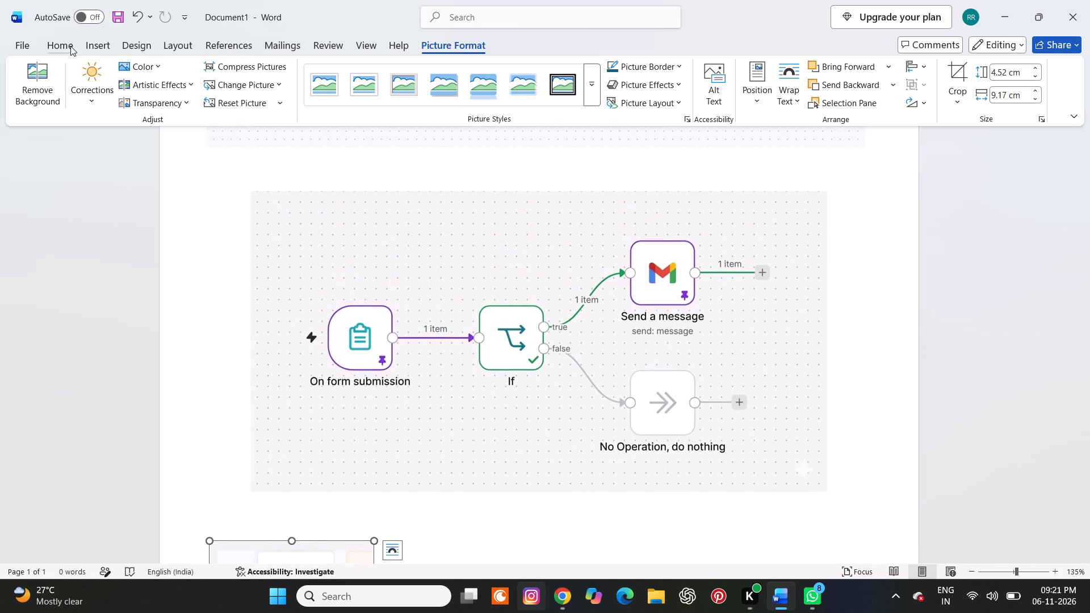
{"action": "left_click", "coordinate": [86, 45]}
{"action": "left_click", "coordinate": [157, 82]}
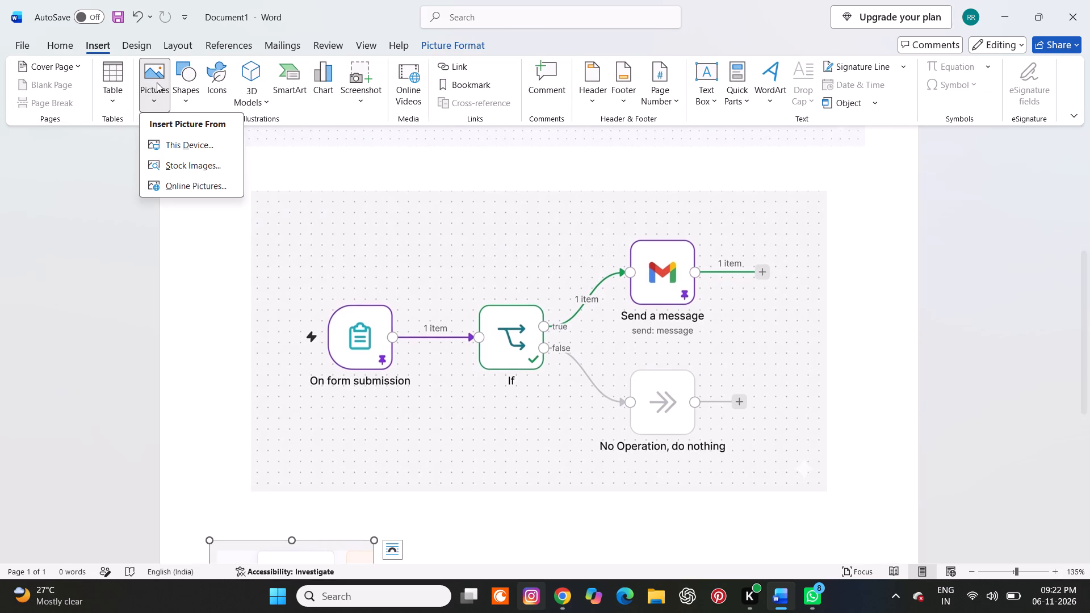
{"action": "left_click", "coordinate": [212, 141]}
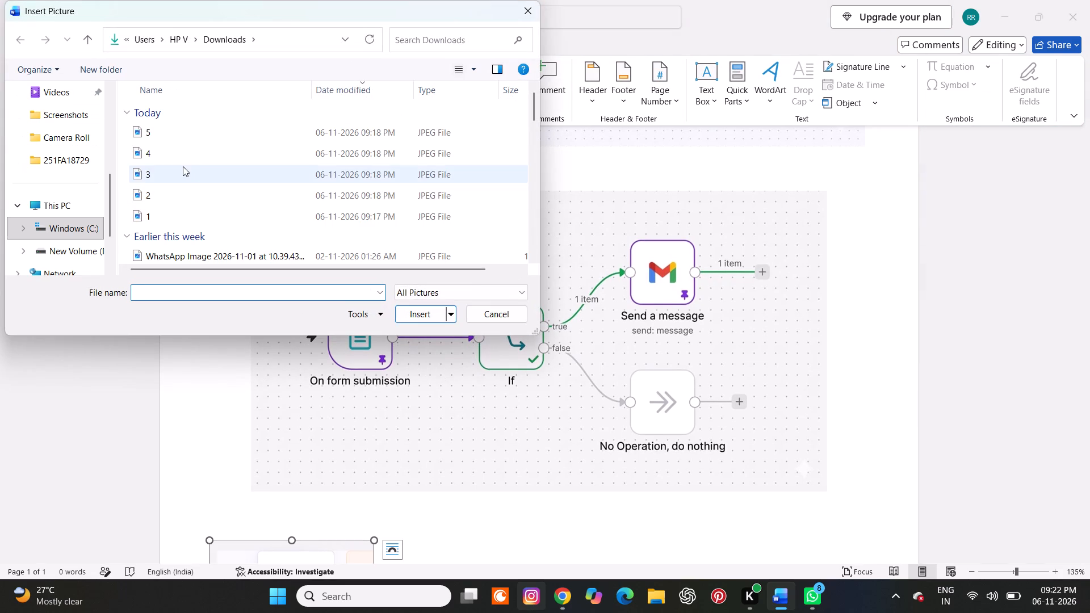
{"action": "left_click", "coordinate": [198, 150]}
{"action": "left_click", "coordinate": [417, 317]}
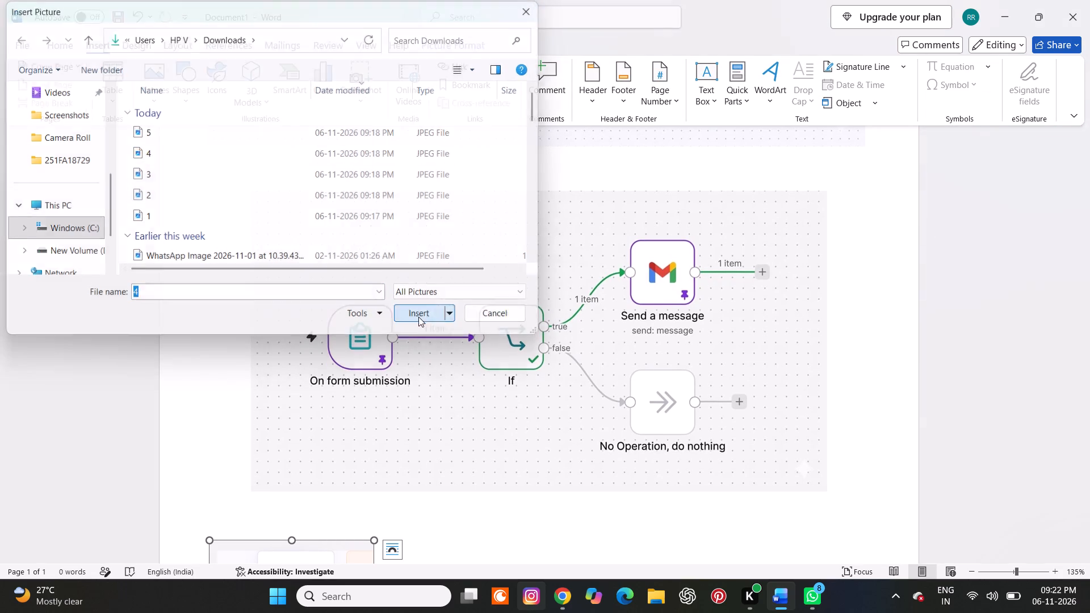
Set the text wrapping of the inserted "hi" email picture to Behind Text.
{"action": "left_click", "coordinate": [849, 253]}
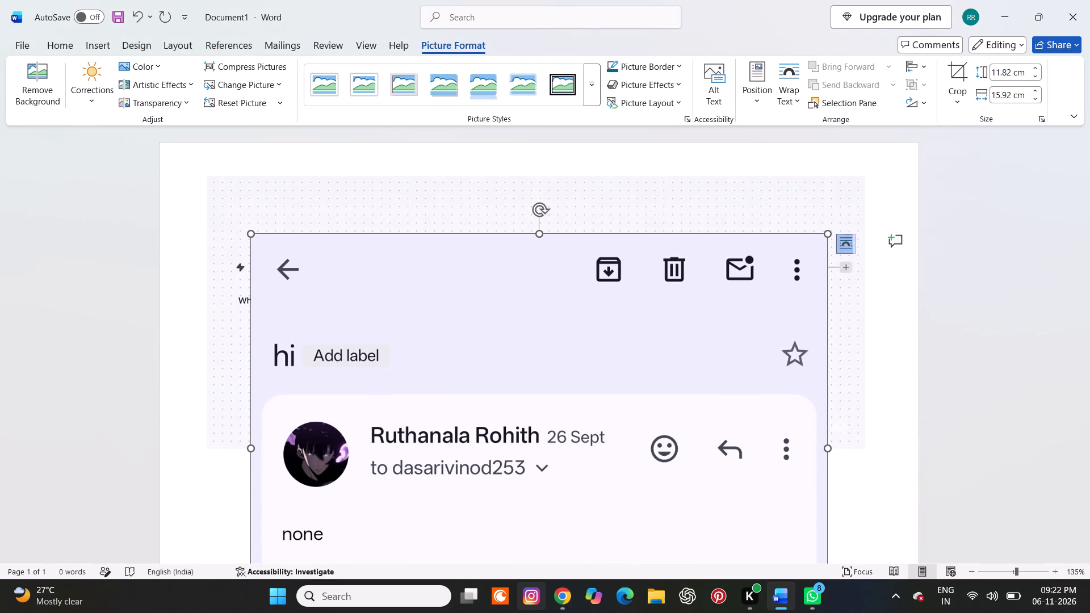
{"action": "left_click", "coordinate": [917, 366]}
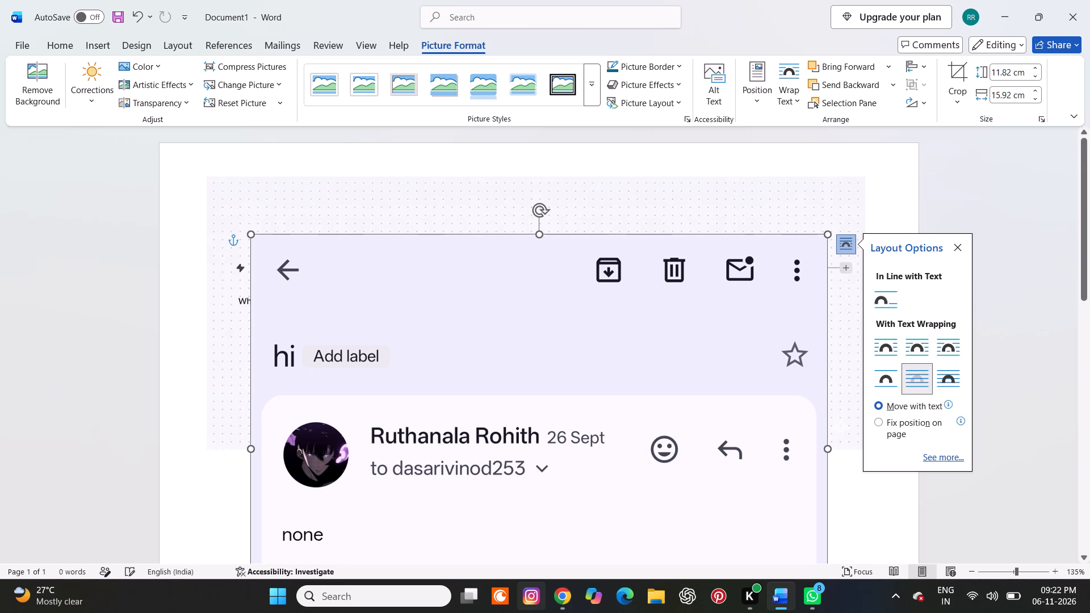
Move the "hi" email picture down the page until it sits below the On form submission workflow picture.
{"action": "scroll", "coordinate": [660, 312], "scroll_direction": "down", "scroll_amount": 4}
{"action": "left_click_drag", "start_coordinate": [604, 288], "coordinate": [649, 507]}
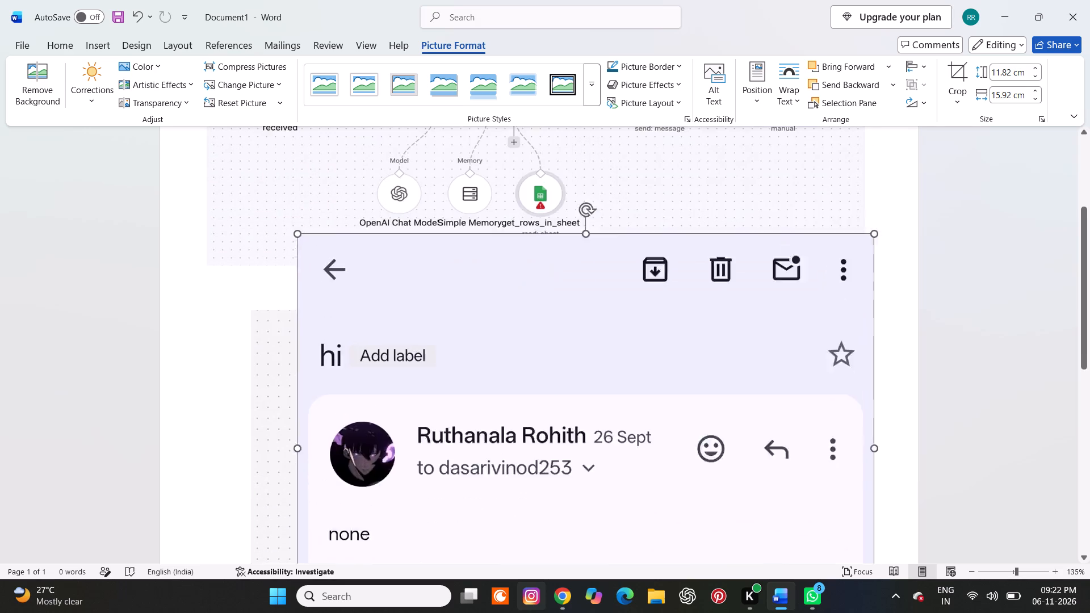
{"action": "left_click_drag", "start_coordinate": [649, 507], "coordinate": [606, 596]}
{"action": "scroll", "coordinate": [672, 462], "scroll_direction": "down", "scroll_amount": 5}
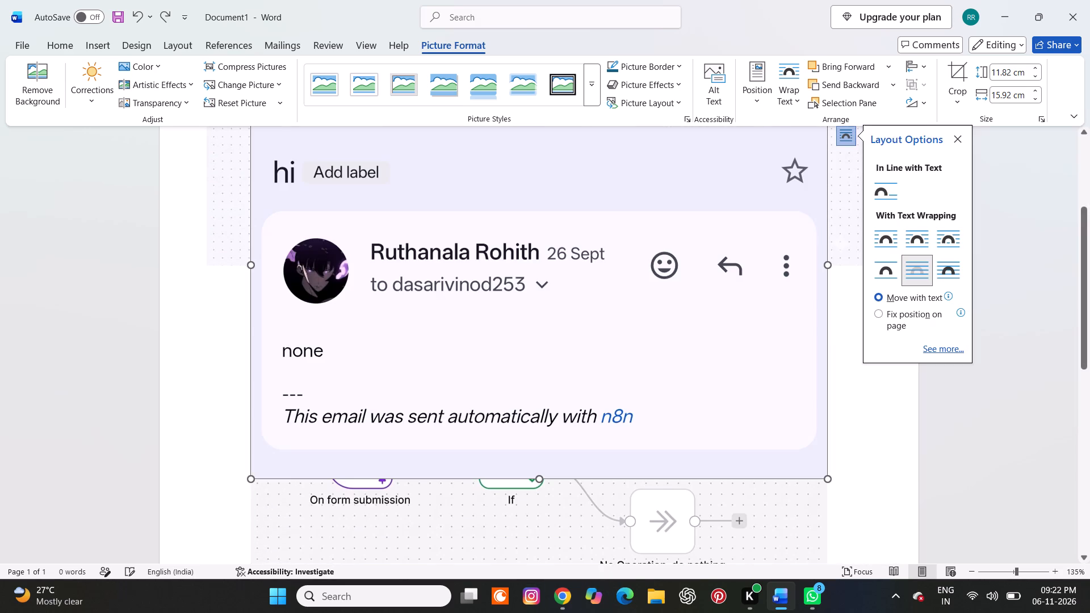
{"action": "left_click_drag", "start_coordinate": [608, 374], "coordinate": [638, 540]}
{"action": "scroll", "coordinate": [614, 360], "scroll_direction": "down", "scroll_amount": 3}
{"action": "left_click_drag", "start_coordinate": [621, 343], "coordinate": [632, 460]}
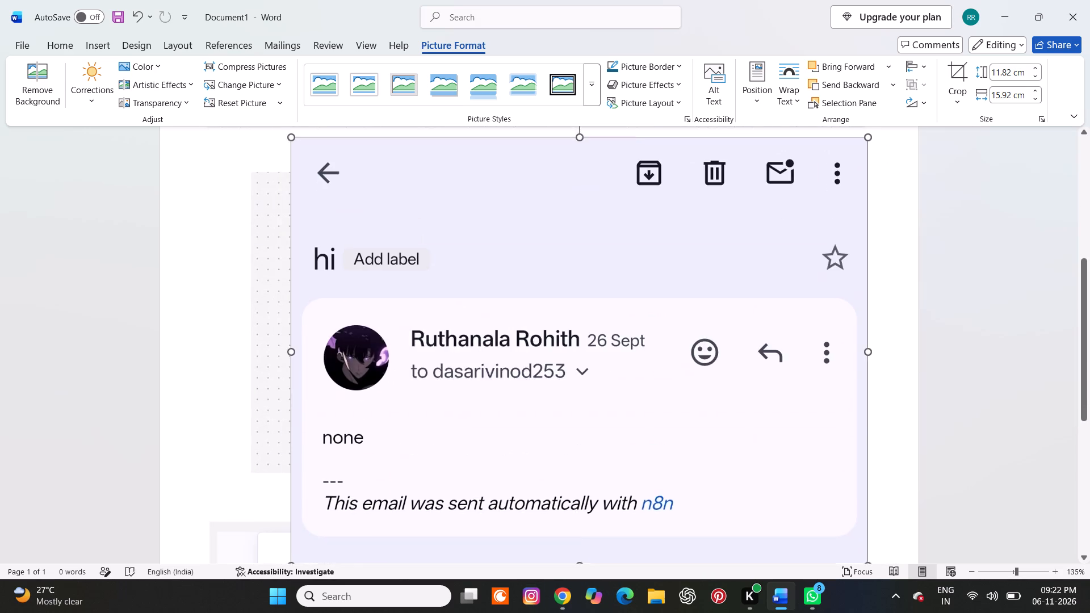
{"action": "left_click_drag", "start_coordinate": [632, 460], "coordinate": [632, 547]}
{"action": "scroll", "coordinate": [621, 430], "scroll_direction": "down", "scroll_amount": 3}
{"action": "left_click_drag", "start_coordinate": [622, 320], "coordinate": [620, 523]}
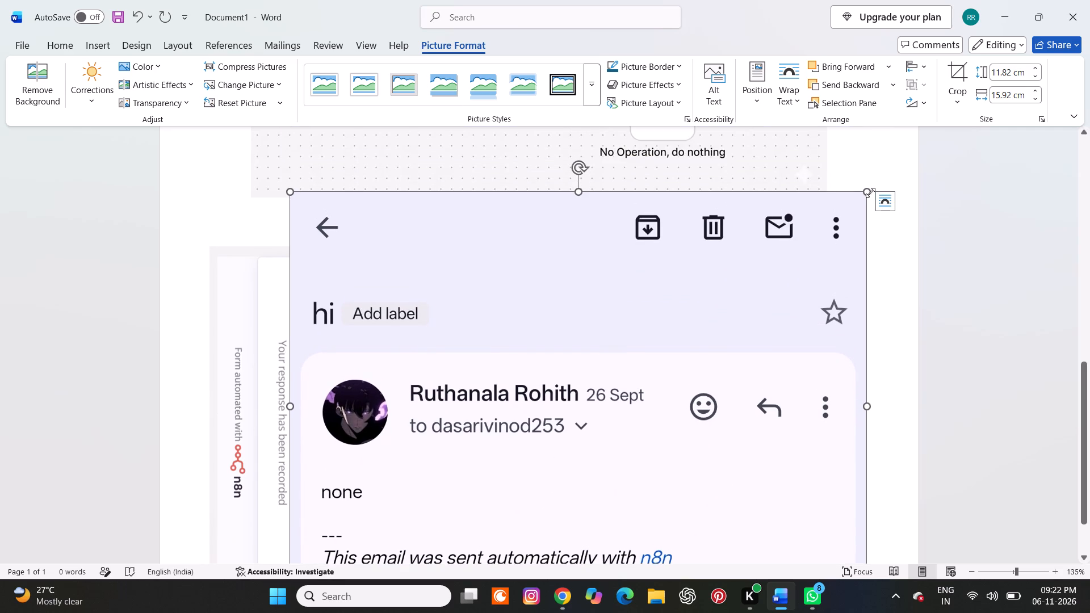
Scale the "hi" email picture down proportionally to about 7.93 by 10.68 cm.
{"action": "left_click_drag", "start_coordinate": [870, 192], "coordinate": [710, 324]}
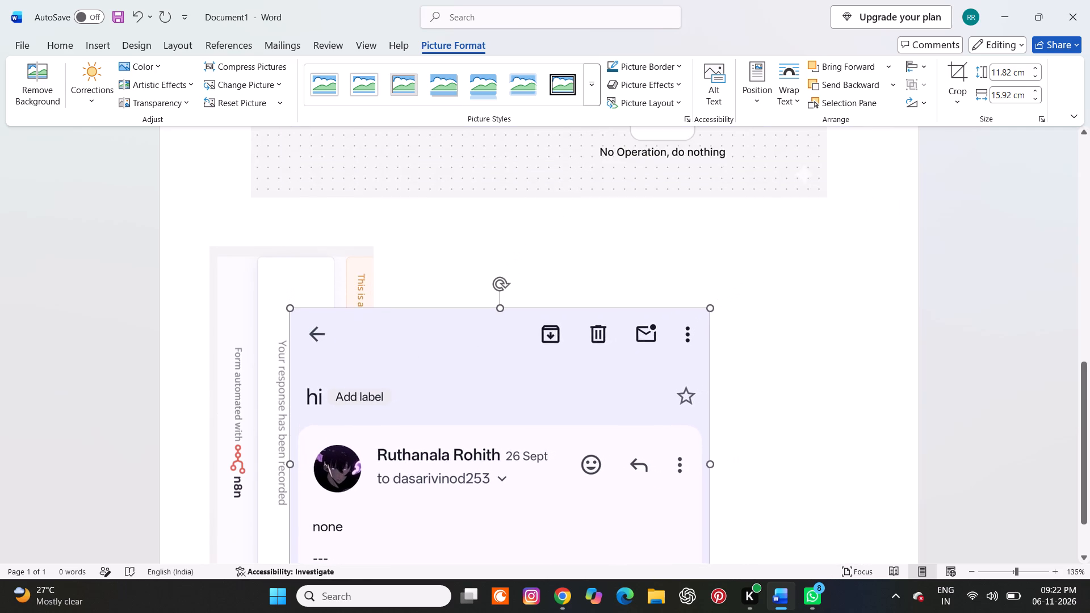
{"action": "left_click_drag", "start_coordinate": [710, 324], "coordinate": [677, 349]}
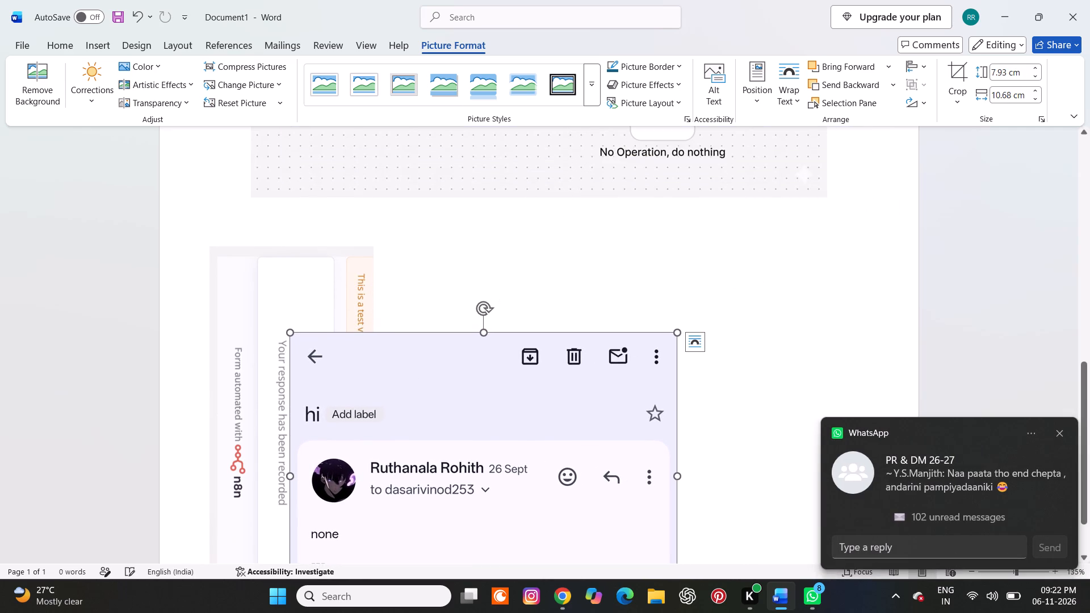
Rotate the "hi" email picture 90 degrees clockwise so it stands vertically.
{"action": "left_click_drag", "start_coordinate": [488, 305], "coordinate": [554, 339]}
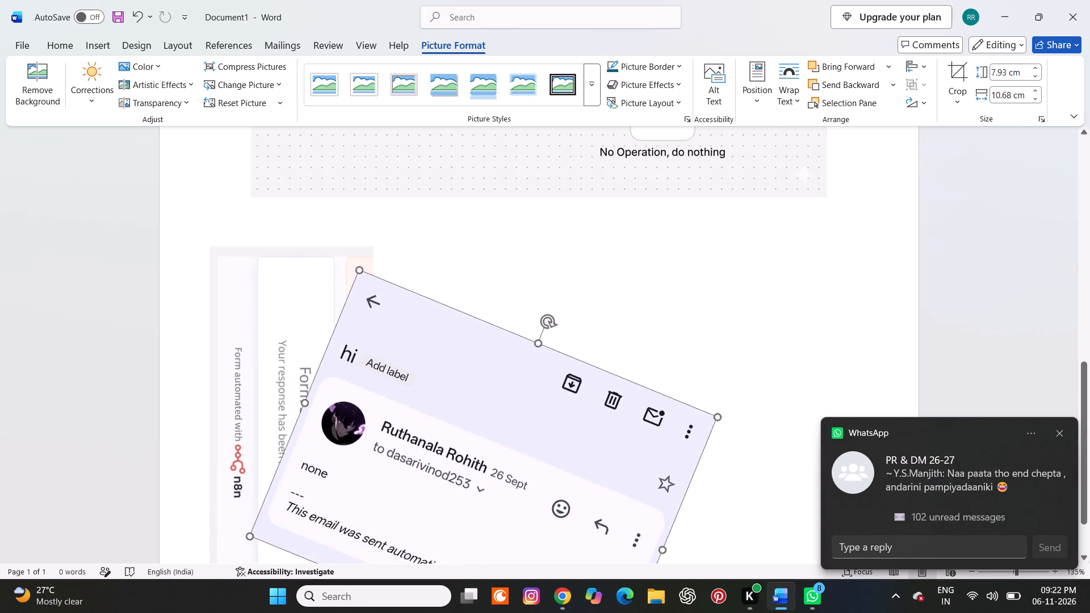
{"action": "left_click_drag", "start_coordinate": [554, 339], "coordinate": [568, 480]}
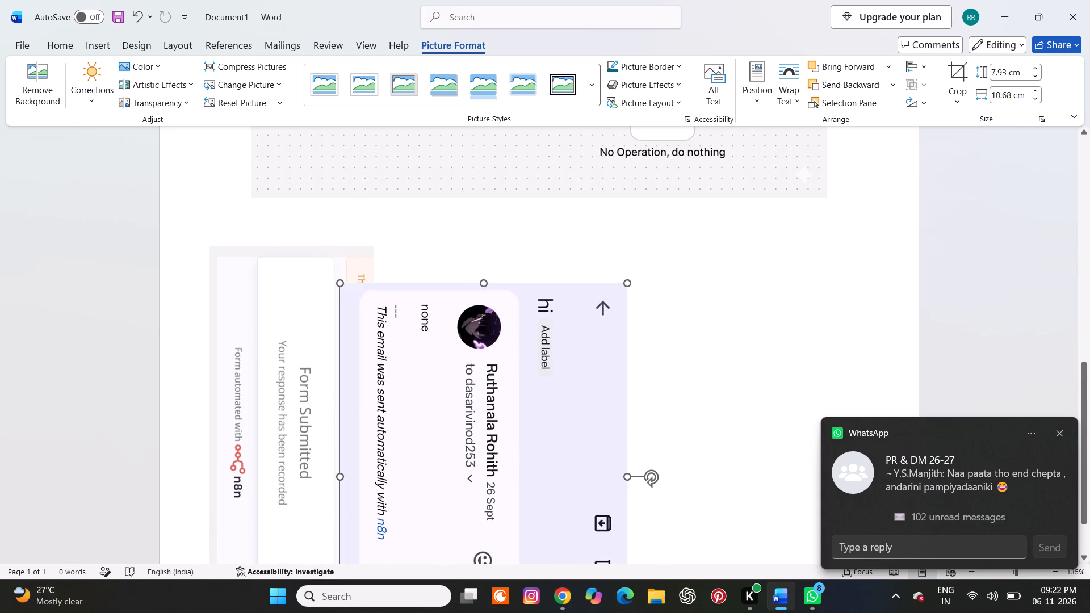
Place the rotated "hi" email picture beside the Form Submitted picture and shift both toward the page's left edge.
{"action": "left_click_drag", "start_coordinate": [484, 364], "coordinate": [562, 294]}
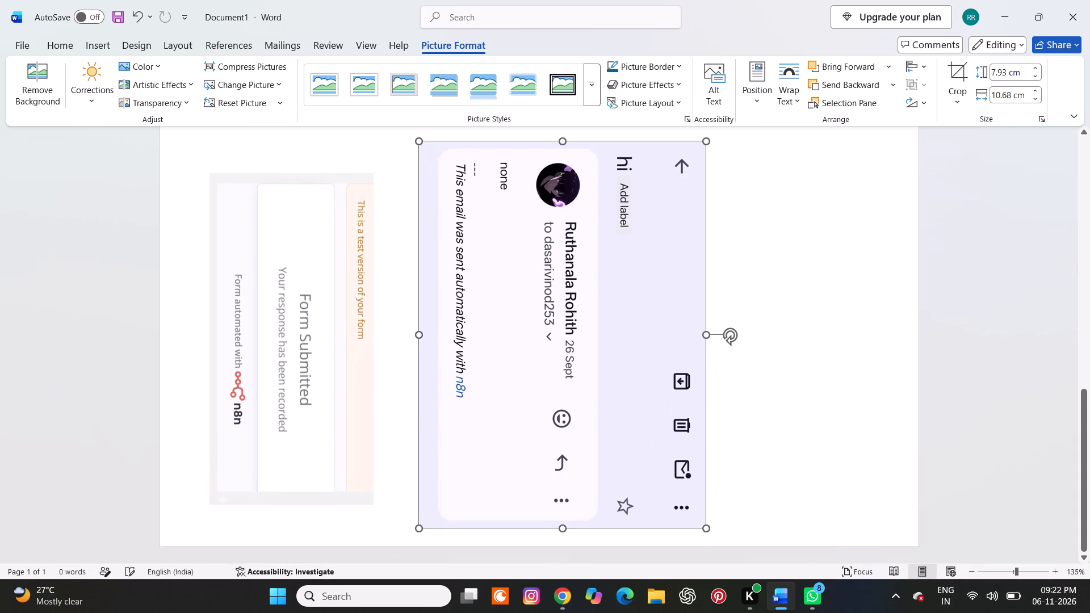
{"action": "left_click_drag", "start_coordinate": [562, 294], "coordinate": [554, 285]}
{"action": "left_click_drag", "start_coordinate": [323, 271], "coordinate": [322, 270]}
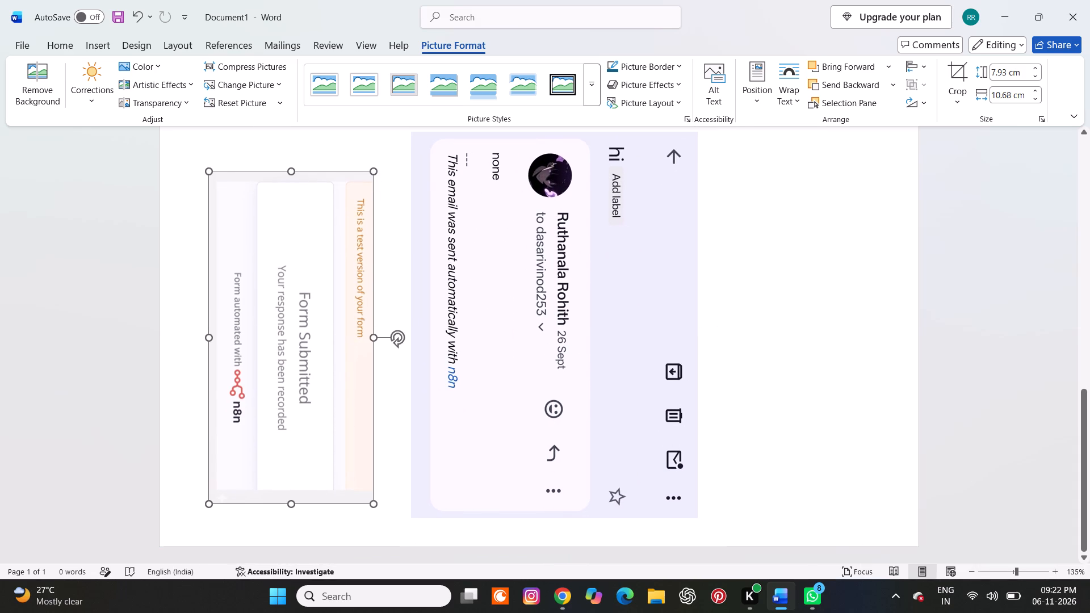
{"action": "left_click_drag", "start_coordinate": [322, 270], "coordinate": [297, 274]}
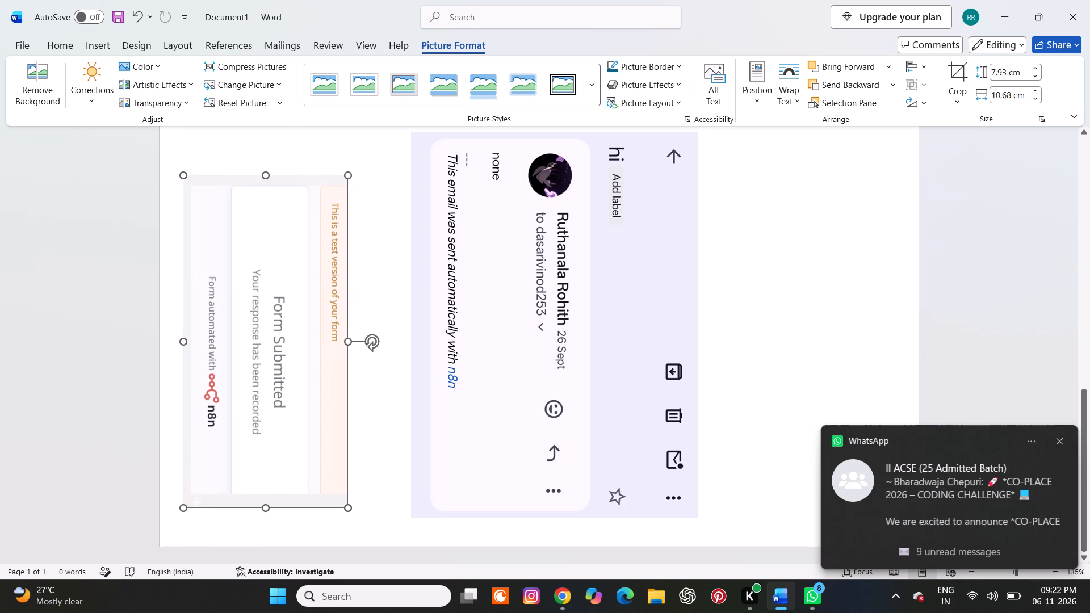
{"action": "left_click_drag", "start_coordinate": [469, 278], "coordinate": [438, 283]}
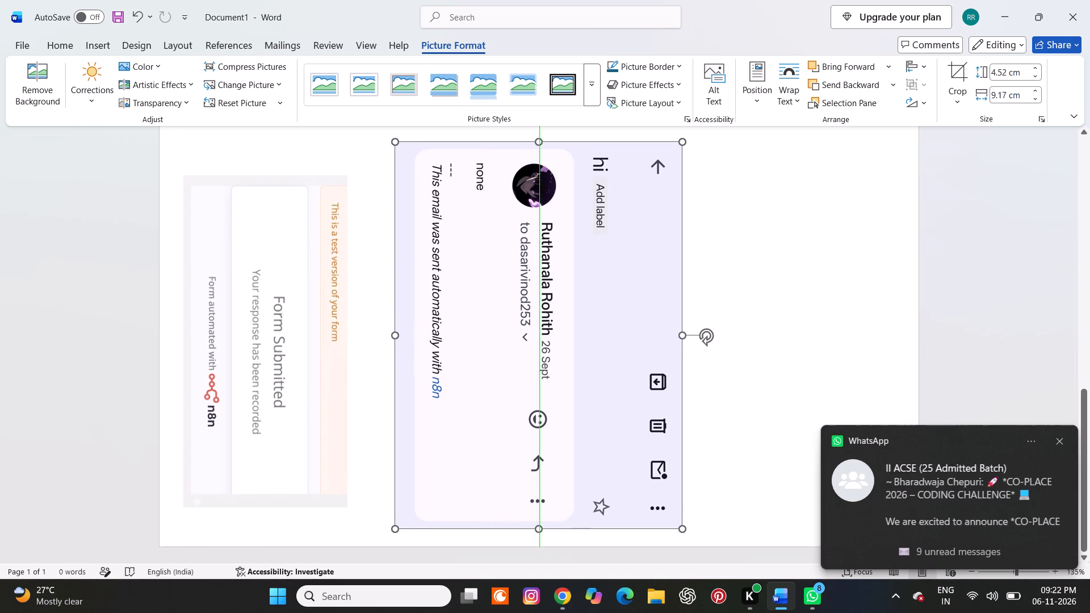
{"action": "left_click_drag", "start_coordinate": [438, 283], "coordinate": [443, 285]}
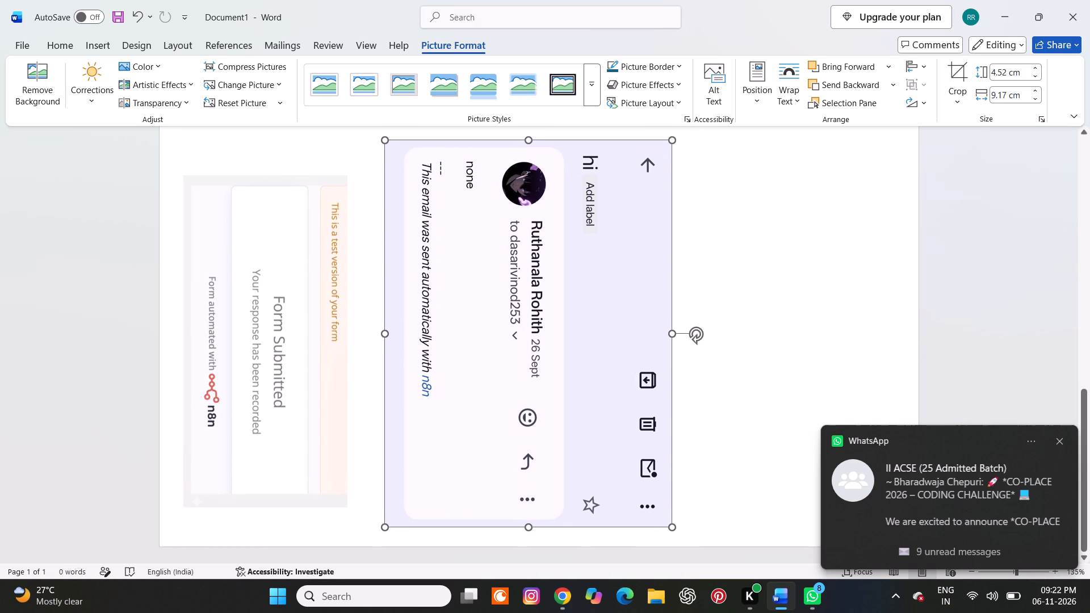
{"action": "left_click_drag", "start_coordinate": [443, 285], "coordinate": [437, 283]}
Insert the picture file 5 from the Downloads folder on this device.
{"action": "left_click", "coordinate": [114, 49]}
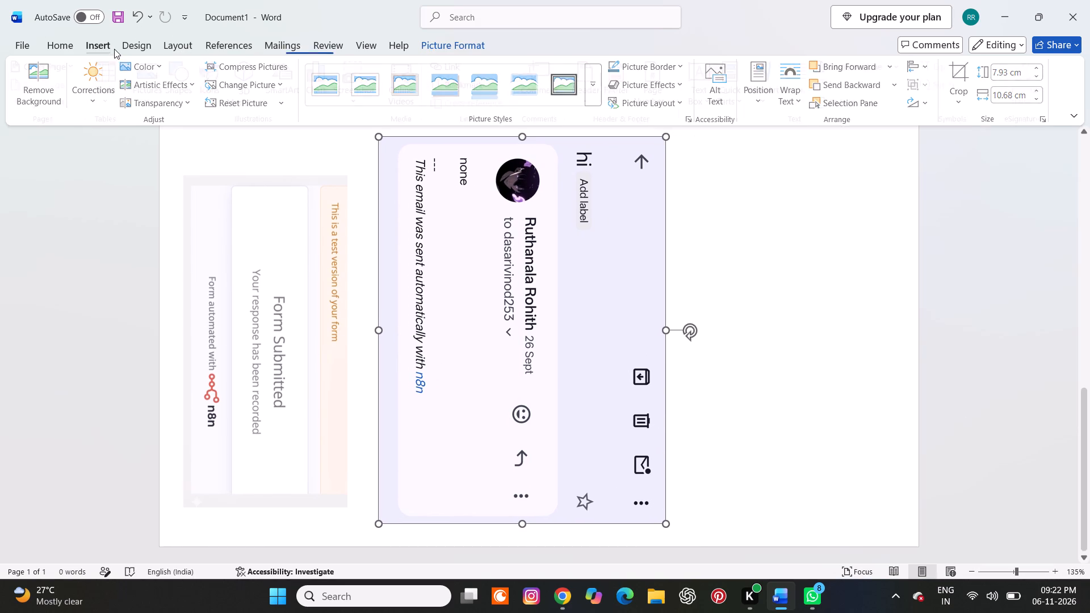
{"action": "left_click", "coordinate": [161, 77]}
{"action": "left_click", "coordinate": [190, 140]}
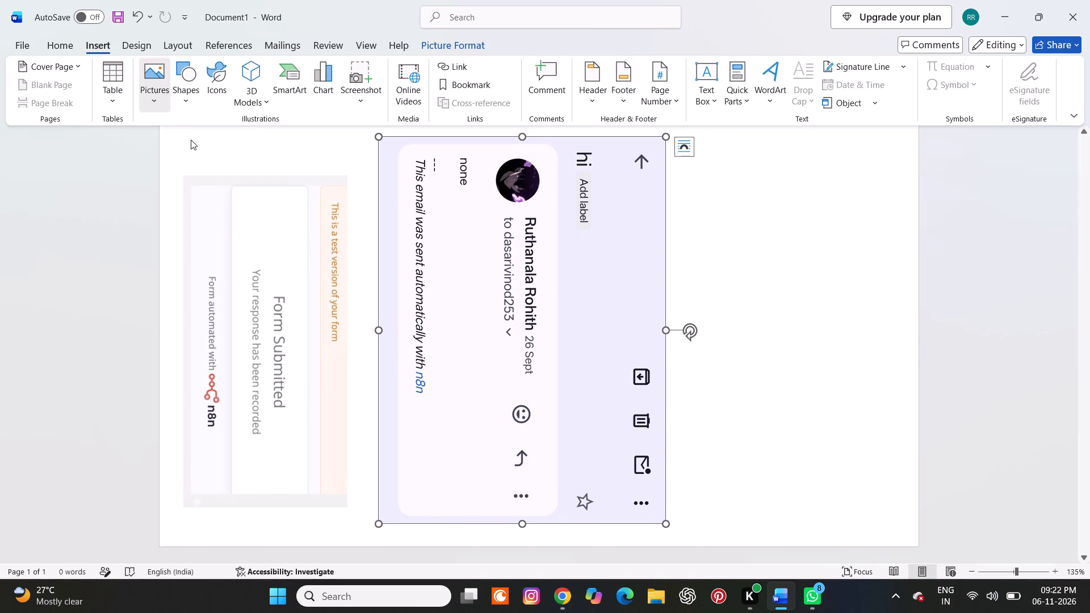
{"action": "left_click", "coordinate": [245, 131]}
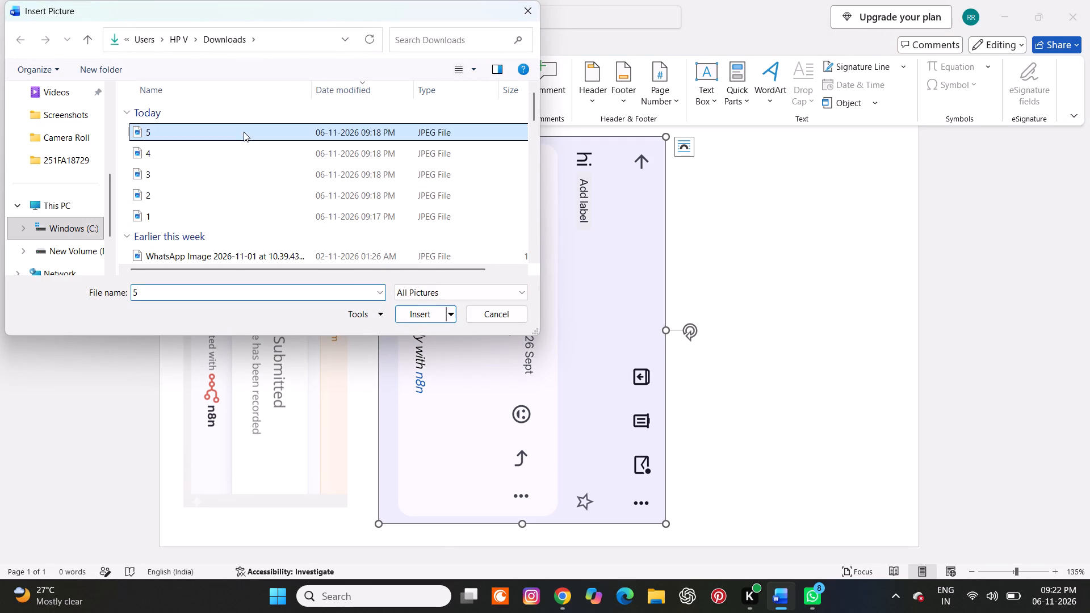
{"action": "left_click", "coordinate": [403, 314]}
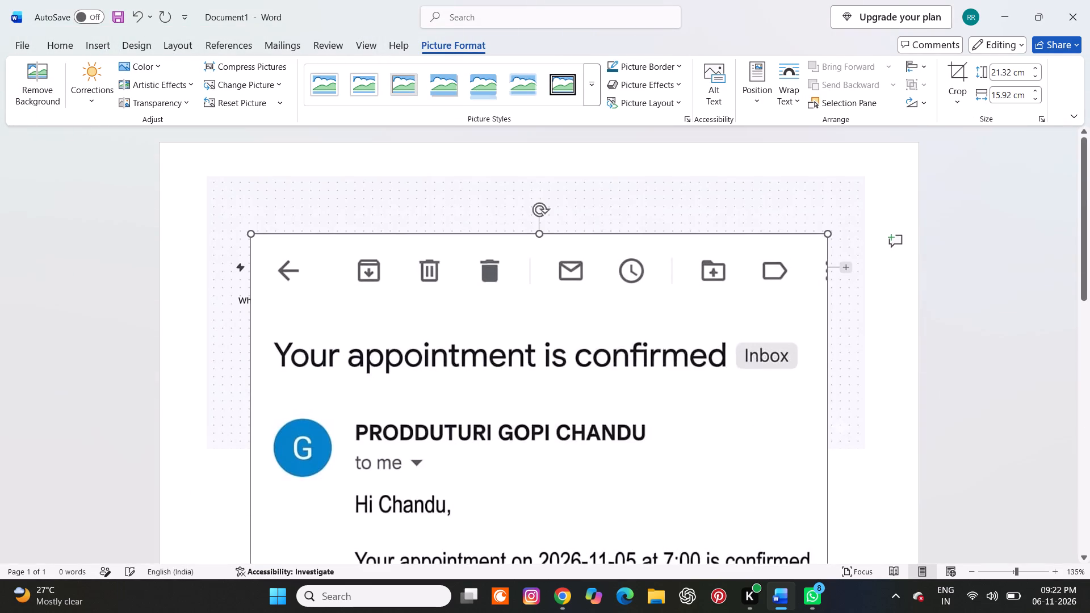
Crop the dotted bottom area off the appointment confirmation email picture, to a height of about 15.93 cm.
{"action": "scroll", "coordinate": [572, 364], "scroll_direction": "down", "scroll_amount": 6}
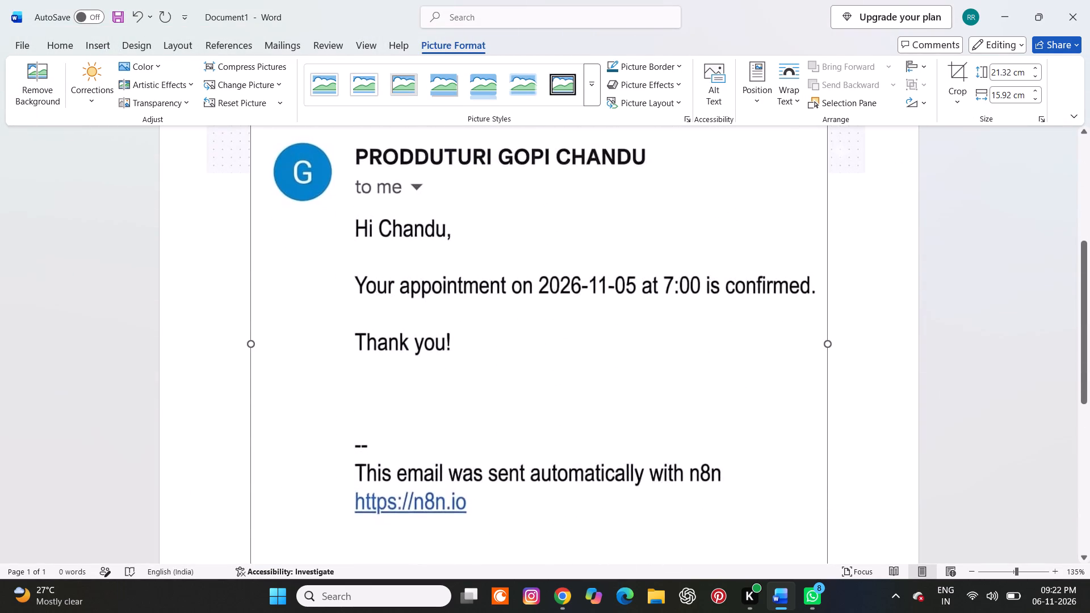
{"action": "left_click", "coordinate": [962, 72]}
{"action": "scroll", "coordinate": [681, 281], "scroll_direction": "down", "scroll_amount": 3}
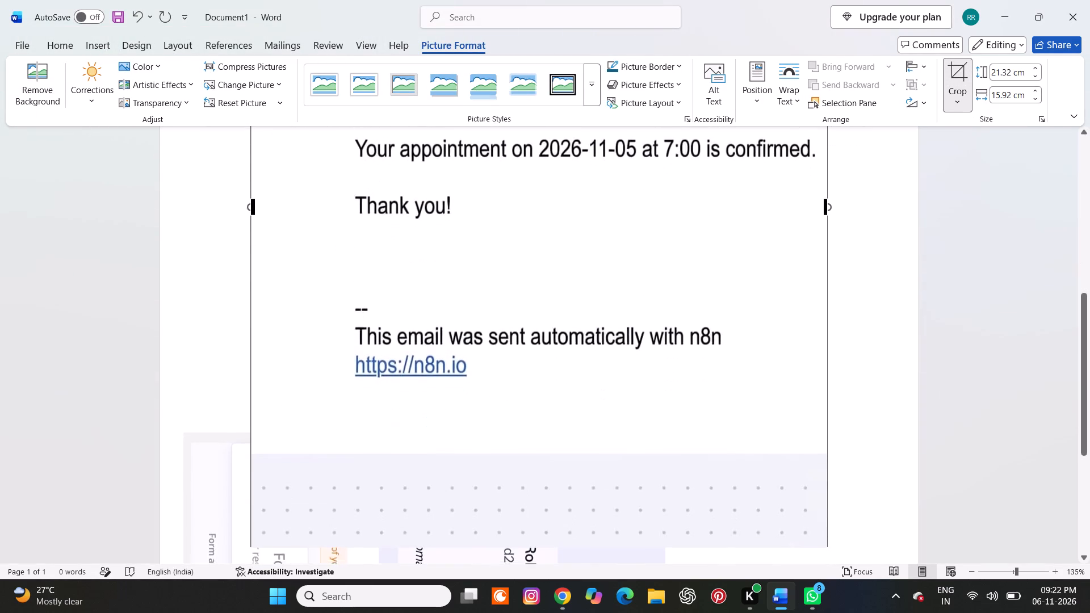
{"action": "scroll", "coordinate": [596, 402], "scroll_direction": "down", "scroll_amount": 3}
{"action": "left_click_drag", "start_coordinate": [535, 453], "coordinate": [539, 366]}
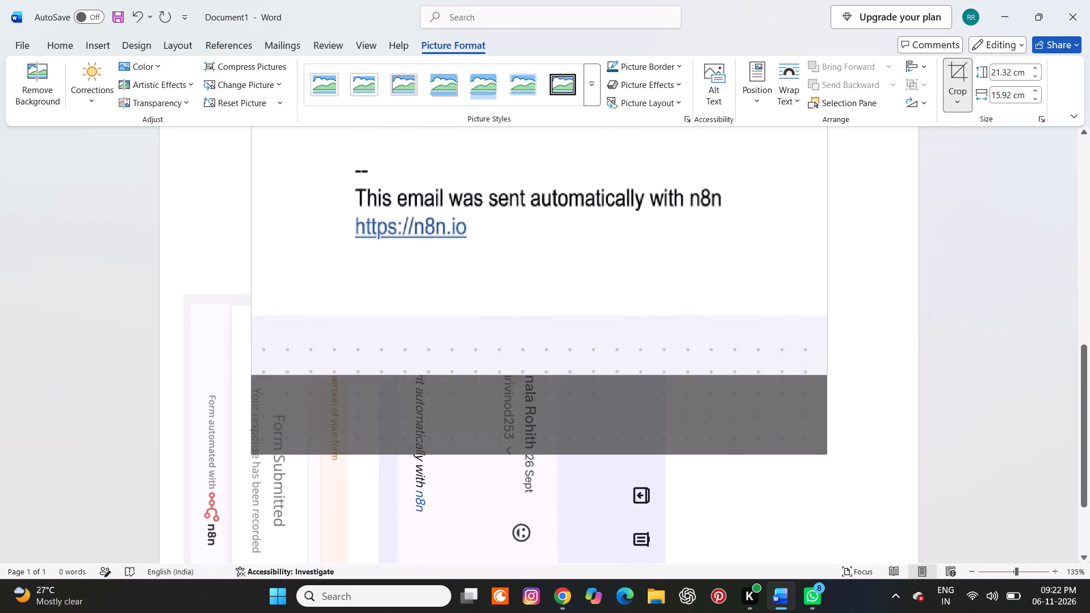
{"action": "left_click_drag", "start_coordinate": [539, 366], "coordinate": [571, 259]}
{"action": "scroll", "coordinate": [554, 293], "scroll_direction": "up", "scroll_amount": 4}
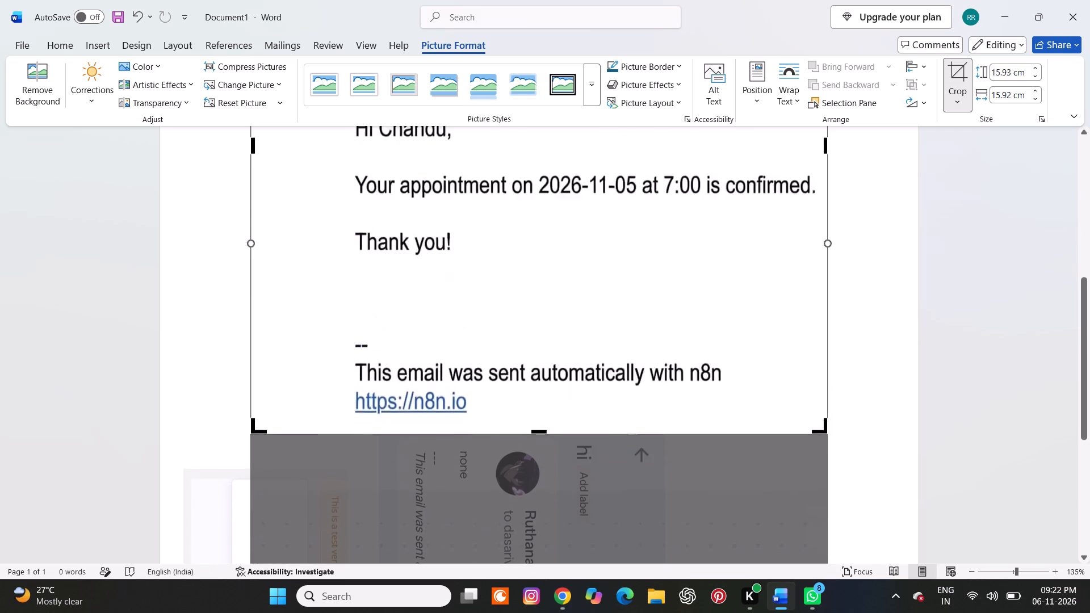
{"action": "scroll", "coordinate": [554, 293], "scroll_direction": "up", "scroll_amount": 3}
{"action": "scroll", "coordinate": [289, 328], "scroll_direction": "up", "scroll_amount": 3}
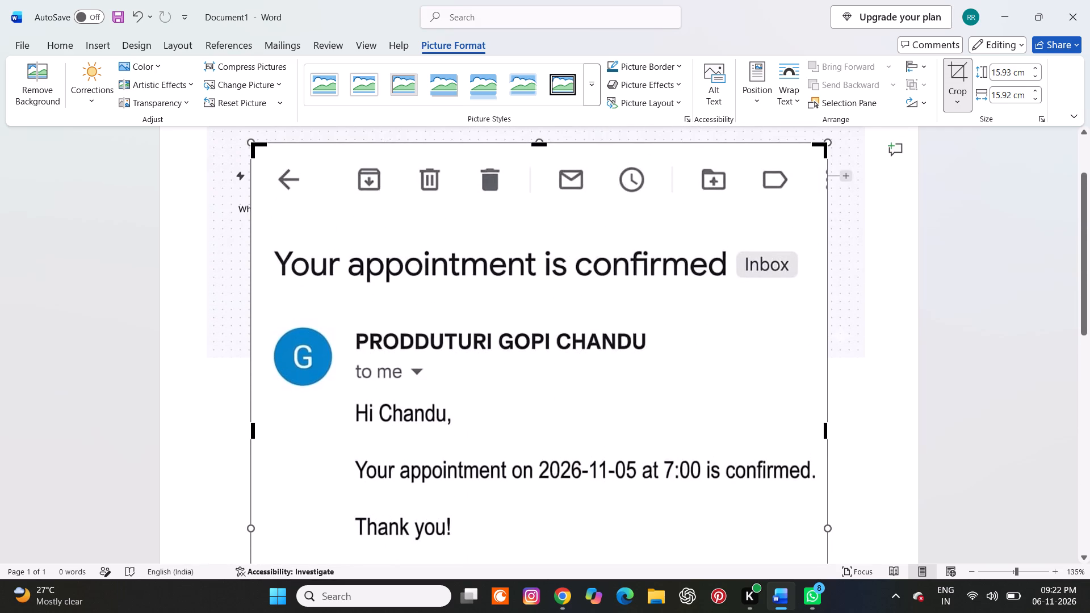
Finish cropping the appointment confirmation email picture and set its text wrapping to Behind Text.
{"action": "left_click", "coordinate": [954, 75]}
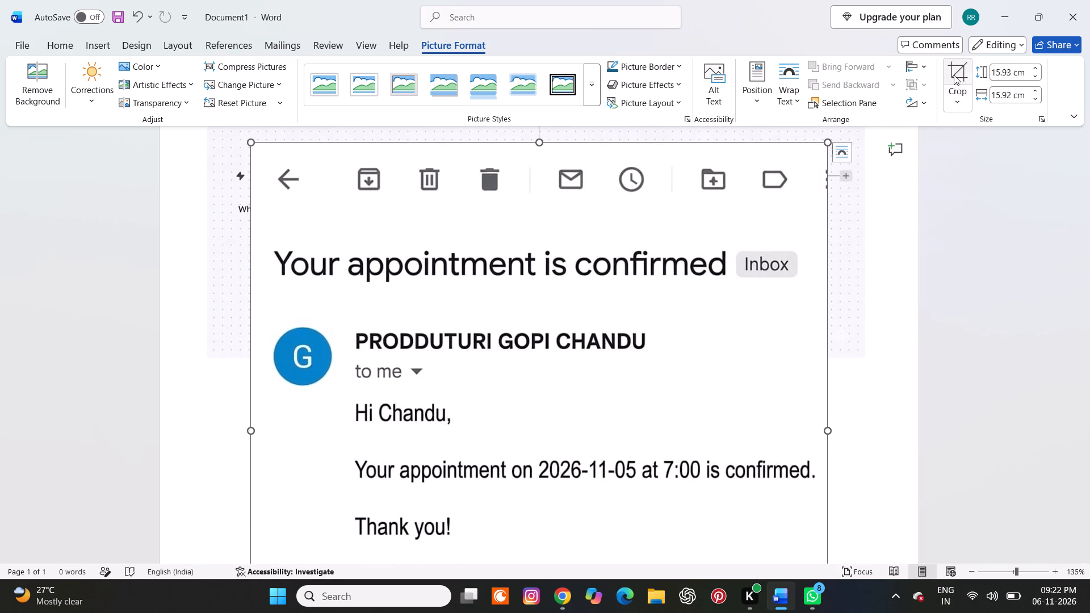
{"action": "left_click", "coordinate": [945, 229]}
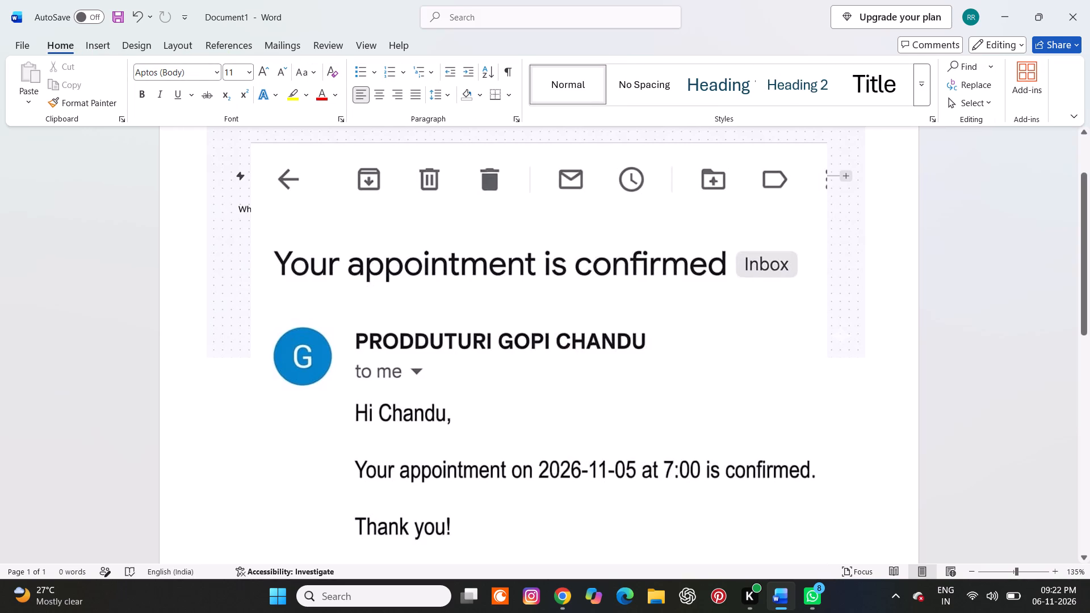
{"action": "left_click", "coordinate": [775, 180]}
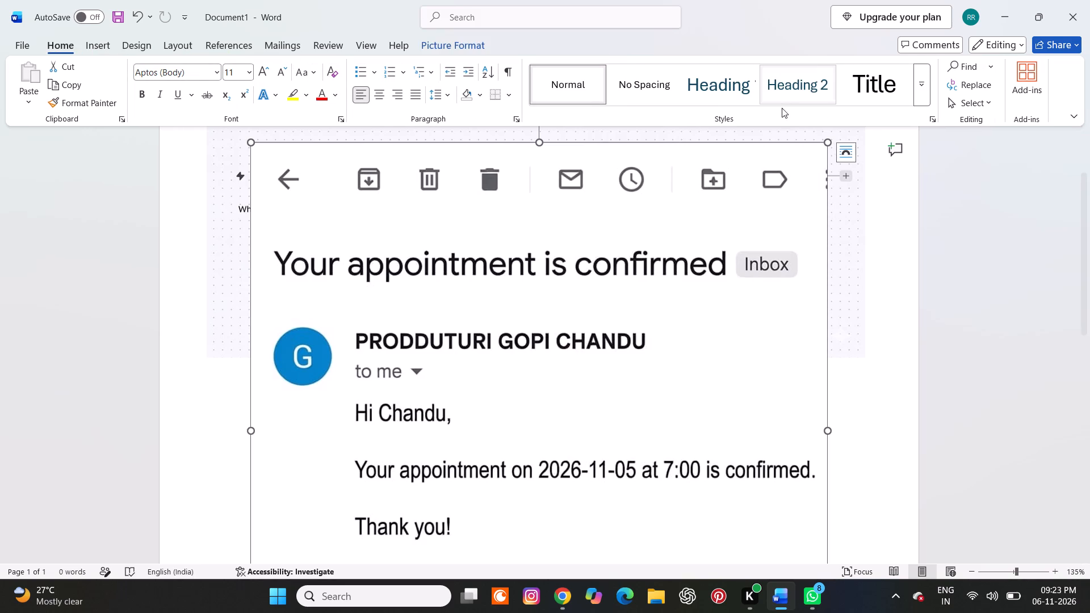
{"action": "left_click", "coordinate": [852, 158]}
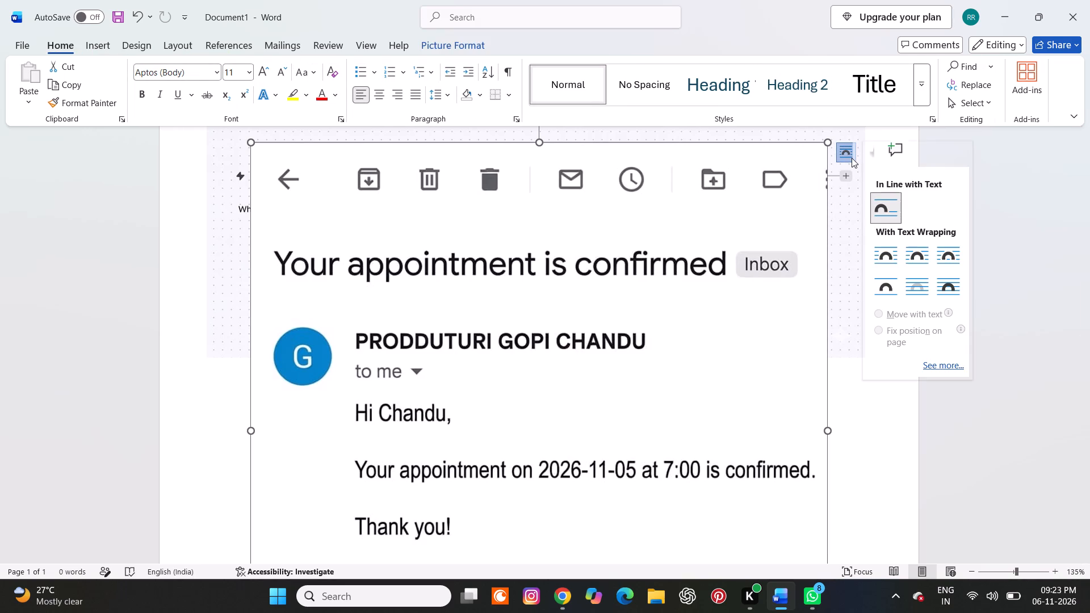
{"action": "left_click", "coordinate": [904, 280]}
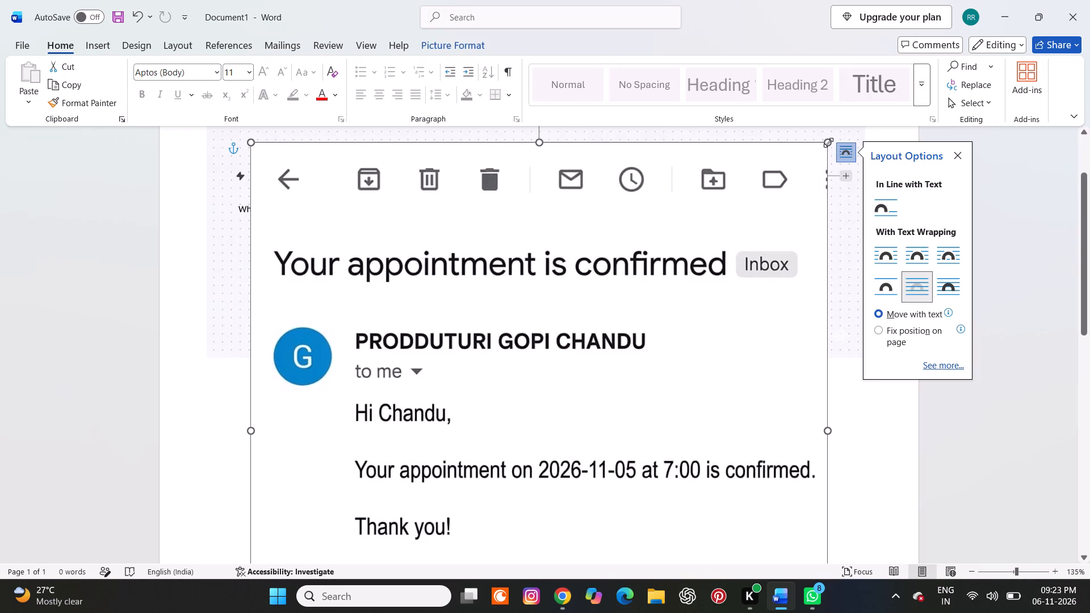
Shrink the appointment confirmation picture to roughly 60% of its size and move it down toward the page's lower right.
{"action": "left_click_drag", "start_coordinate": [828, 142], "coordinate": [587, 369]}
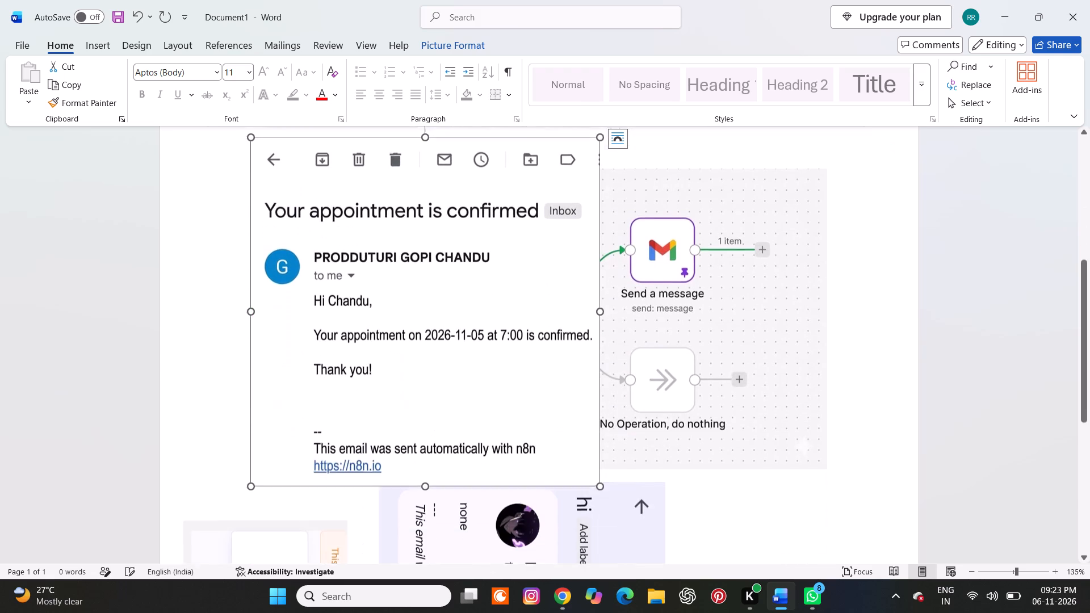
{"action": "left_click_drag", "start_coordinate": [498, 321], "coordinate": [736, 452]}
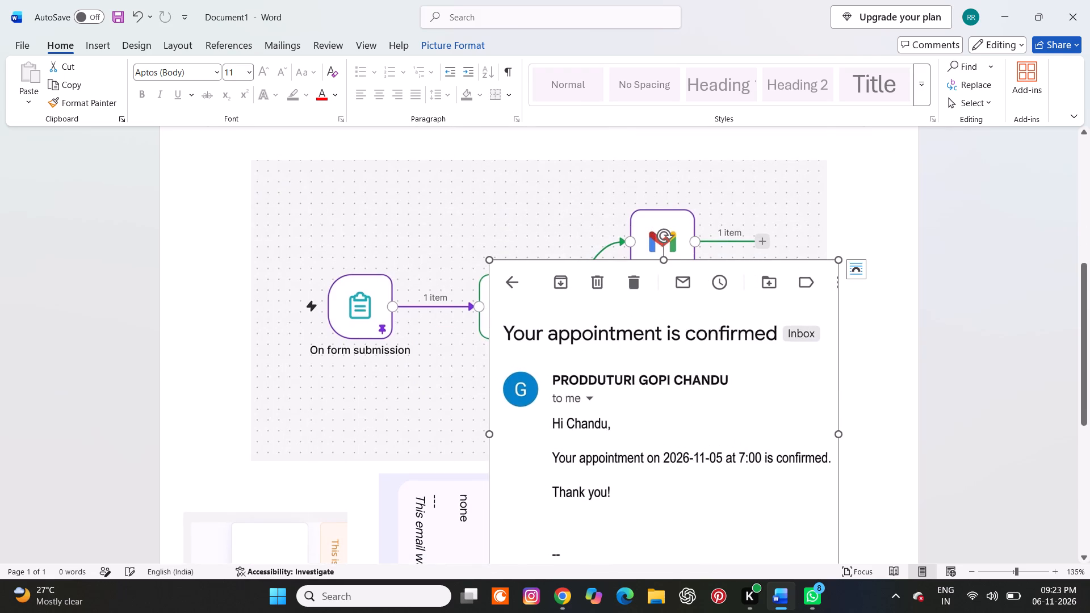
{"action": "scroll", "coordinate": [722, 419], "scroll_direction": "down", "scroll_amount": 6}
{"action": "scroll", "coordinate": [710, 358], "scroll_direction": "up", "scroll_amount": 4}
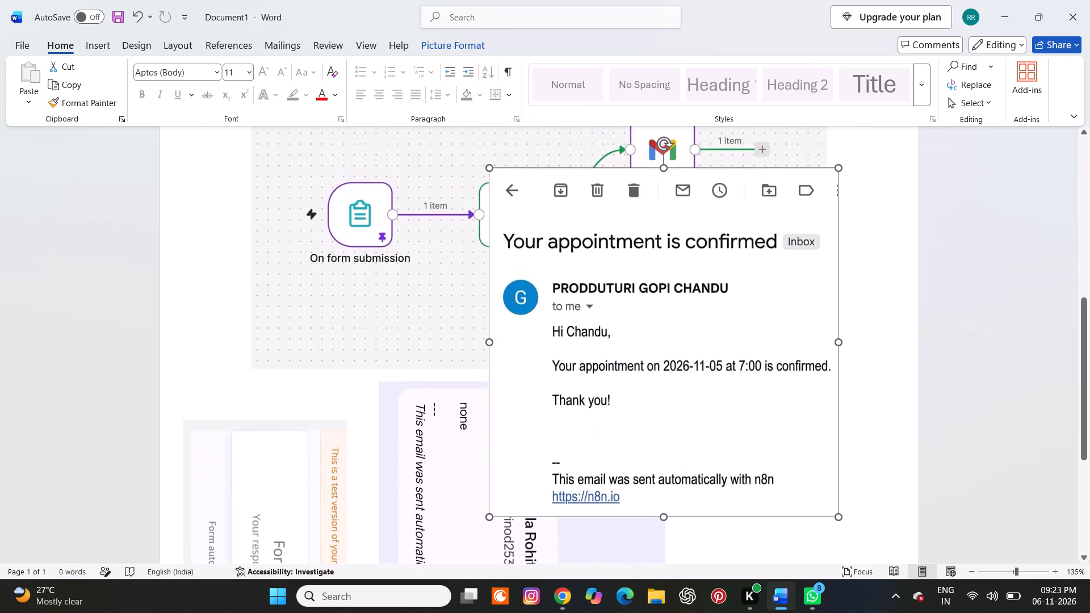
{"action": "left_click_drag", "start_coordinate": [711, 350], "coordinate": [750, 413]}
Move the form submission workflow picture toward the page's left edge and up closer to the AI Agent workflow picture.
{"action": "left_click_drag", "start_coordinate": [484, 258], "coordinate": [468, 258]}
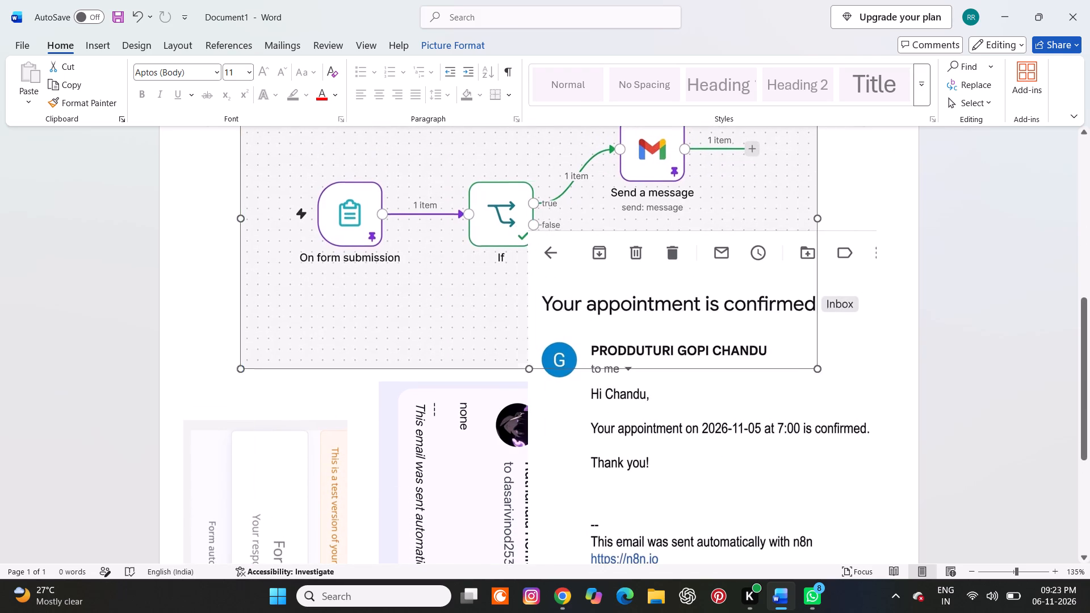
{"action": "left_click_drag", "start_coordinate": [468, 258], "coordinate": [412, 262]}
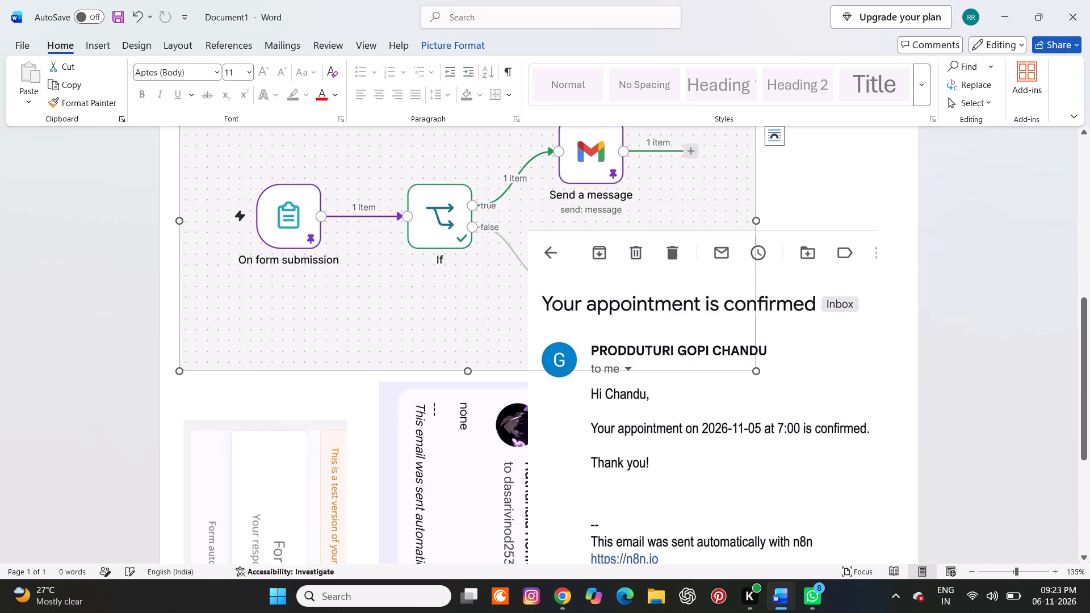
{"action": "scroll", "coordinate": [409, 262], "scroll_direction": "up", "scroll_amount": 3}
{"action": "left_click_drag", "start_coordinate": [411, 263], "coordinate": [411, 247]}
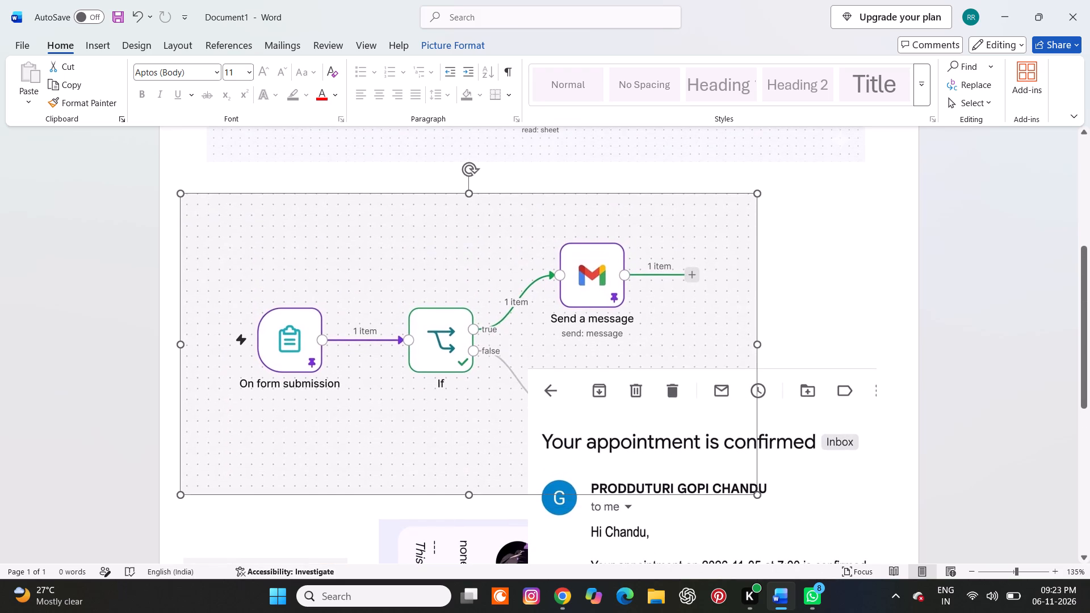
{"action": "left_click_drag", "start_coordinate": [411, 247], "coordinate": [406, 233]}
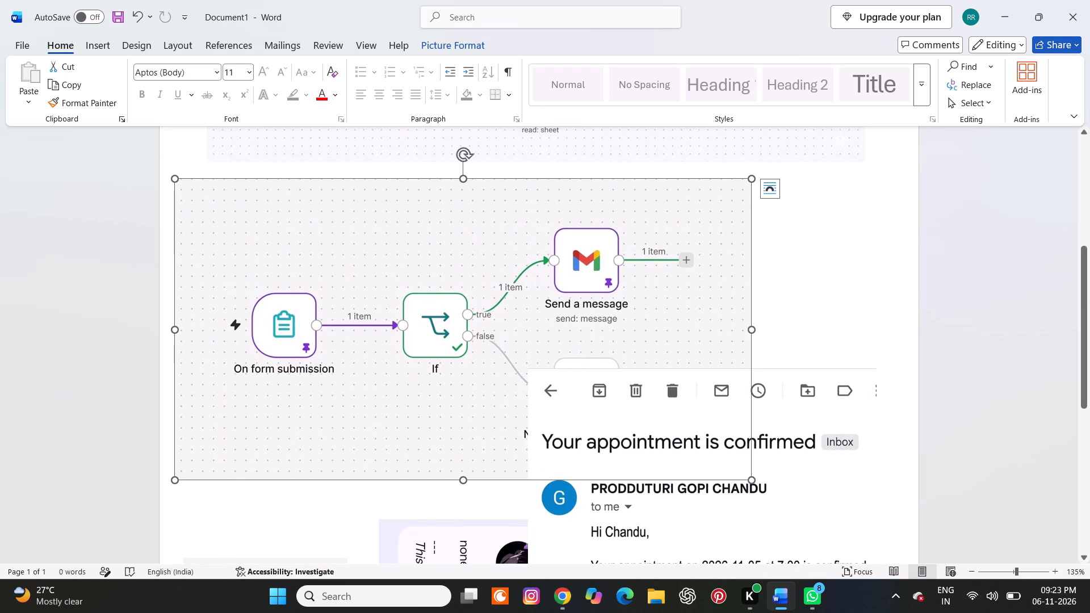
Move the Form Submitted picture to the right of the form submission workflow, lowering the appointment confirmation picture to make room.
{"action": "scroll", "coordinate": [789, 394], "scroll_direction": "down", "scroll_amount": 5}
{"action": "scroll", "coordinate": [808, 342], "scroll_direction": "down", "scroll_amount": 2}
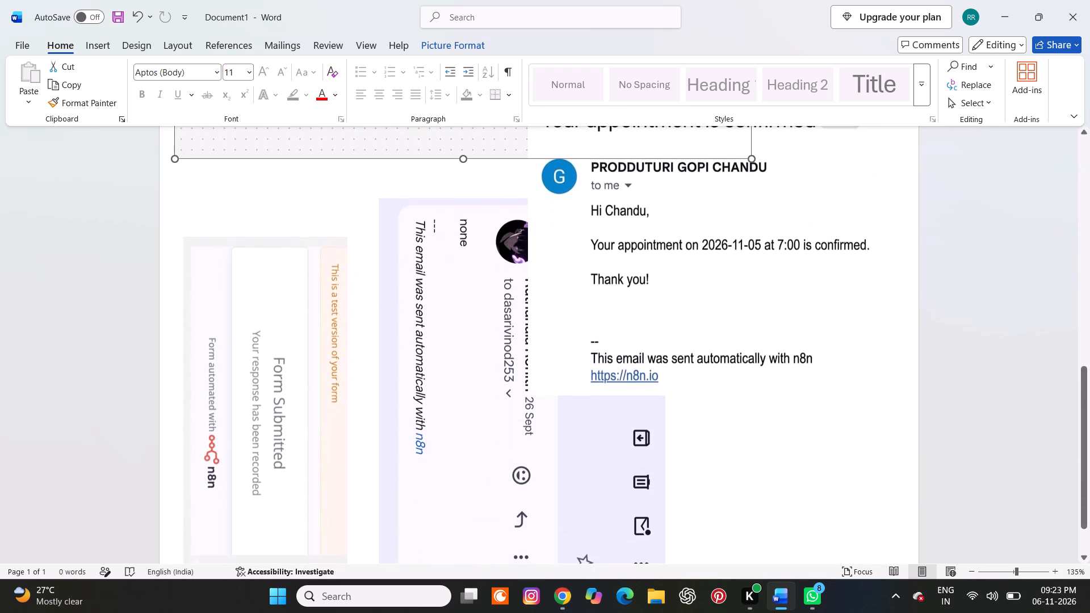
{"action": "left_click_drag", "start_coordinate": [333, 349], "coordinate": [809, 165]}
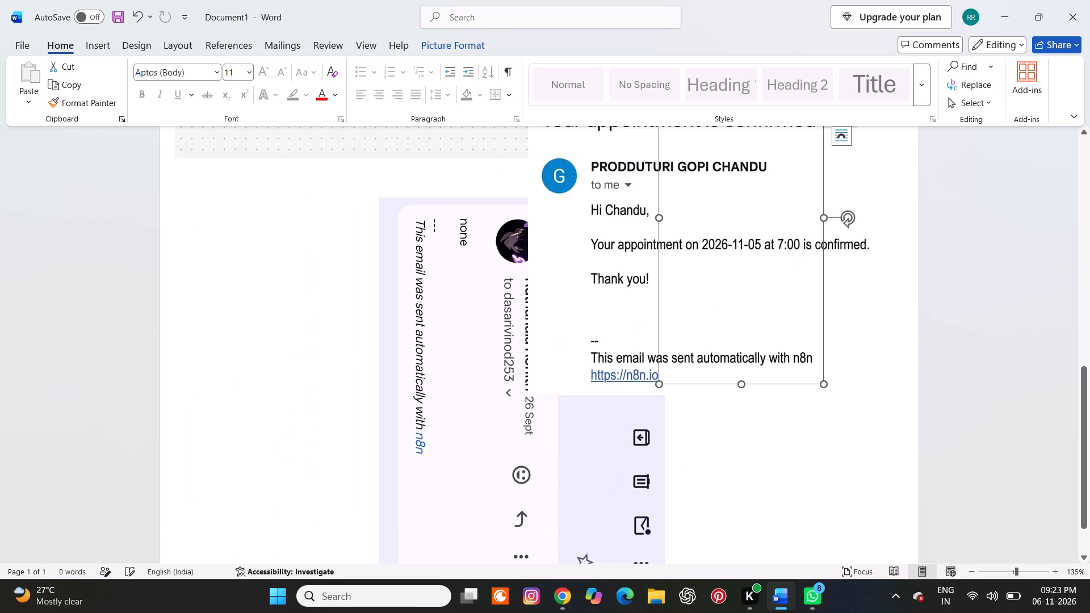
{"action": "scroll", "coordinate": [806, 177], "scroll_direction": "up", "scroll_amount": 5}
{"action": "left_click_drag", "start_coordinate": [579, 398], "coordinate": [578, 477]}
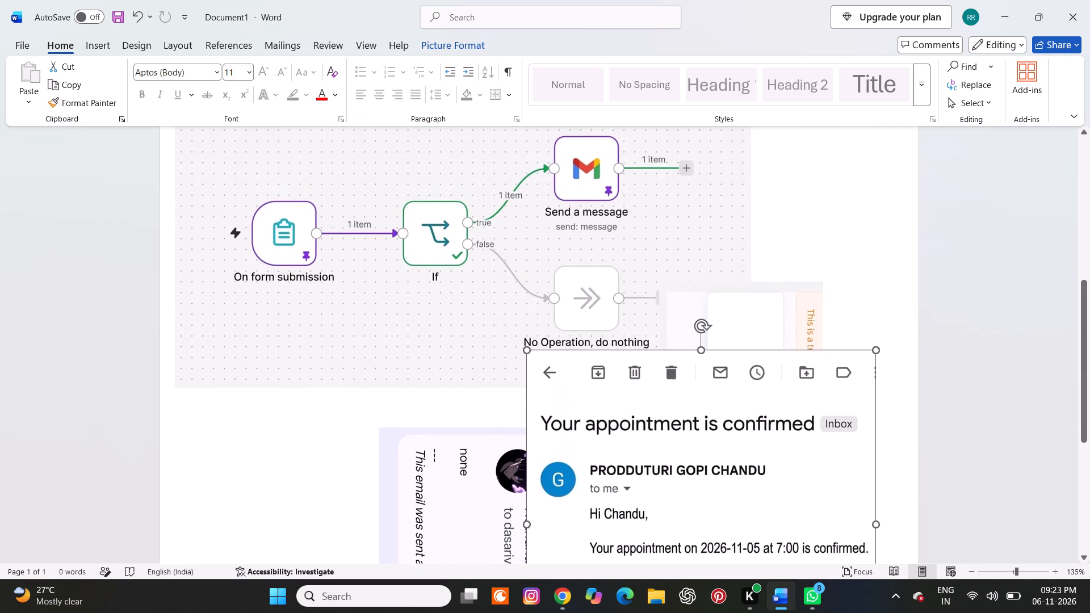
{"action": "left_click_drag", "start_coordinate": [578, 477], "coordinate": [573, 526]}
{"action": "scroll", "coordinate": [814, 370], "scroll_direction": "up", "scroll_amount": 8}
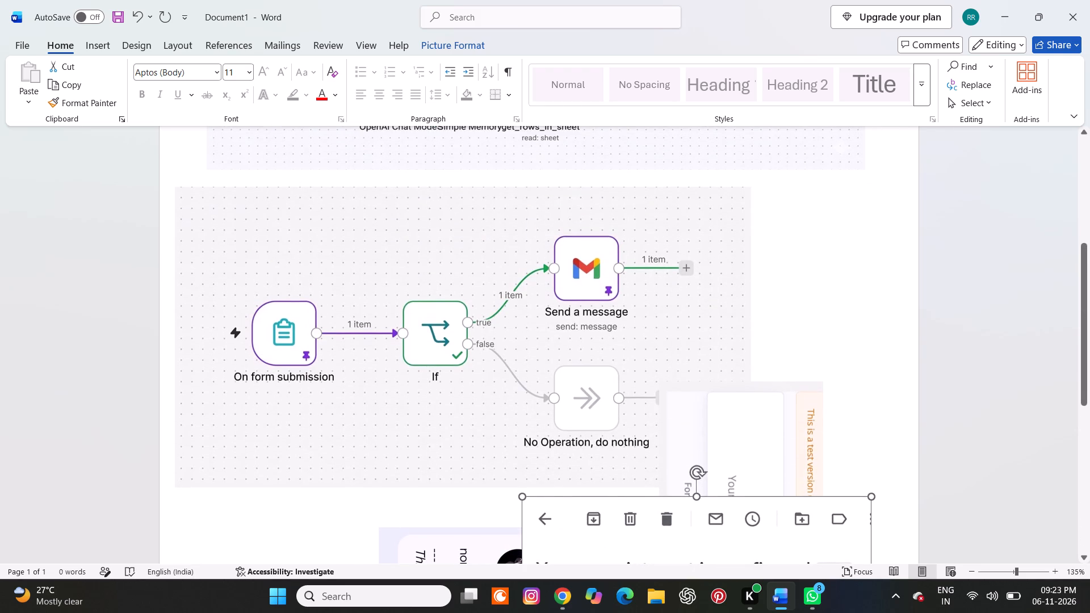
{"action": "left_click_drag", "start_coordinate": [760, 416], "coordinate": [854, 222]}
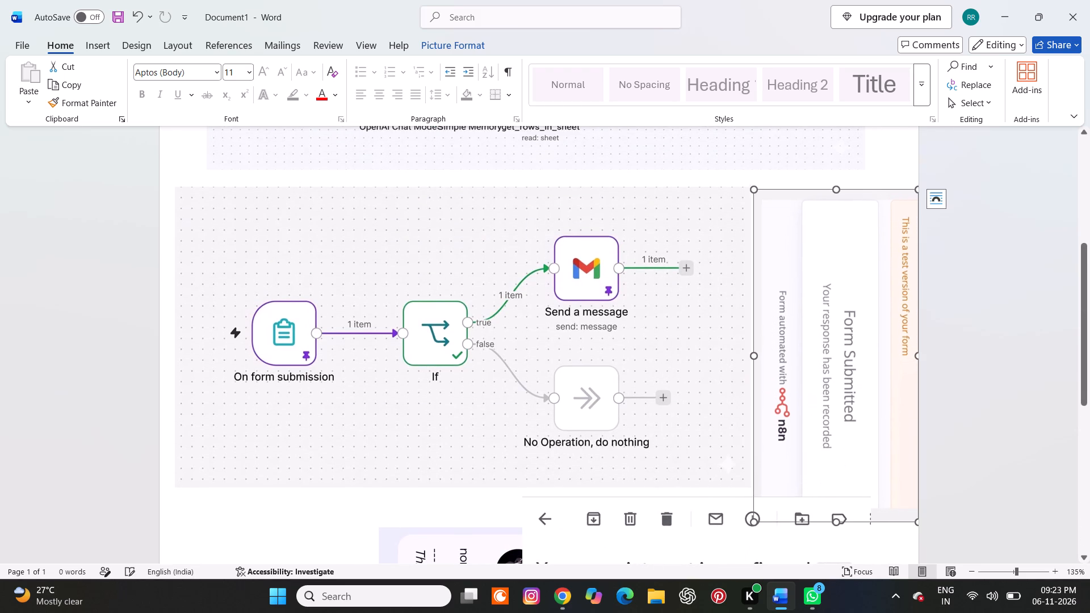
Nudge the AI Agent workflow picture up and raise the form submission workflow picture to sit just below it.
{"action": "scroll", "coordinate": [839, 242], "scroll_direction": "up", "scroll_amount": 3}
{"action": "scroll", "coordinate": [679, 400], "scroll_direction": "up", "scroll_amount": 3}
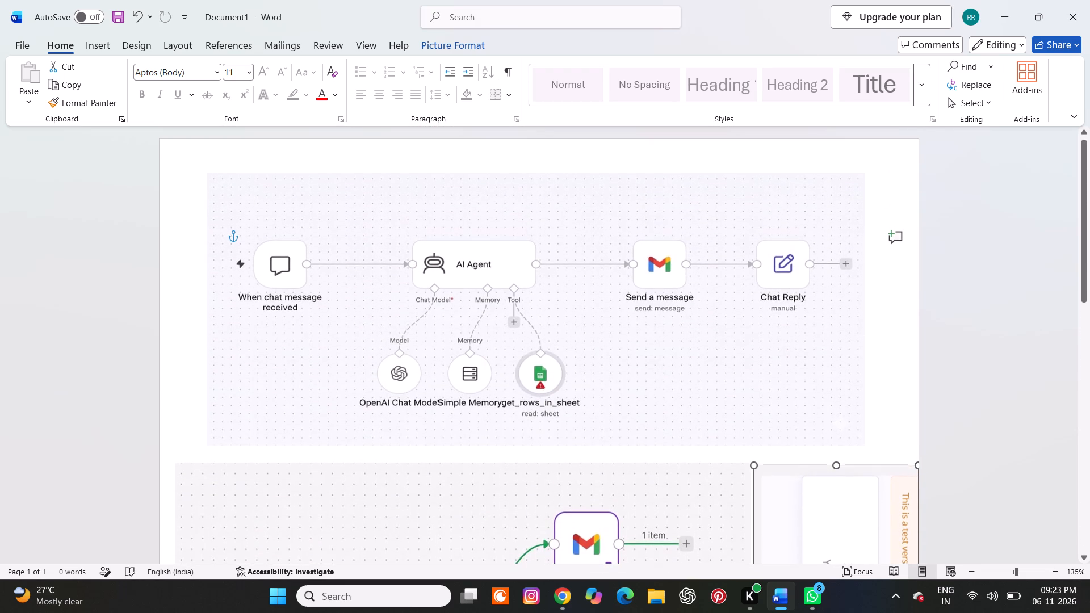
{"action": "left_click_drag", "start_coordinate": [650, 337], "coordinate": [656, 315]}
{"action": "scroll", "coordinate": [648, 357], "scroll_direction": "down", "scroll_amount": 2}
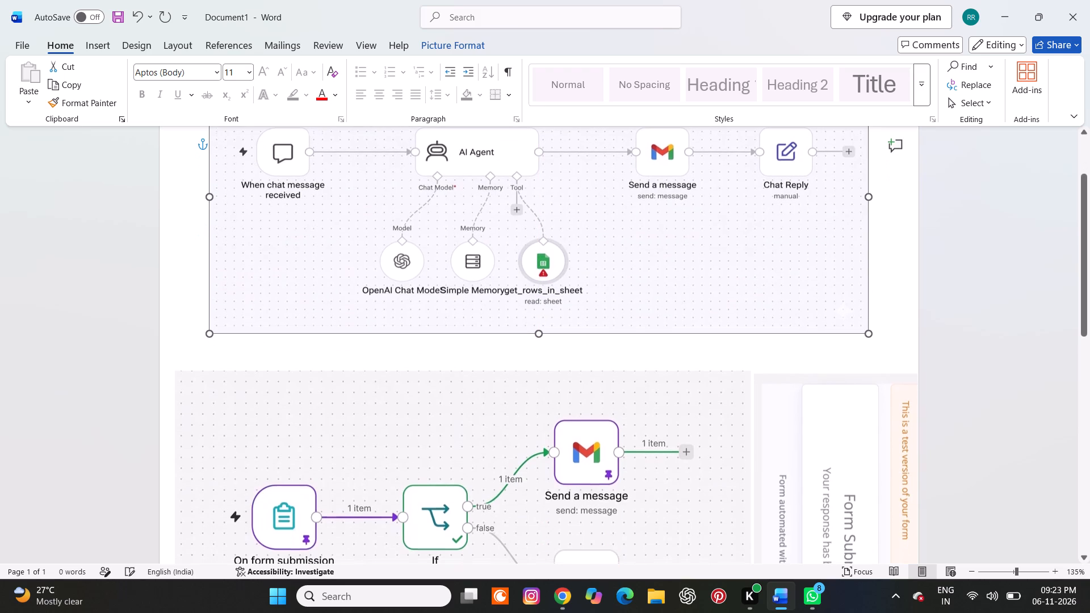
{"action": "left_click_drag", "start_coordinate": [575, 430], "coordinate": [575, 408]}
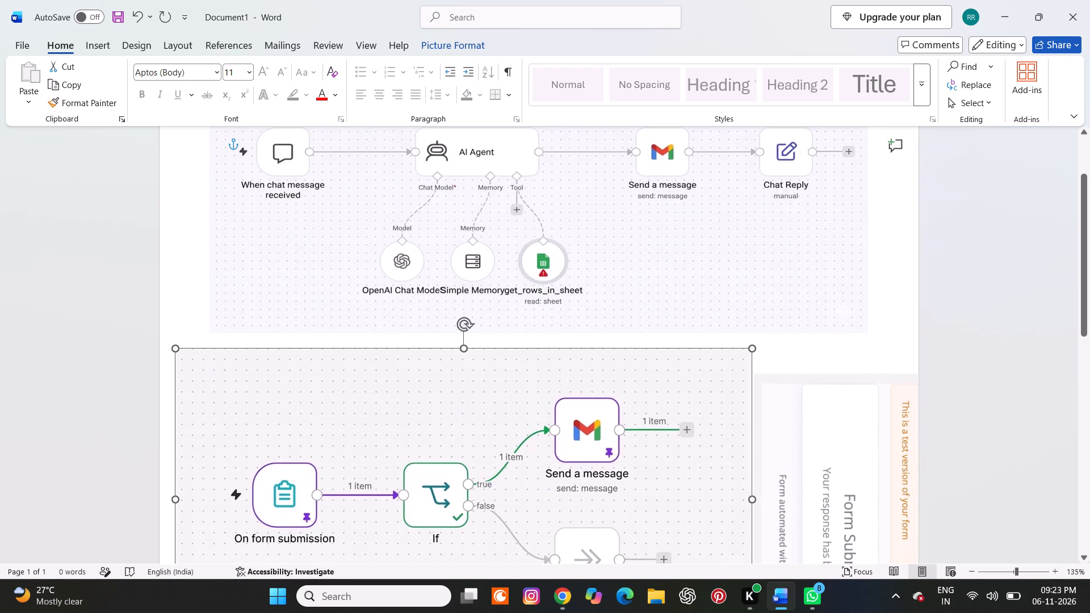
{"action": "left_click_drag", "start_coordinate": [575, 408], "coordinate": [569, 409]}
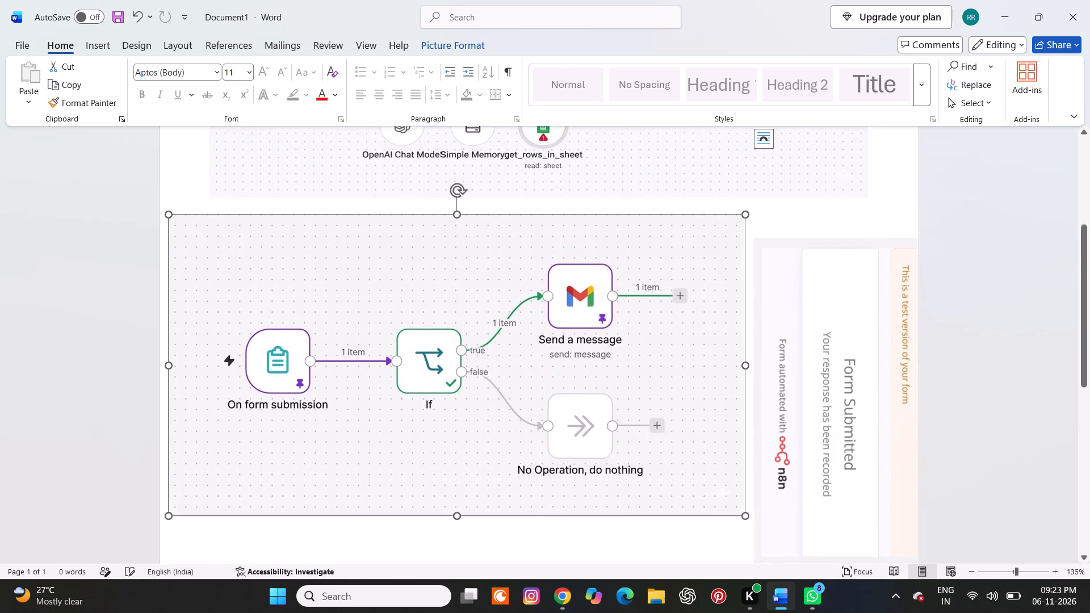
Raise the Form Submitted picture alongside the form submission workflow and fit it within the page's right edge.
{"action": "scroll", "coordinate": [572, 409], "scroll_direction": "down", "scroll_amount": 1}
{"action": "scroll", "coordinate": [779, 338], "scroll_direction": "up", "scroll_amount": 1}
{"action": "left_click_drag", "start_coordinate": [805, 322], "coordinate": [806, 318]}
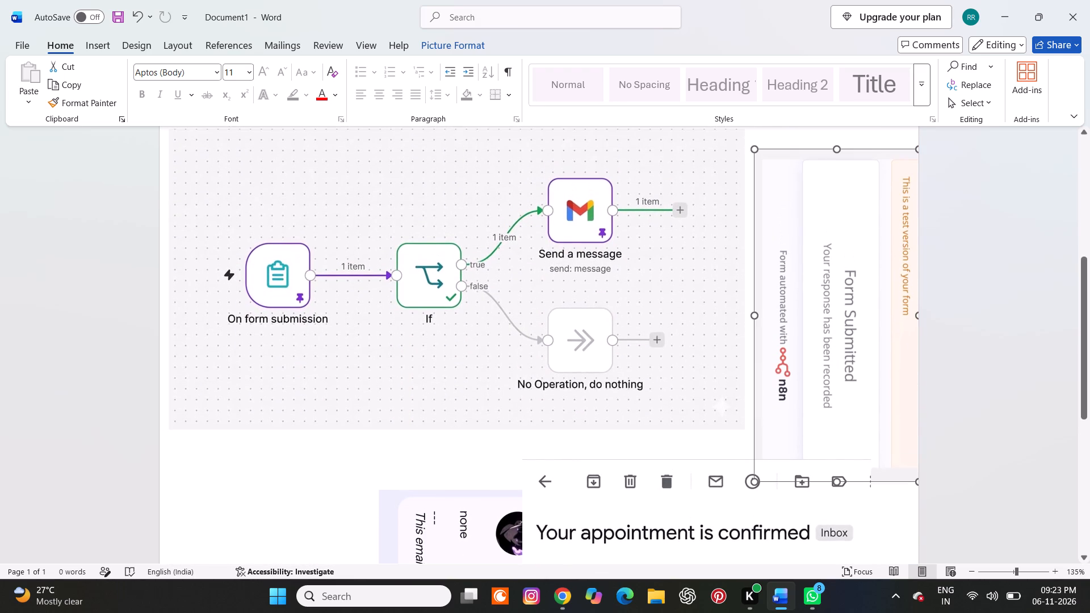
{"action": "left_click_drag", "start_coordinate": [806, 318], "coordinate": [799, 284]}
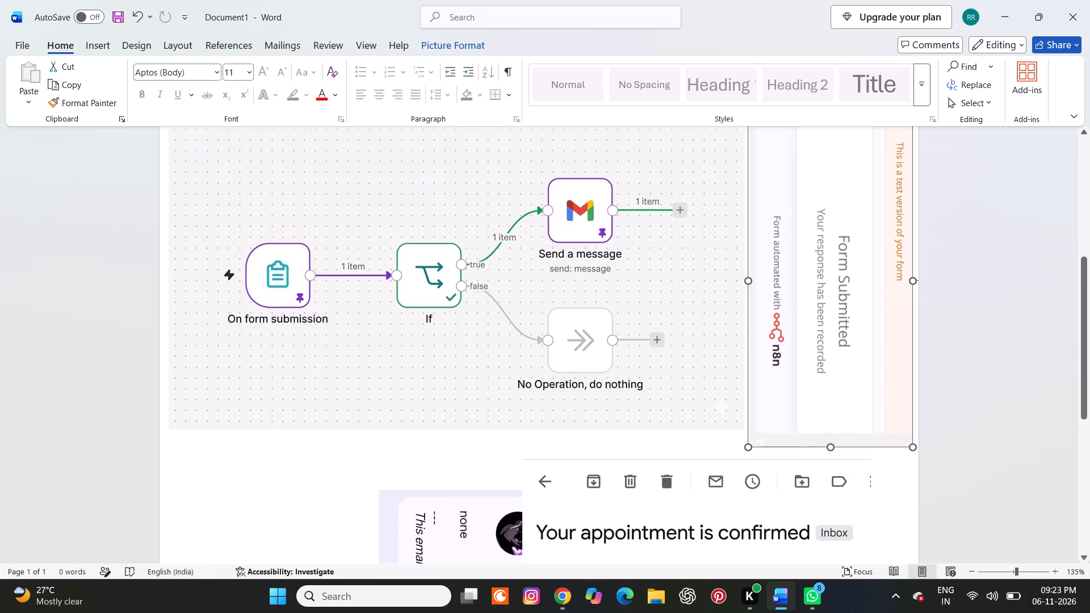
{"action": "left_click_drag", "start_coordinate": [799, 284], "coordinate": [800, 284]}
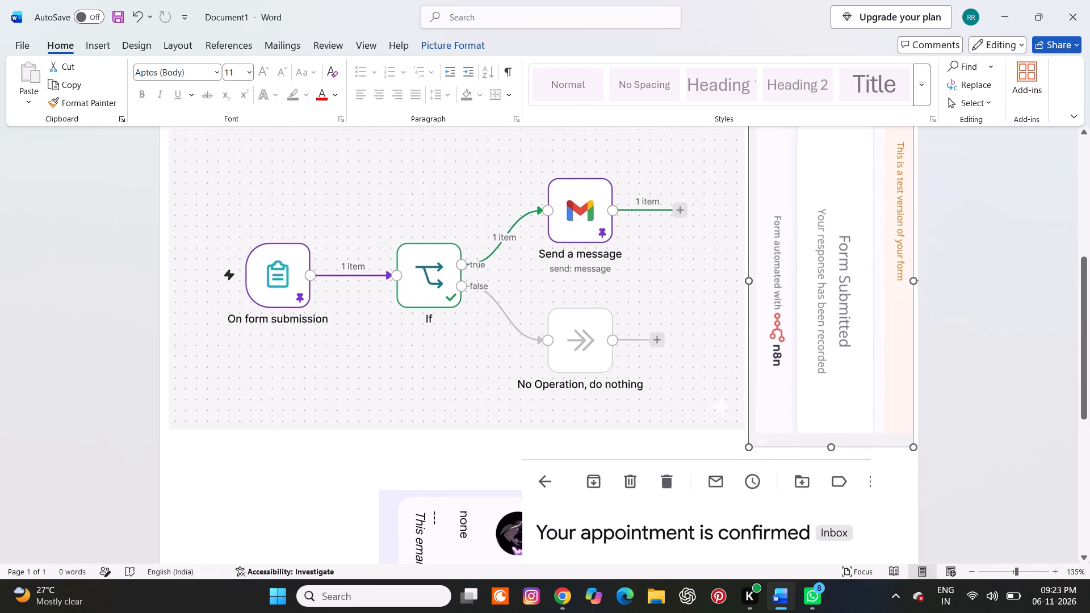
{"action": "left_click_drag", "start_coordinate": [800, 284], "coordinate": [801, 284]}
Move the rotated "hi" email picture to the page's left side, just below the form submission workflow picture.
{"action": "scroll", "coordinate": [781, 347], "scroll_direction": "down", "scroll_amount": 6}
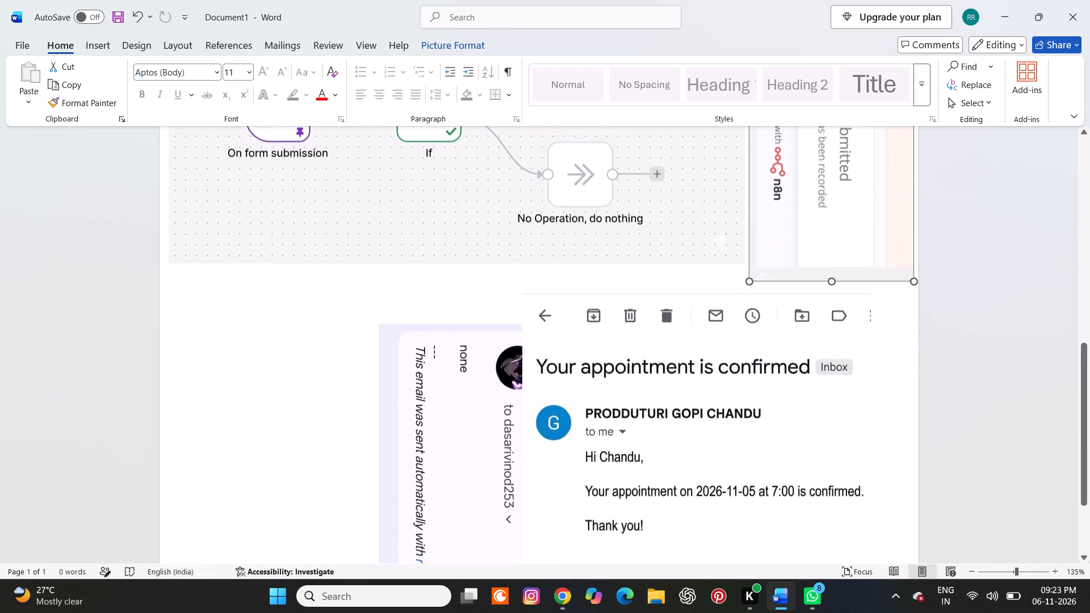
{"action": "left_click_drag", "start_coordinate": [496, 335], "coordinate": [303, 303]}
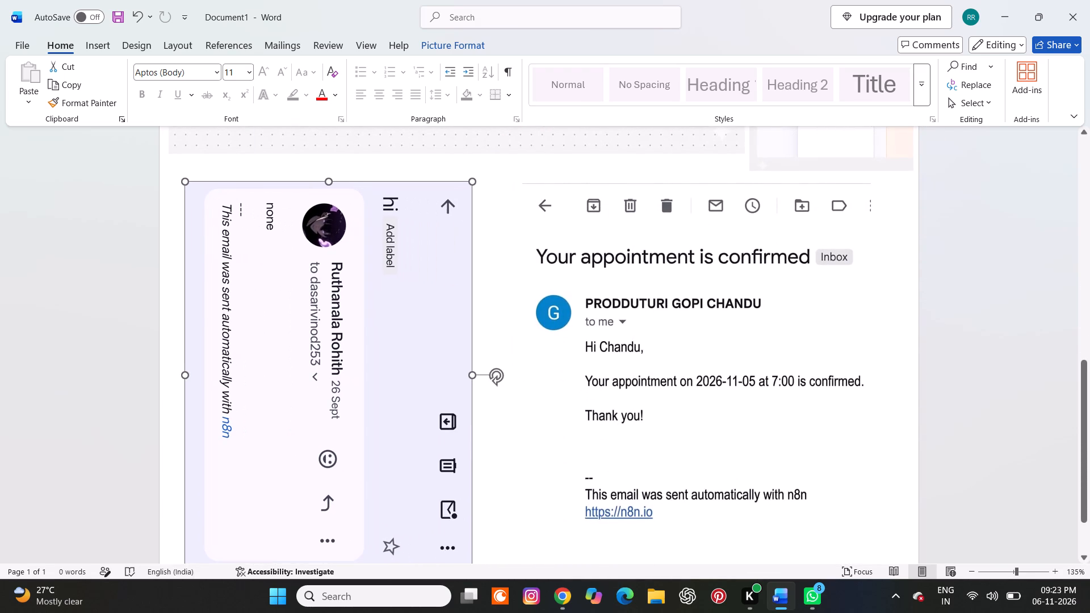
{"action": "left_click_drag", "start_coordinate": [303, 303], "coordinate": [303, 303]}
Position the appointment confirmation picture to the right of the "hi" email picture, with their bottom edges roughly level.
{"action": "scroll", "coordinate": [388, 322], "scroll_direction": "down", "scroll_amount": 2}
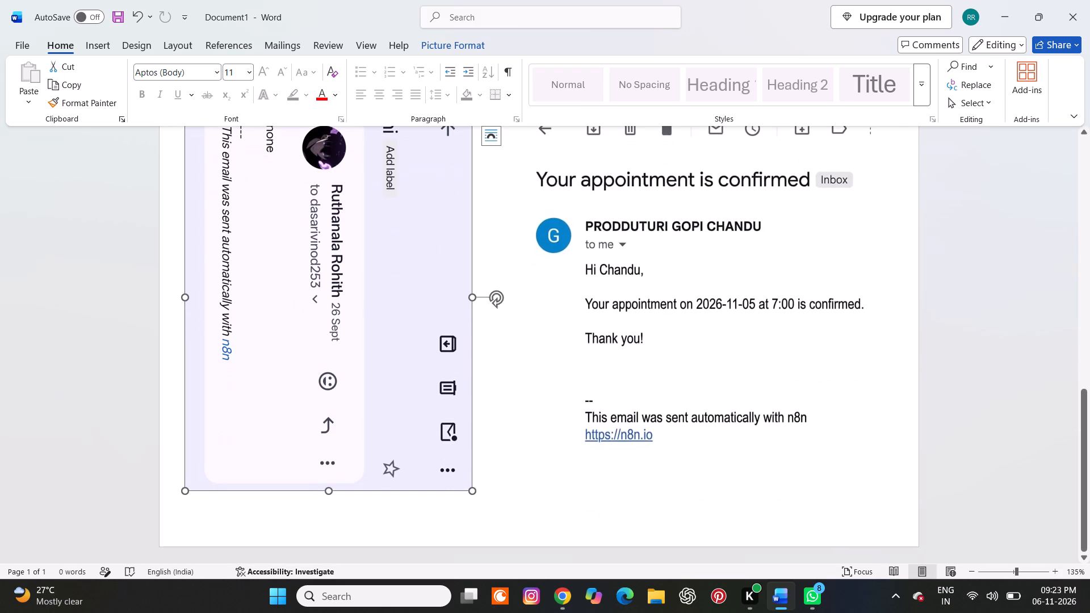
{"action": "left_click_drag", "start_coordinate": [712, 323], "coordinate": [703, 351]}
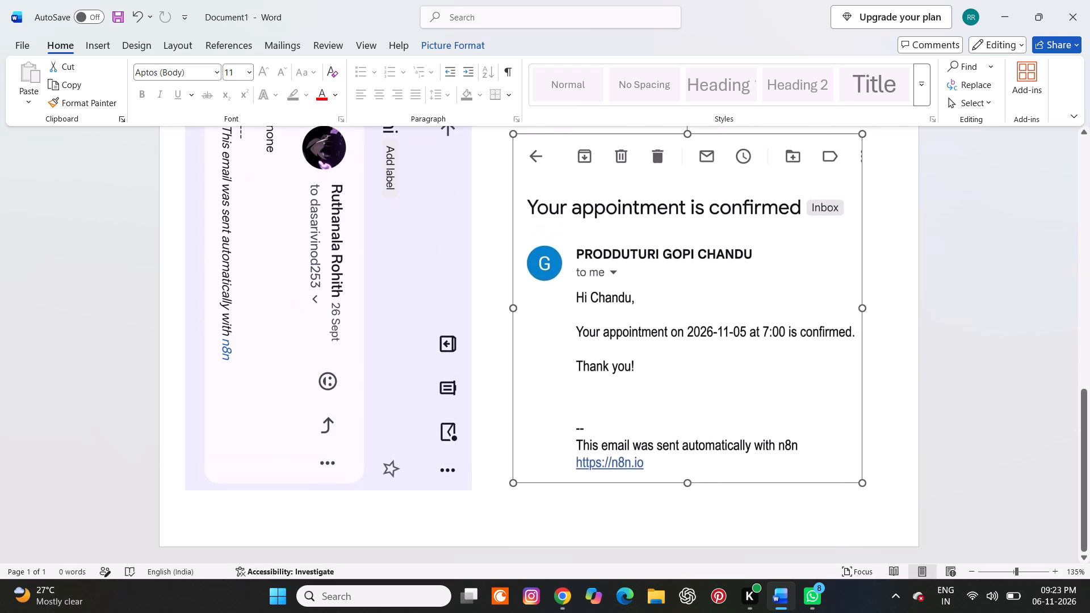
{"action": "left_click_drag", "start_coordinate": [703, 351], "coordinate": [703, 355]}
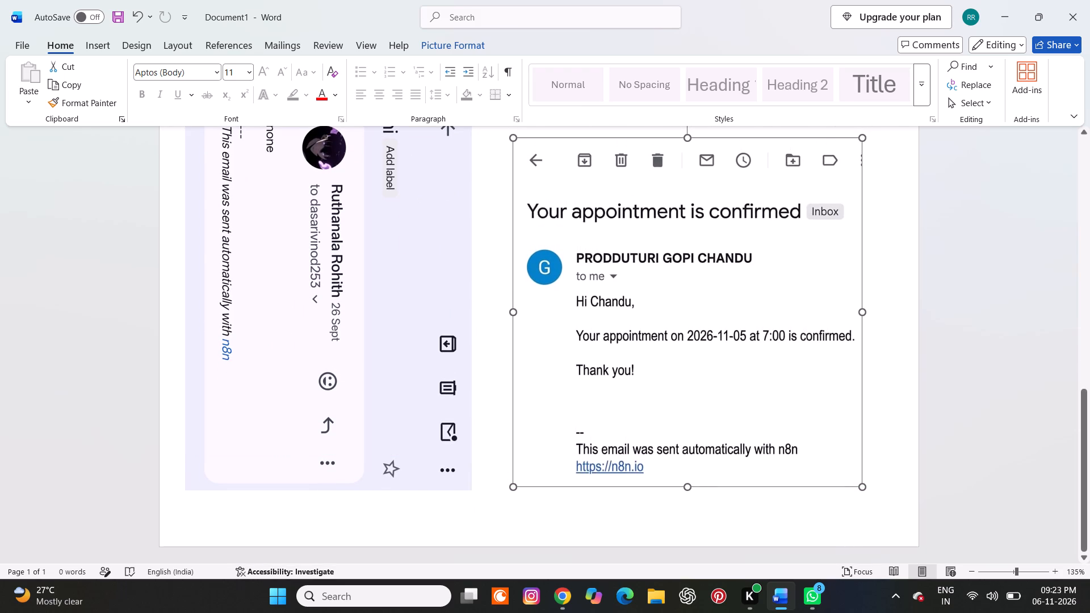
Adjust the workflow and Form Submitted pictures side by side, lining up their top edges and keeping both inside the page.
{"action": "scroll", "coordinate": [700, 359], "scroll_direction": "down", "scroll_amount": 1}
{"action": "scroll", "coordinate": [701, 356], "scroll_direction": "up", "scroll_amount": 7}
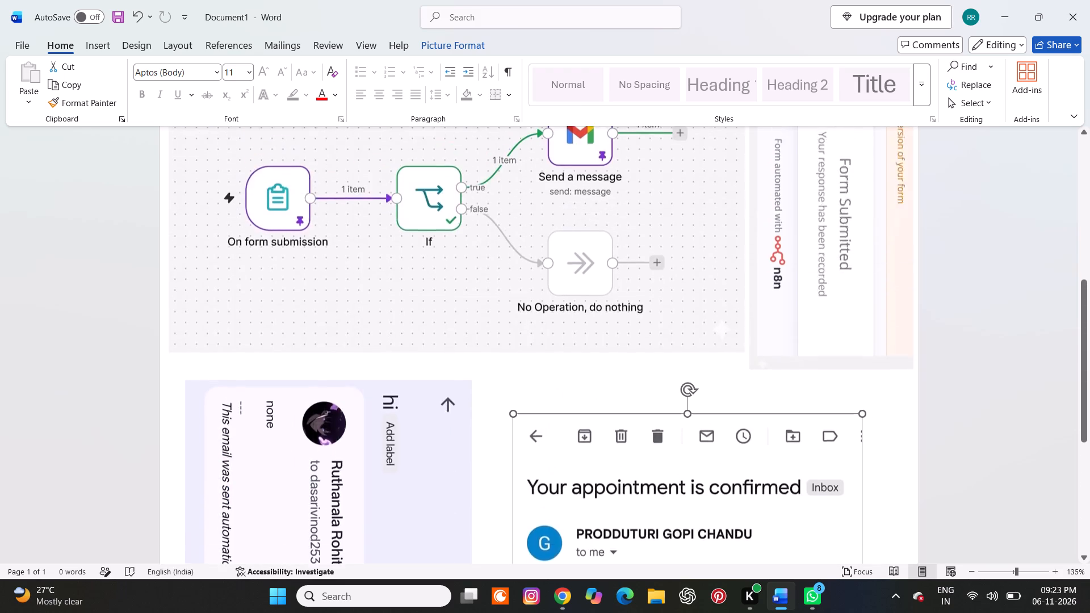
{"action": "scroll", "coordinate": [703, 349], "scroll_direction": "up", "scroll_amount": 2}
{"action": "left_click", "coordinate": [664, 338]}
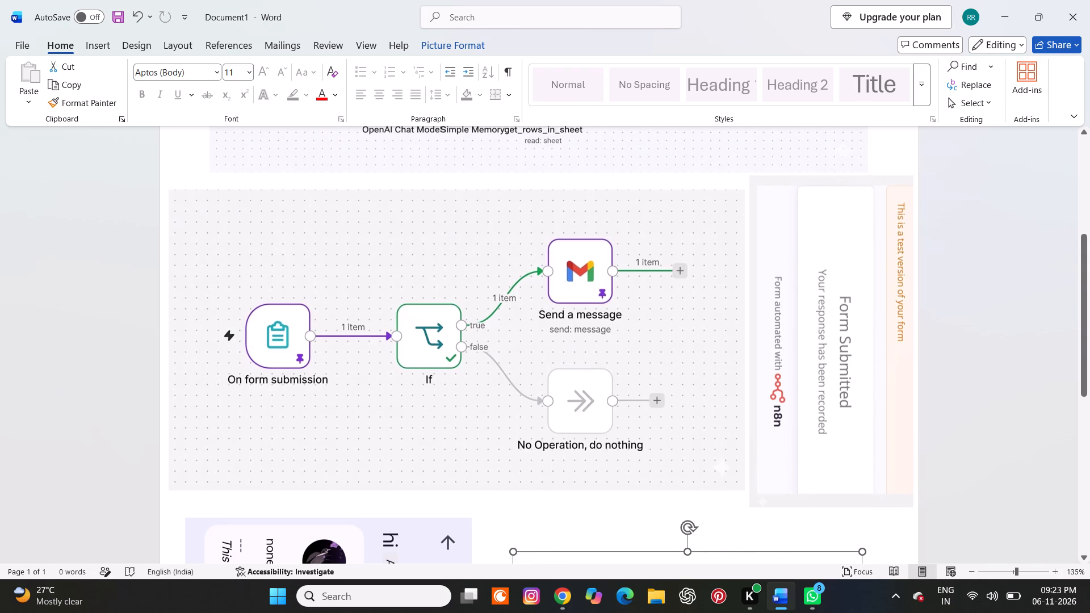
{"action": "left_click_drag", "start_coordinate": [802, 404], "coordinate": [806, 412]}
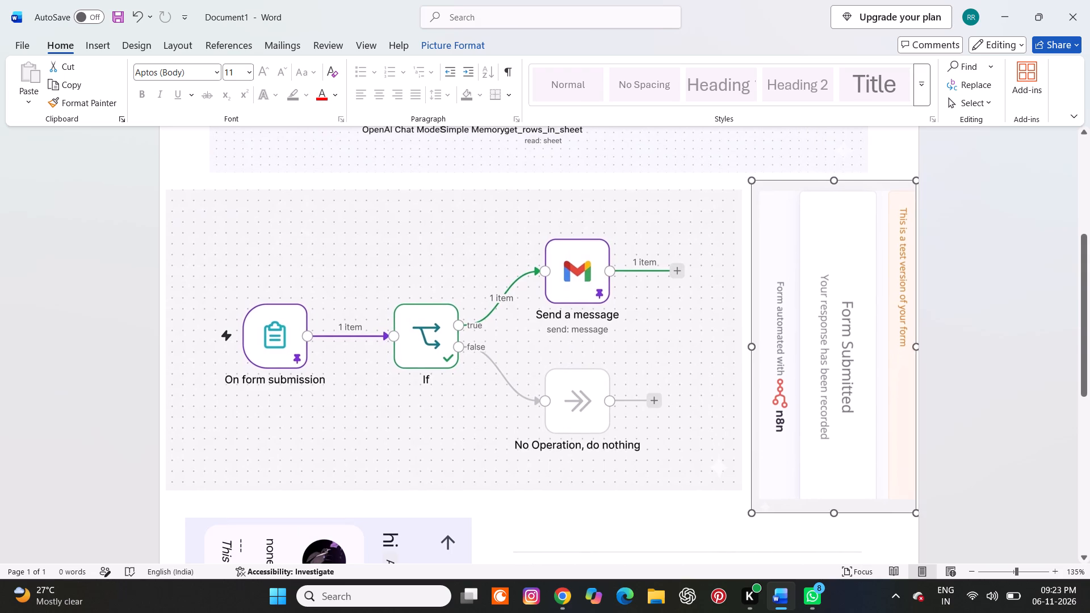
{"action": "left_click_drag", "start_coordinate": [806, 412], "coordinate": [798, 416]}
Shrink the form submission workflow picture slightly to leave a small gap before the Form Submitted picture.
{"action": "left_click", "coordinate": [732, 475]}
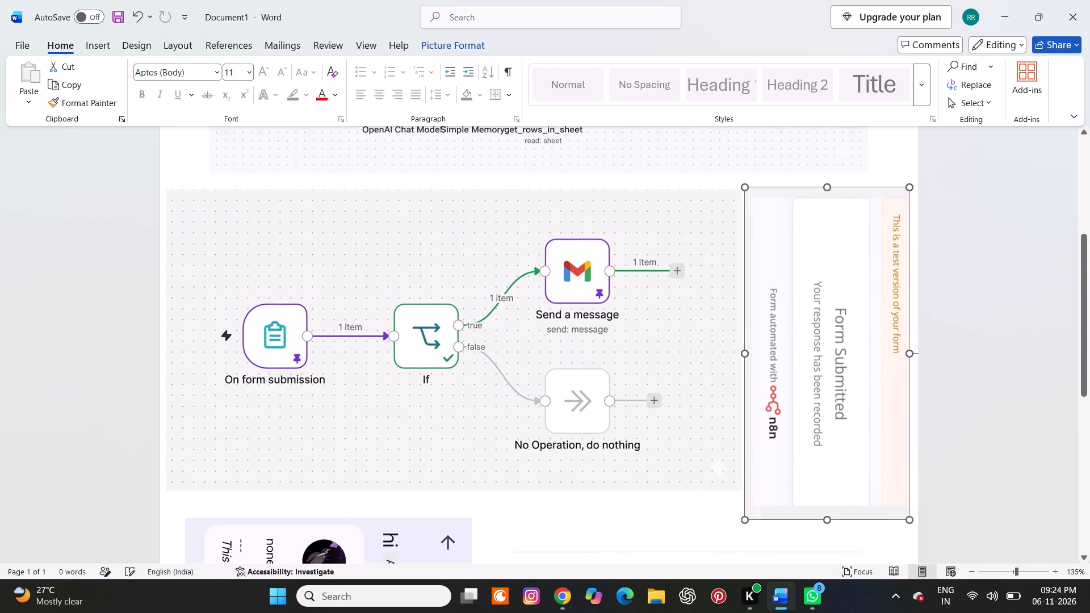
{"action": "left_click_drag", "start_coordinate": [743, 489], "coordinate": [731, 482]}
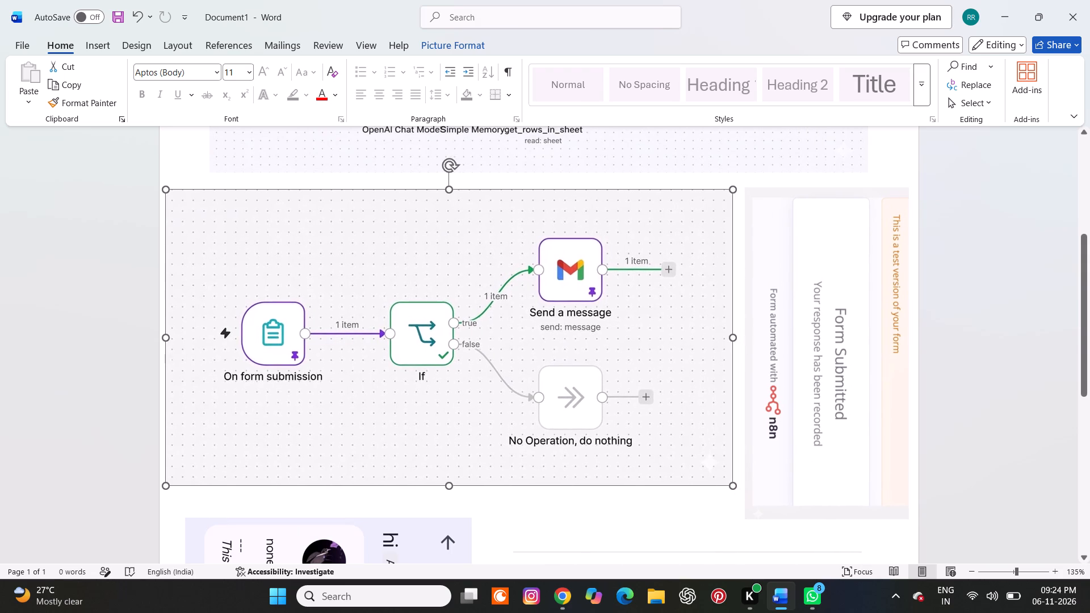
Shrink the On form submission workflow picture slightly and nudge the Form Submitted picture beside it to even out their spacing.
{"action": "left_click_drag", "start_coordinate": [731, 482], "coordinate": [720, 477]}
{"action": "left_click_drag", "start_coordinate": [844, 396], "coordinate": [840, 396]}
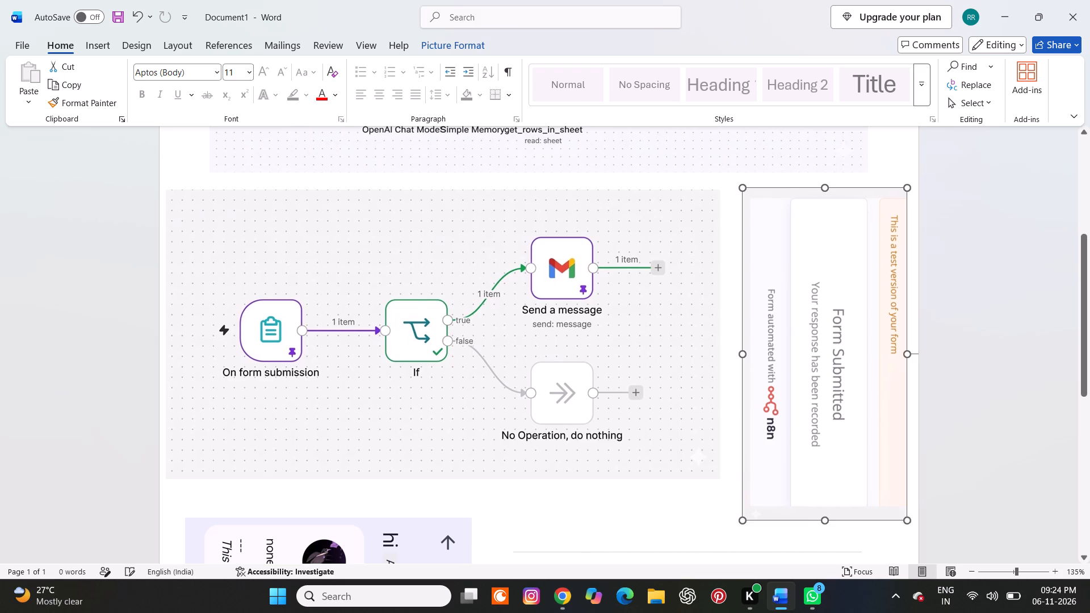
{"action": "left_click_drag", "start_coordinate": [840, 396], "coordinate": [838, 398]}
{"action": "left_click", "coordinate": [665, 367]}
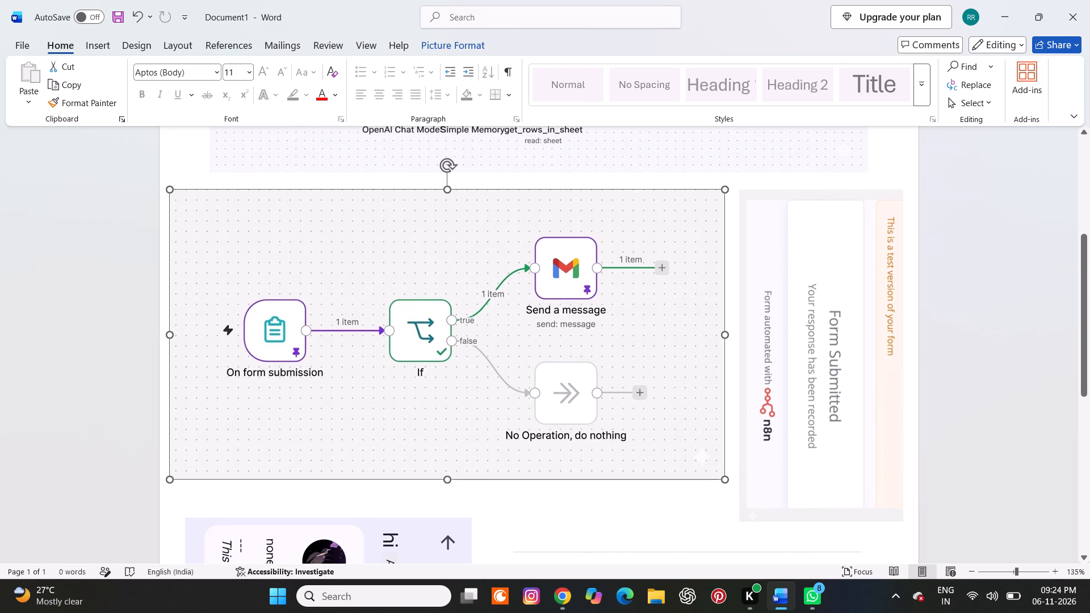
Review the arrangement of all pictures on the page, from the two email pictures up to the chat workflow picture.
{"action": "scroll", "coordinate": [776, 381], "scroll_direction": "down", "scroll_amount": 9}
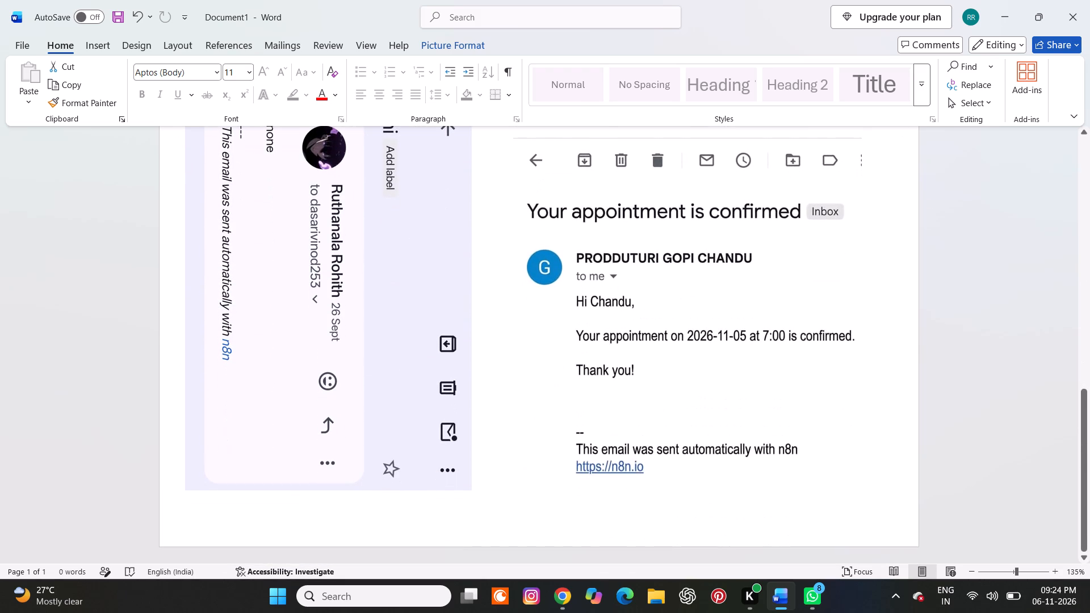
{"action": "scroll", "coordinate": [781, 358], "scroll_direction": "up", "scroll_amount": 9}
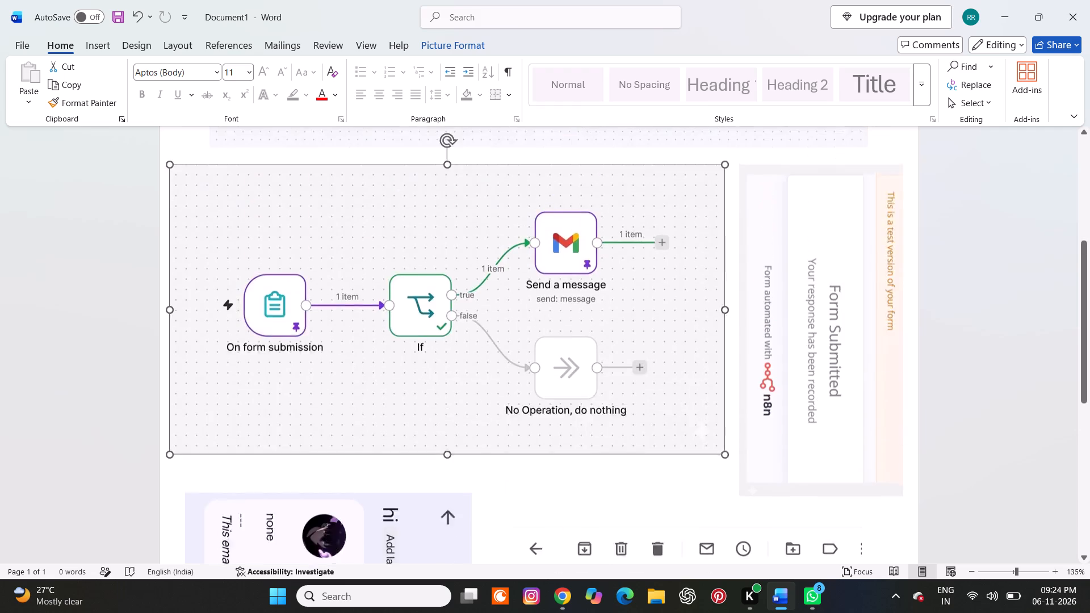
{"action": "scroll", "coordinate": [777, 360], "scroll_direction": "up", "scroll_amount": 5}
{"action": "left_click", "coordinate": [891, 268]}
{"action": "scroll", "coordinate": [794, 331], "scroll_direction": "up", "scroll_amount": 6}
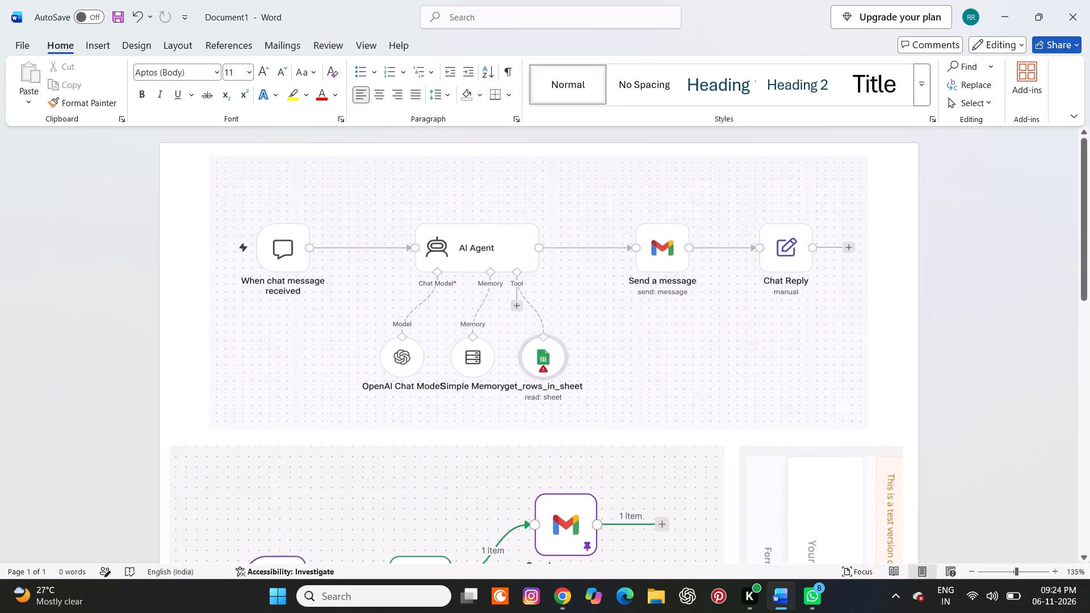
{"action": "scroll", "coordinate": [794, 331], "scroll_direction": "up", "scroll_amount": 2}
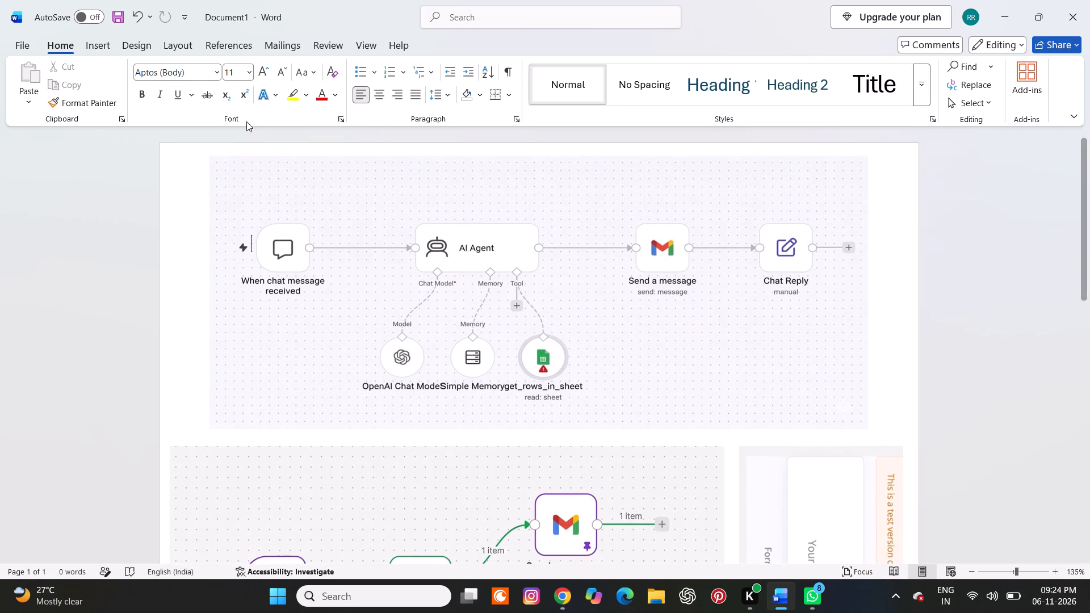
Save the document as mgooooo in .docx format in the OneDrive - Personal Documents folder.
{"action": "key", "text": "ctrl+s"}
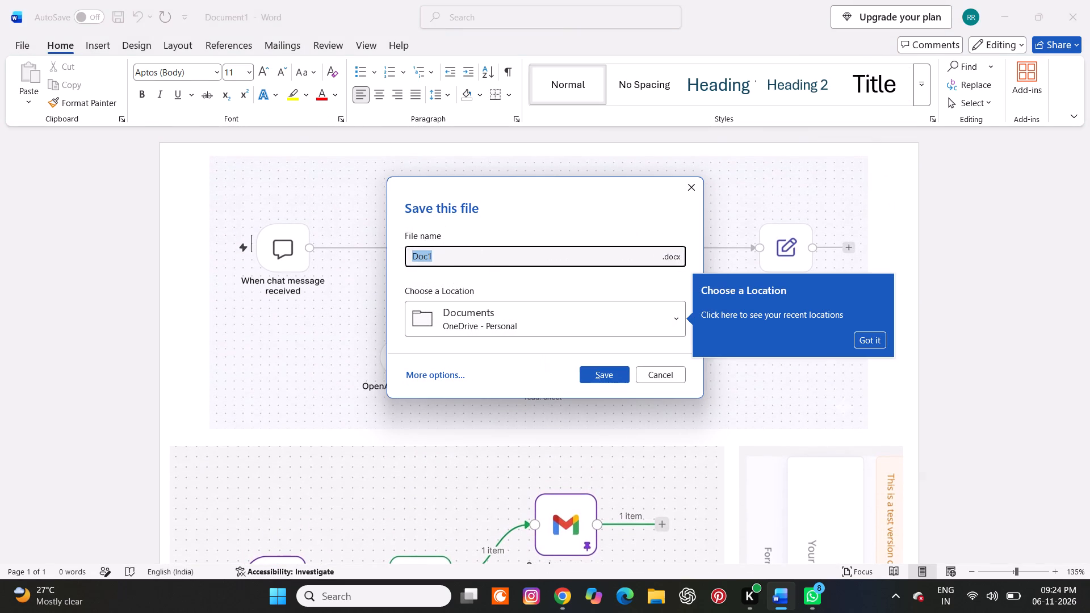
{"action": "key", "text": "BackSpace"}
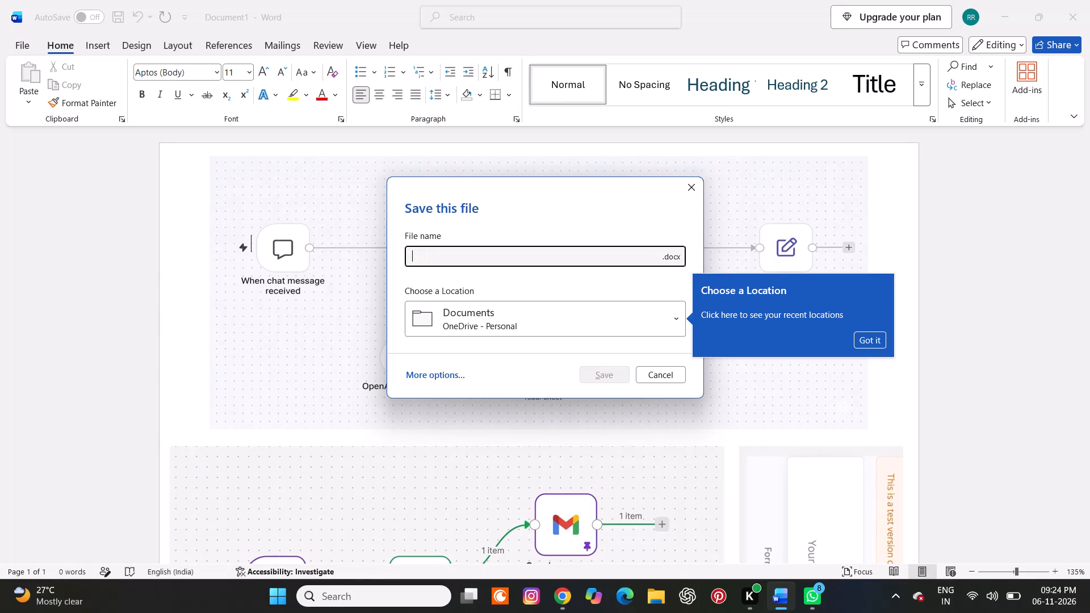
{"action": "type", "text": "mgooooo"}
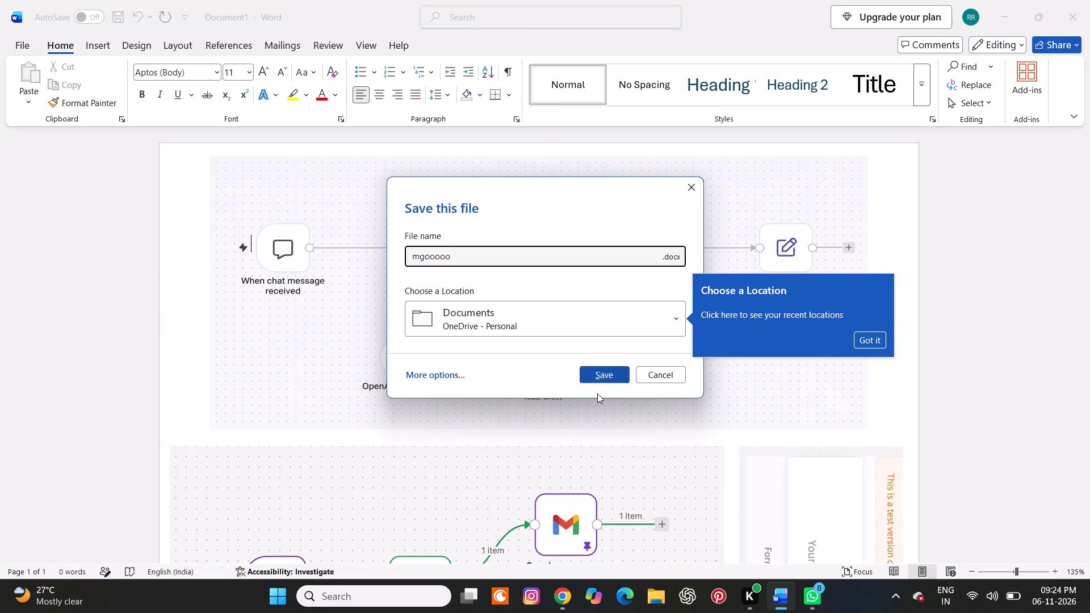
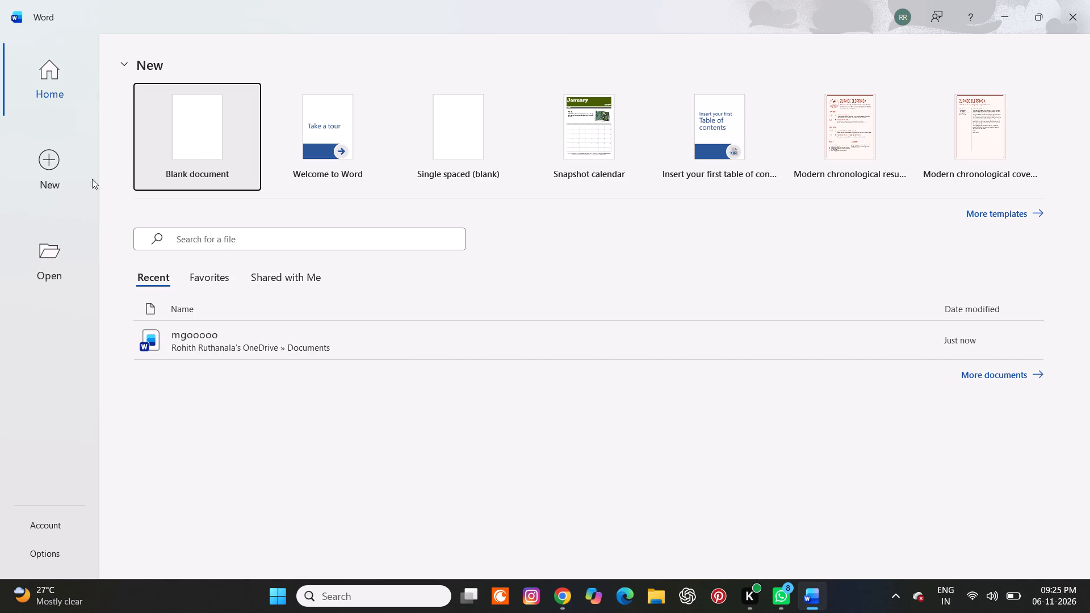
{"action": "left_click", "coordinate": [37, 173]}
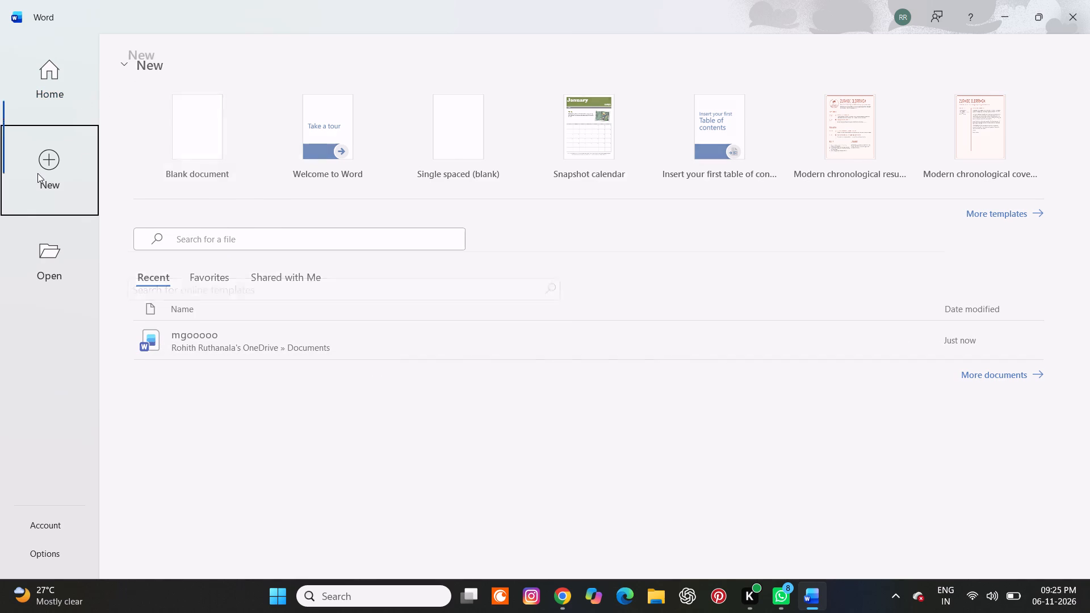
{"action": "left_click", "coordinate": [215, 157]}
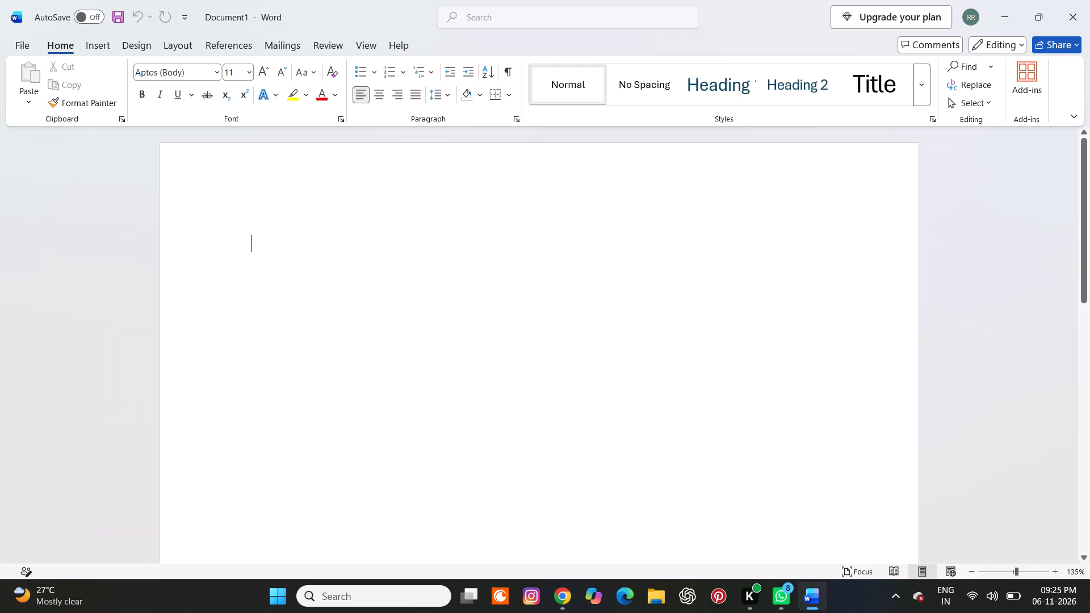
Insert the picture file 7 from the Downloads folder on this device into the blank document.
{"action": "left_click", "coordinate": [102, 52]}
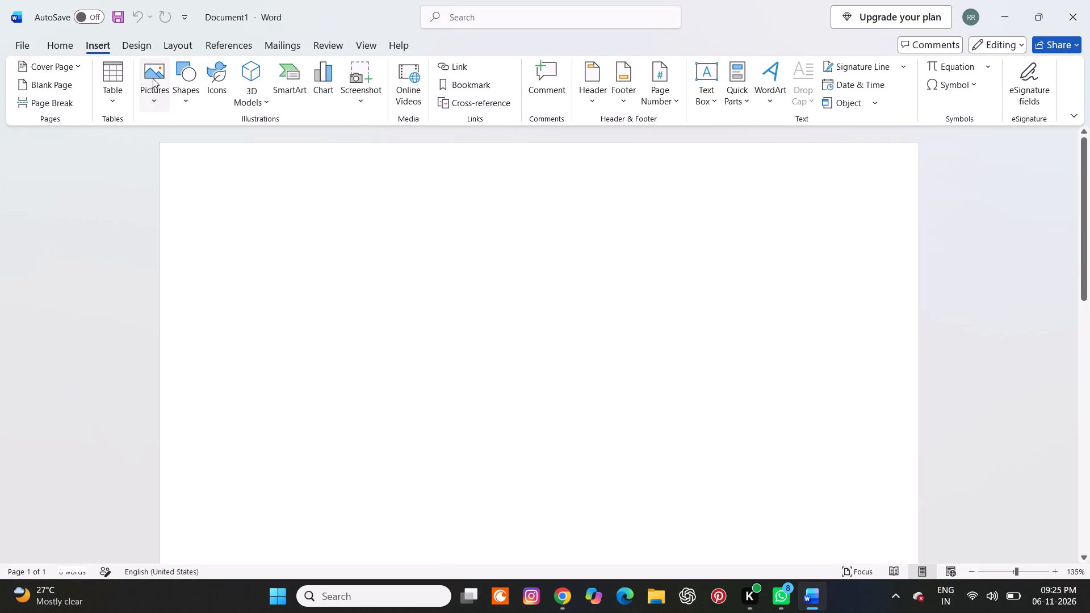
{"action": "left_click", "coordinate": [153, 78]}
{"action": "left_click", "coordinate": [186, 140]}
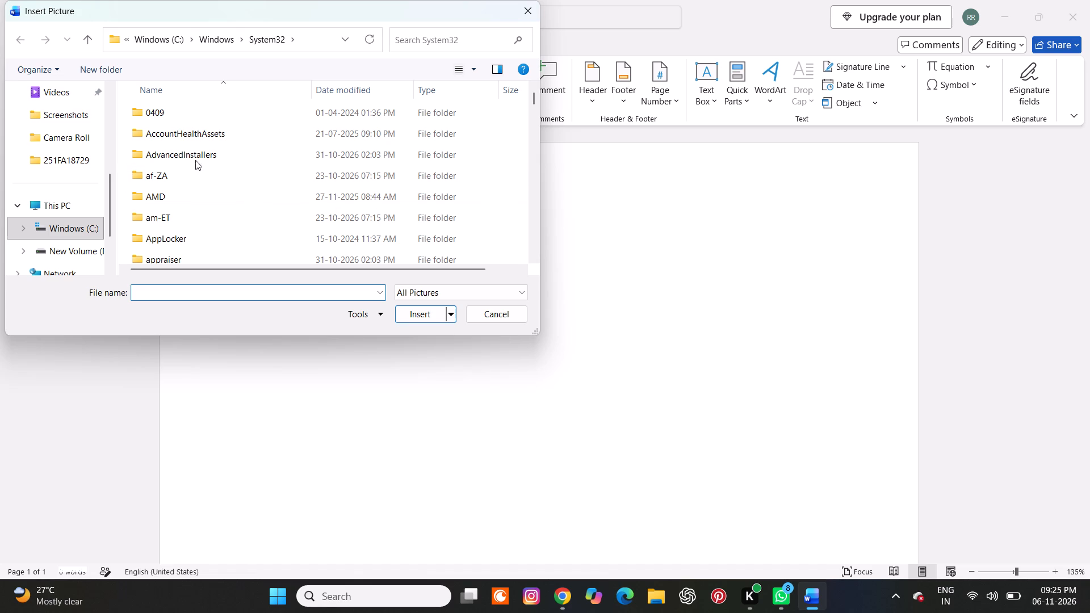
{"action": "scroll", "coordinate": [61, 255], "scroll_direction": "down", "scroll_amount": 2}
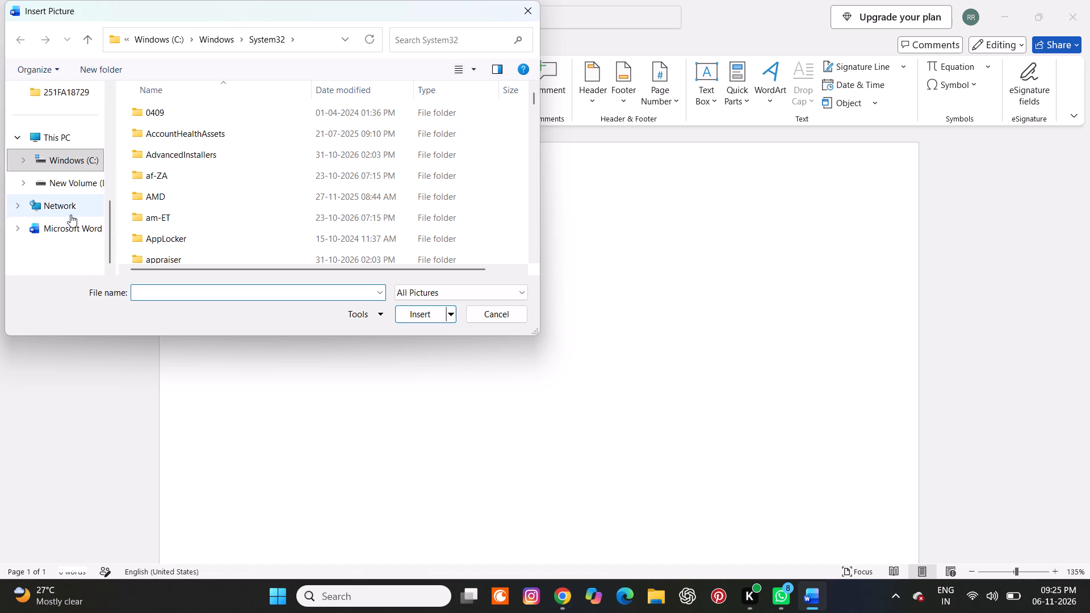
{"action": "scroll", "coordinate": [71, 211], "scroll_direction": "up", "scroll_amount": 3}
{"action": "left_click", "coordinate": [64, 158]}
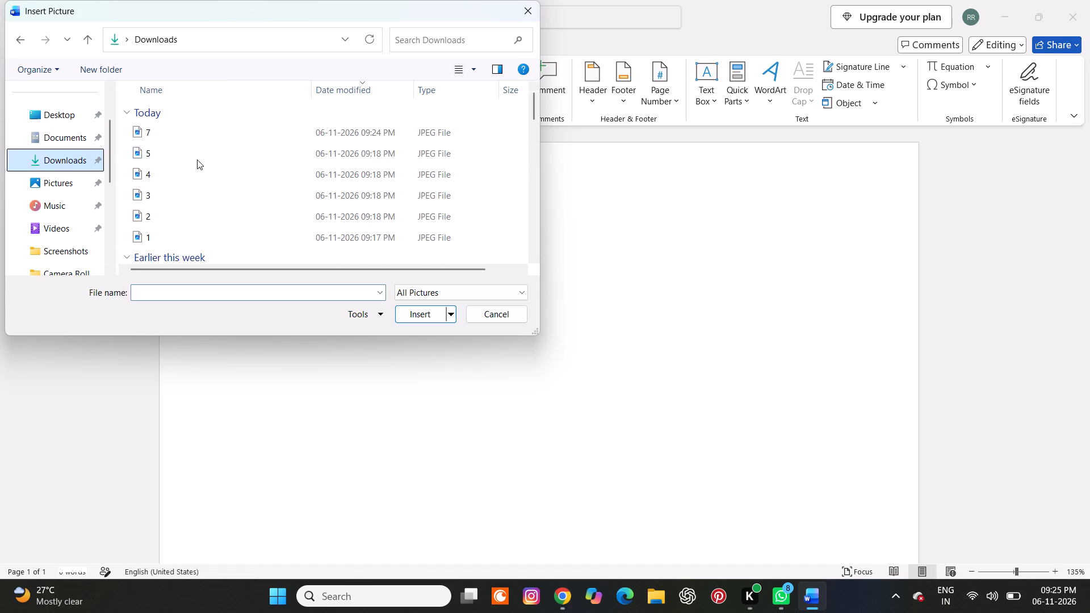
{"action": "left_click", "coordinate": [216, 135]}
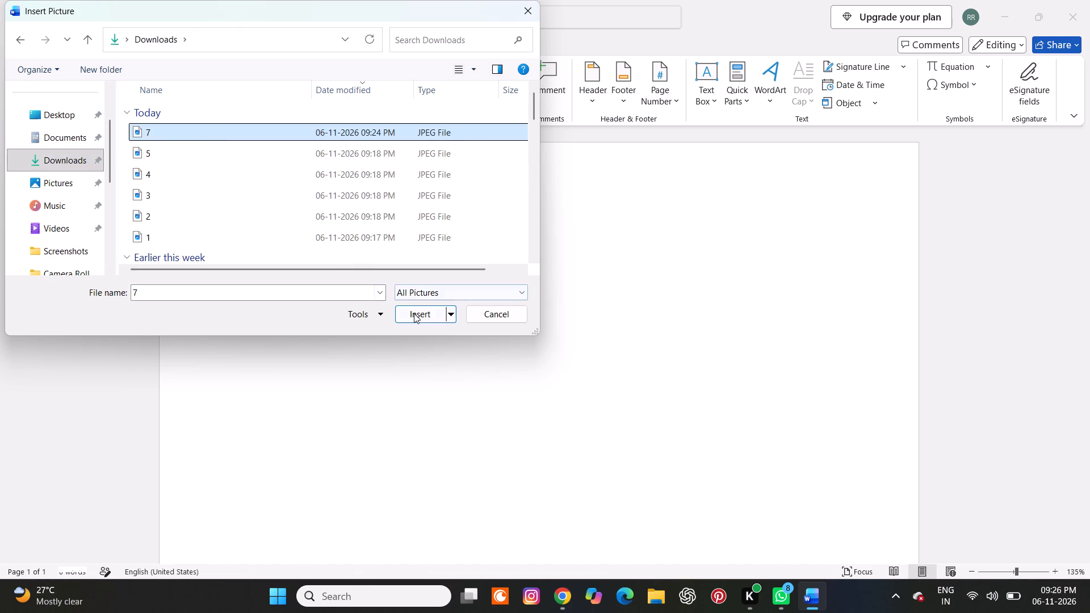
{"action": "left_click", "coordinate": [414, 313]}
{"action": "scroll", "coordinate": [477, 383], "scroll_direction": "down", "scroll_amount": 9}
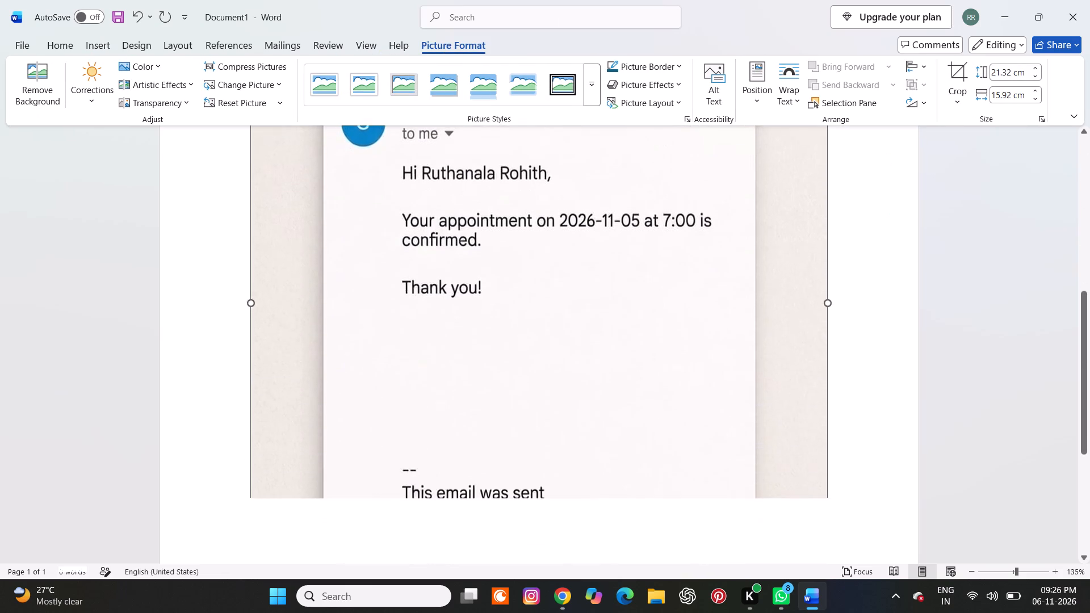
Set the text wrapping of the newly inserted appointment confirmation email picture to Behind Text.
{"action": "scroll", "coordinate": [481, 400], "scroll_direction": "down", "scroll_amount": 3}
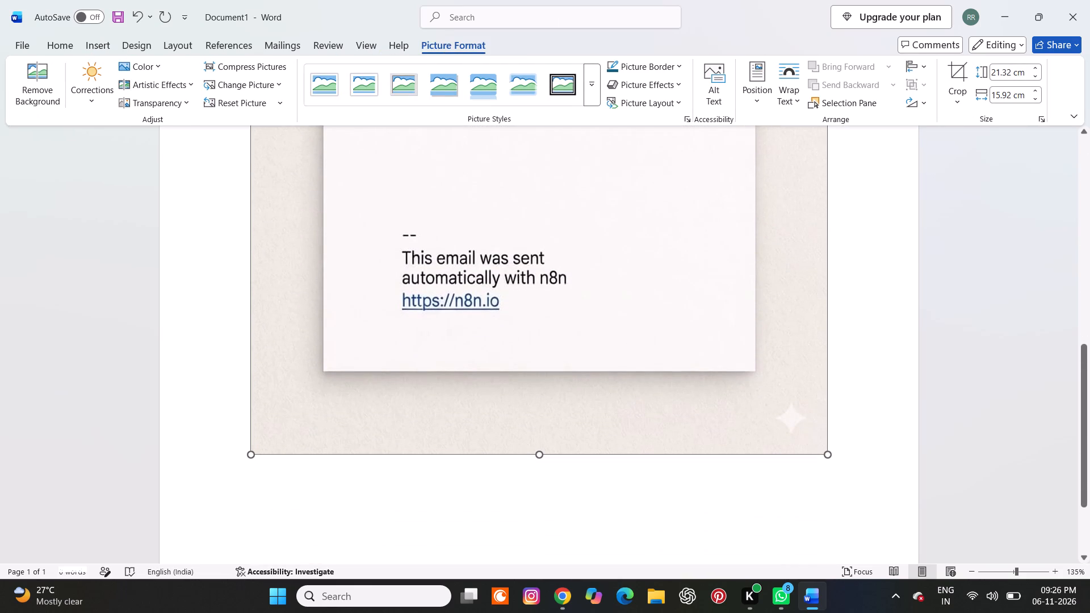
{"action": "scroll", "coordinate": [637, 387], "scroll_direction": "up", "scroll_amount": 13}
{"action": "left_click", "coordinate": [692, 375]}
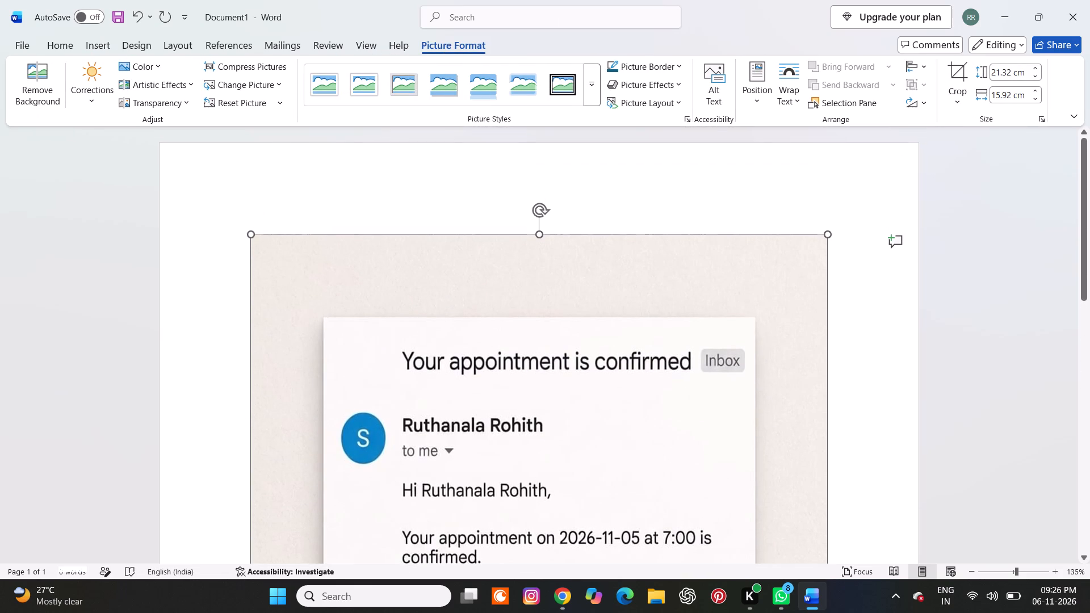
{"action": "left_click", "coordinate": [851, 252]}
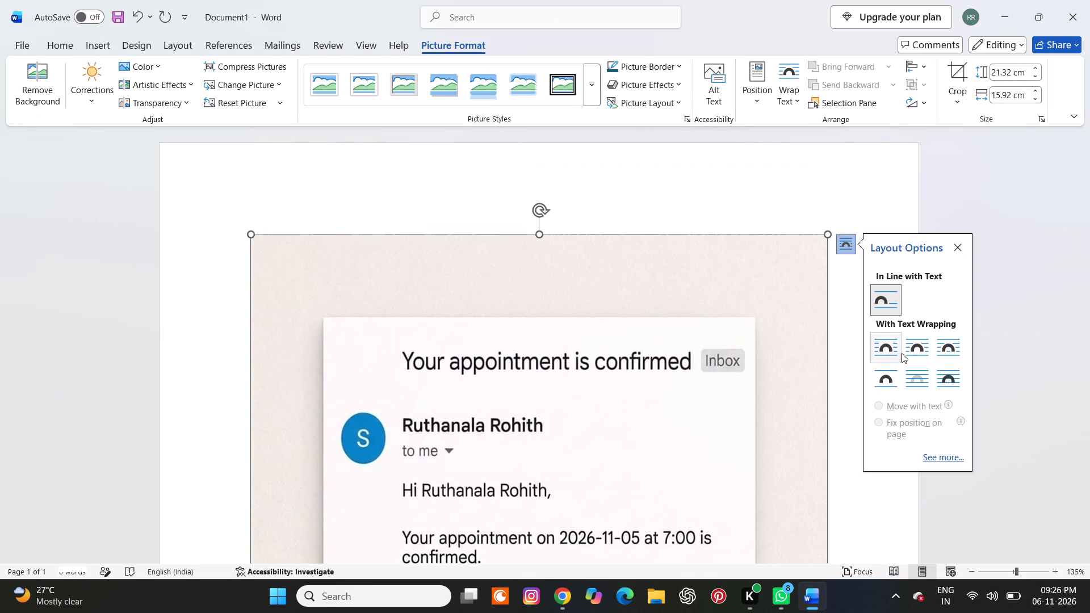
{"action": "left_click", "coordinate": [922, 378]}
Shrink the appointment confirmation email picture and stretch its width, to about 14.19 cm high and 14.38 cm wide.
{"action": "scroll", "coordinate": [757, 362], "scroll_direction": "down", "scroll_amount": 10}
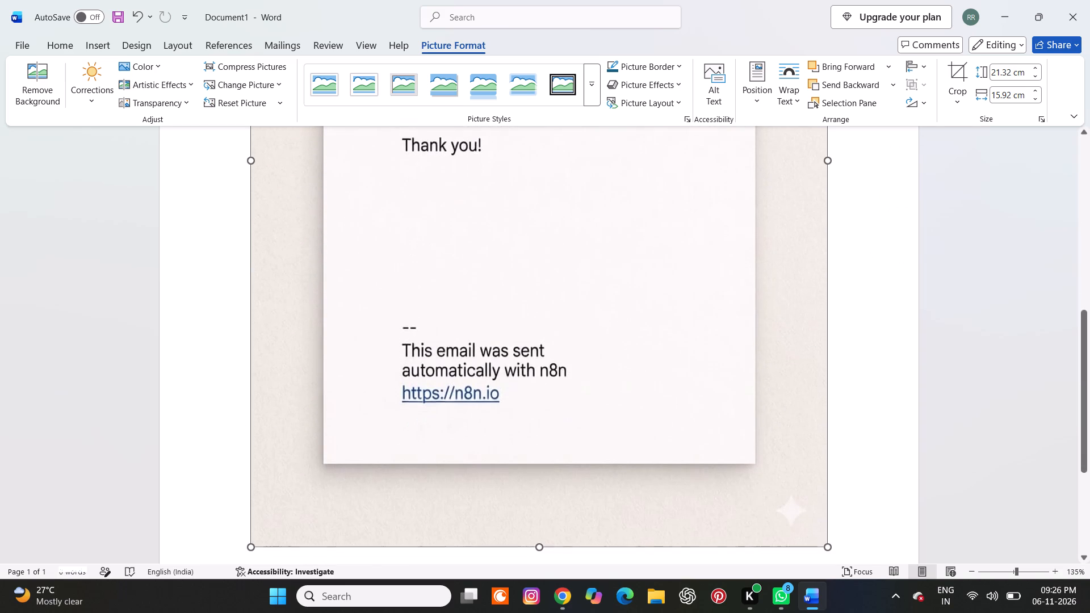
{"action": "left_click_drag", "start_coordinate": [821, 544], "coordinate": [829, 539]}
{"action": "left_click_drag", "start_coordinate": [826, 549], "coordinate": [774, 417]}
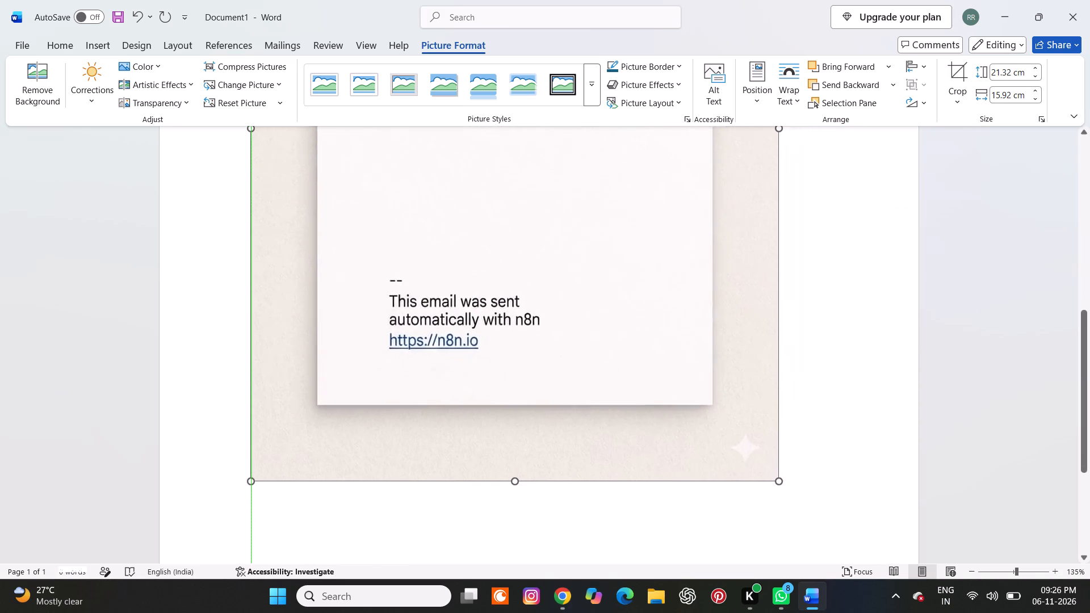
{"action": "left_click_drag", "start_coordinate": [774, 417], "coordinate": [635, 225]}
{"action": "scroll", "coordinate": [628, 240], "scroll_direction": "up", "scroll_amount": 2}
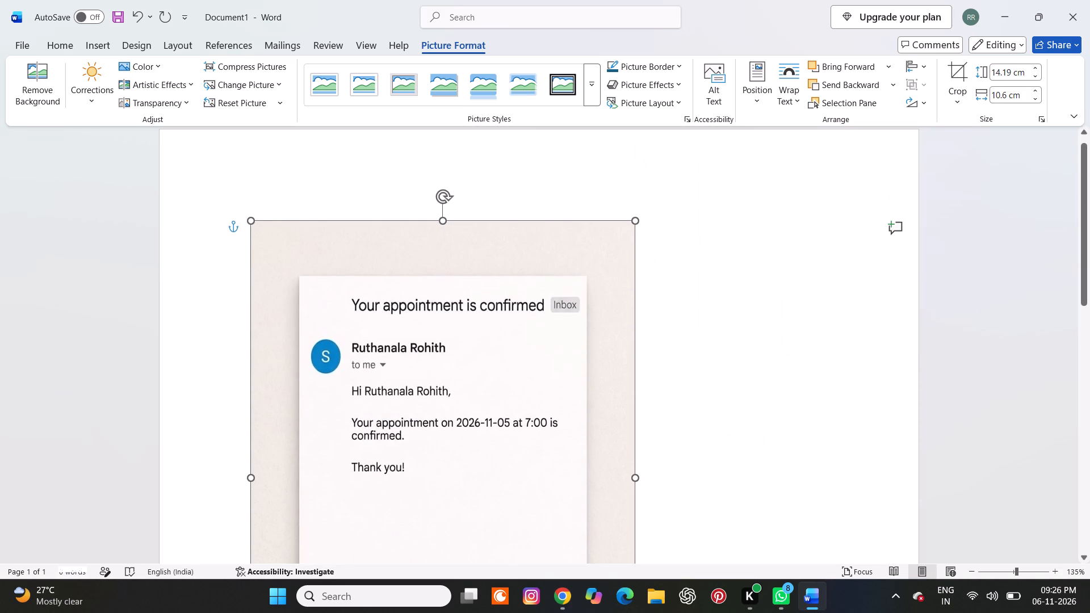
{"action": "left_click_drag", "start_coordinate": [635, 478], "coordinate": [697, 463]}
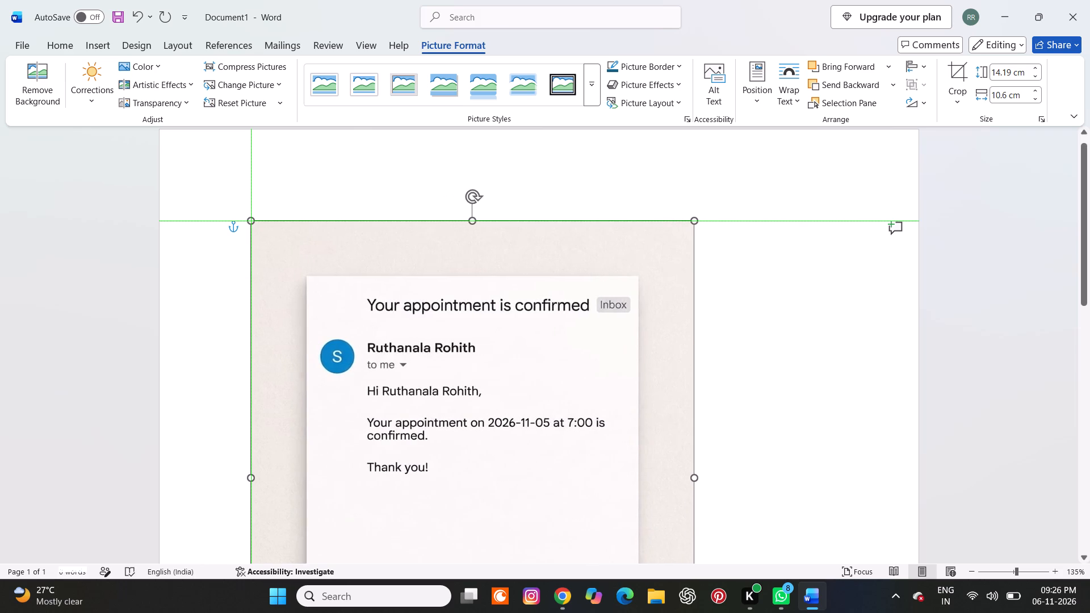
{"action": "left_click_drag", "start_coordinate": [697, 463], "coordinate": [751, 478]}
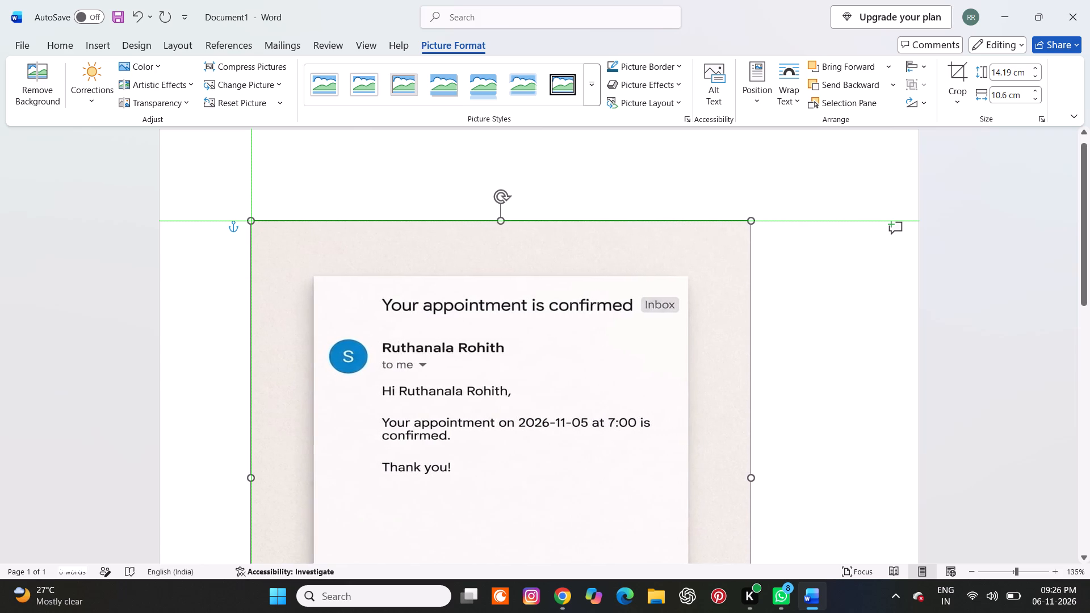
{"action": "left_click_drag", "start_coordinate": [751, 478], "coordinate": [768, 477]}
Move the appointment confirmation email picture up near the top edge of the page.
{"action": "scroll", "coordinate": [670, 451], "scroll_direction": "down", "scroll_amount": 5}
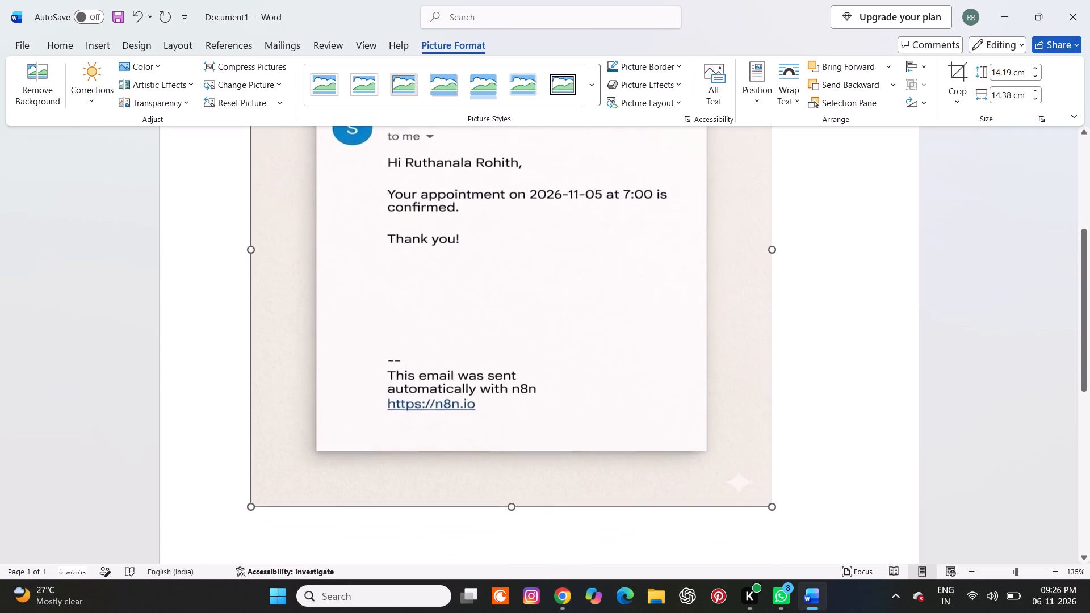
{"action": "left_click_drag", "start_coordinate": [515, 504], "coordinate": [519, 485]}
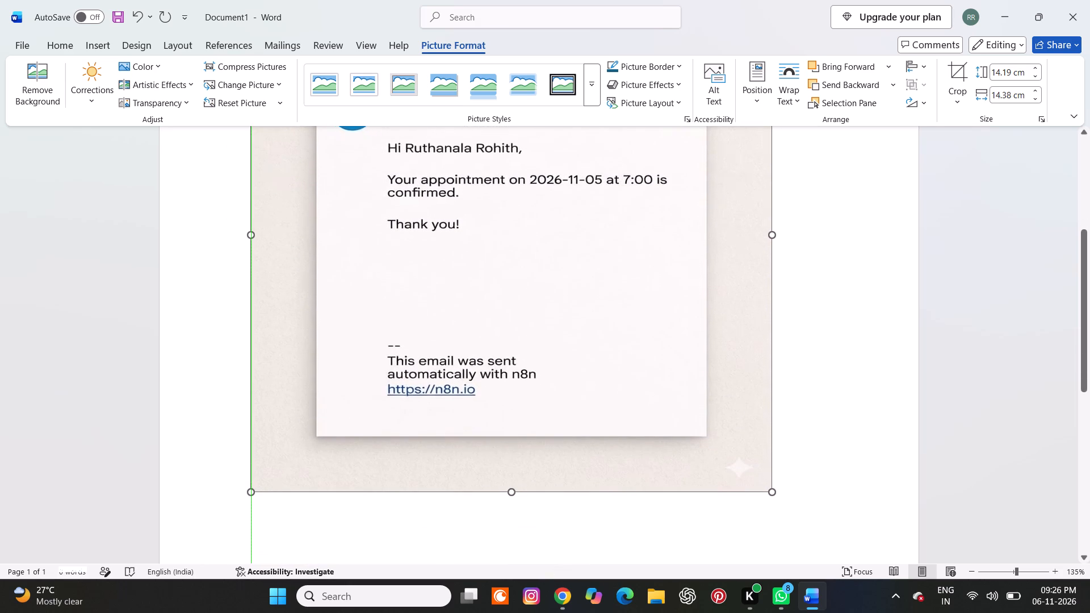
{"action": "left_click_drag", "start_coordinate": [519, 485], "coordinate": [526, 425]}
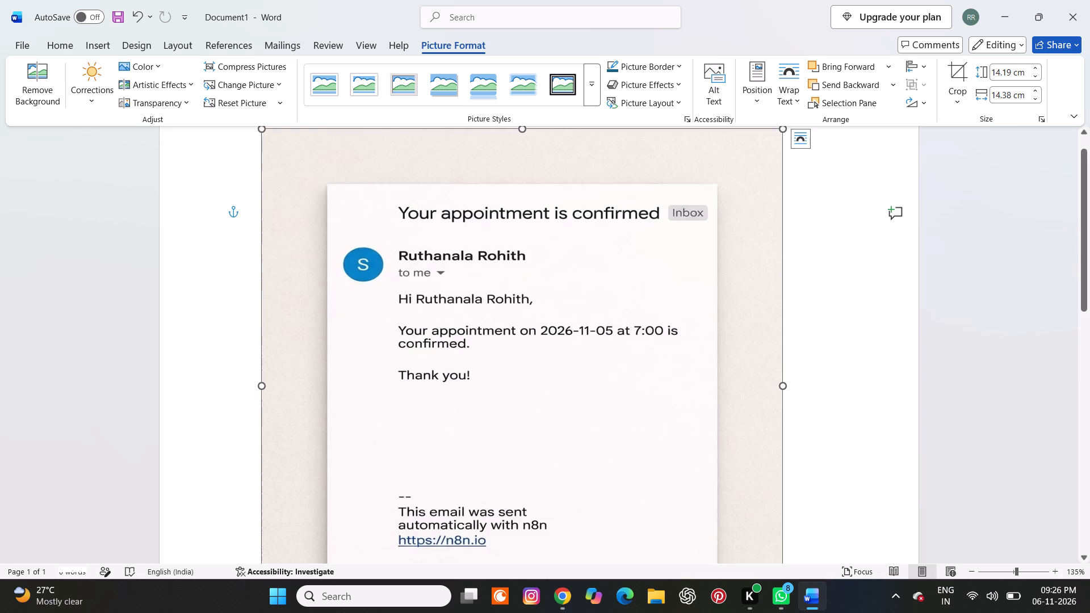
Reduce the appointment confirmation email picture further from its top corner and adjust its width, to about 9.15 cm high and 10.79 cm wide.
{"action": "scroll", "coordinate": [535, 418], "scroll_direction": "up", "scroll_amount": 3}
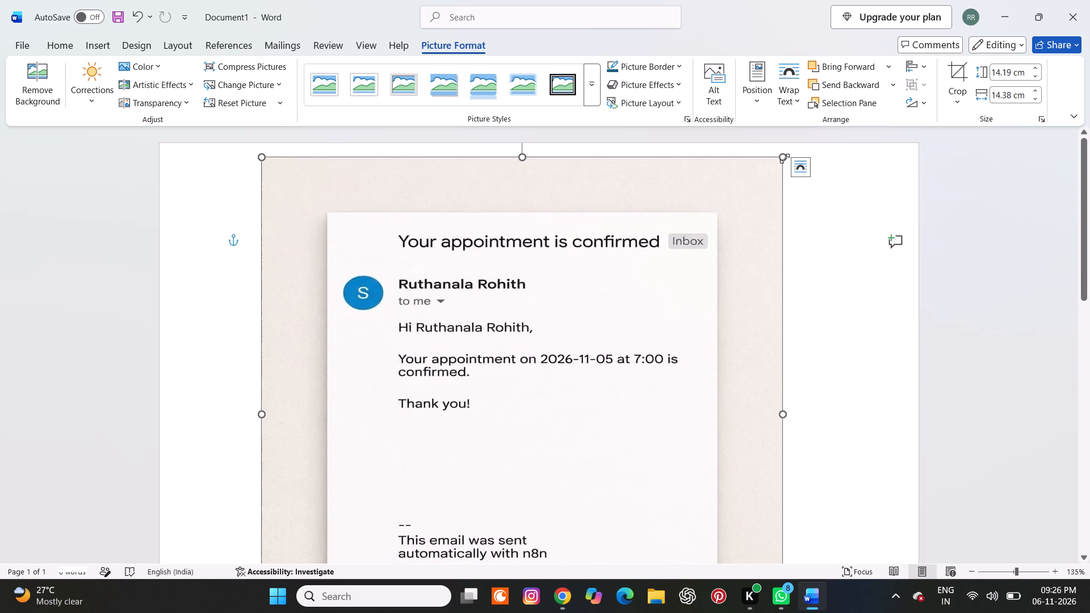
{"action": "left_click_drag", "start_coordinate": [781, 158], "coordinate": [758, 268]}
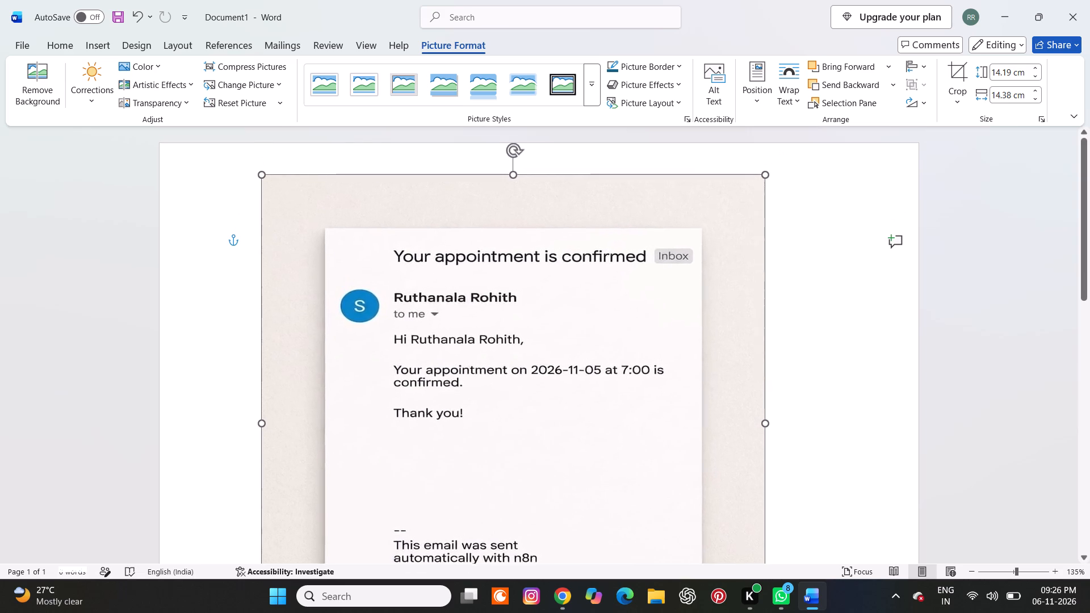
{"action": "left_click_drag", "start_coordinate": [758, 268], "coordinate": [597, 437]}
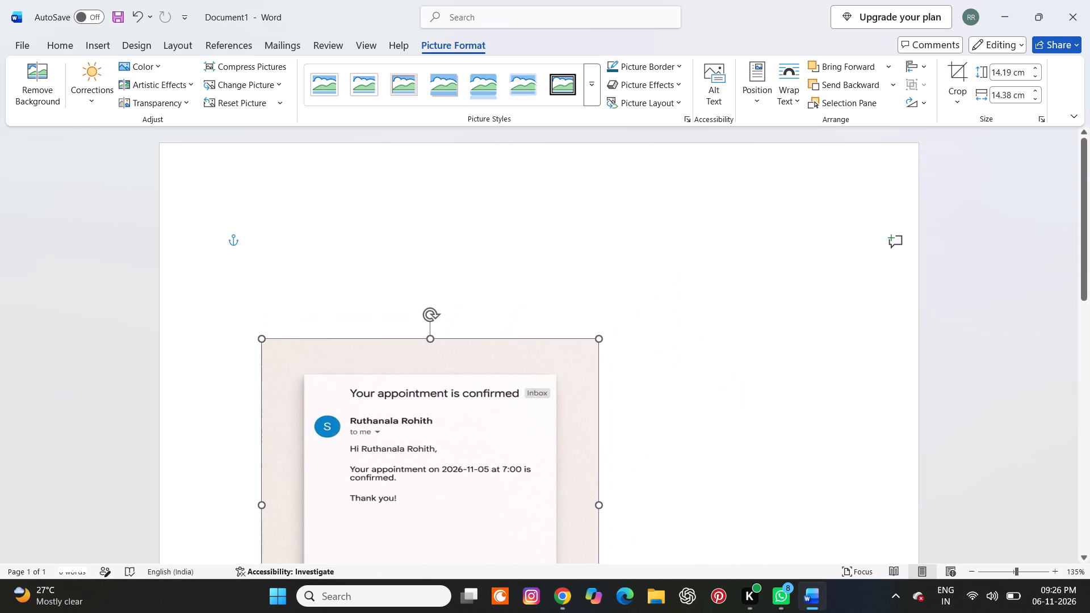
{"action": "left_click_drag", "start_coordinate": [597, 437], "coordinate": [597, 428]}
{"action": "left_click_drag", "start_coordinate": [597, 296], "coordinate": [685, 317]}
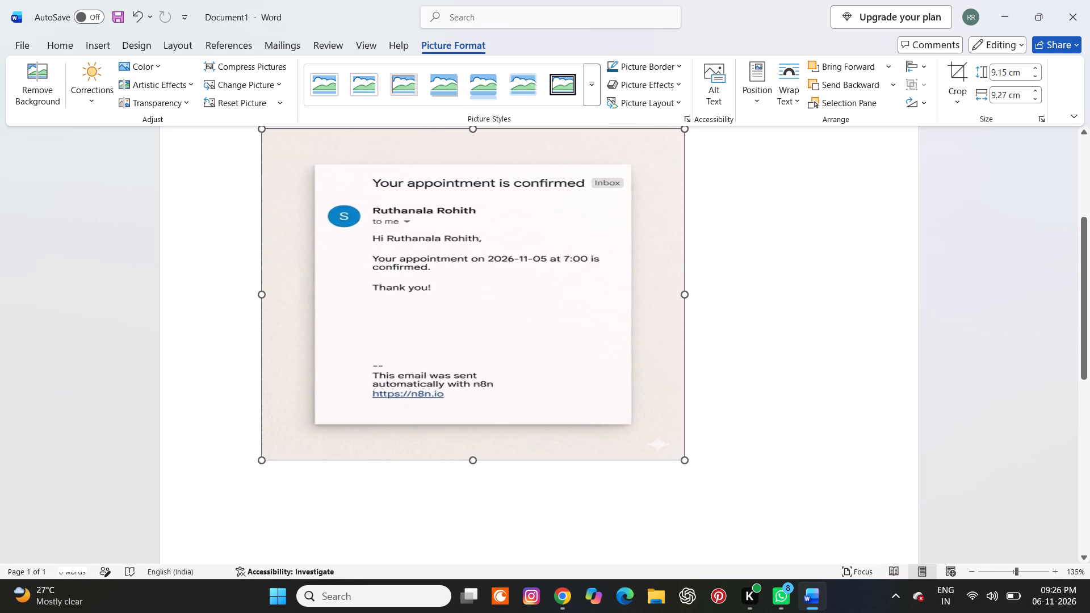
{"action": "left_click_drag", "start_coordinate": [685, 317], "coordinate": [652, 339]}
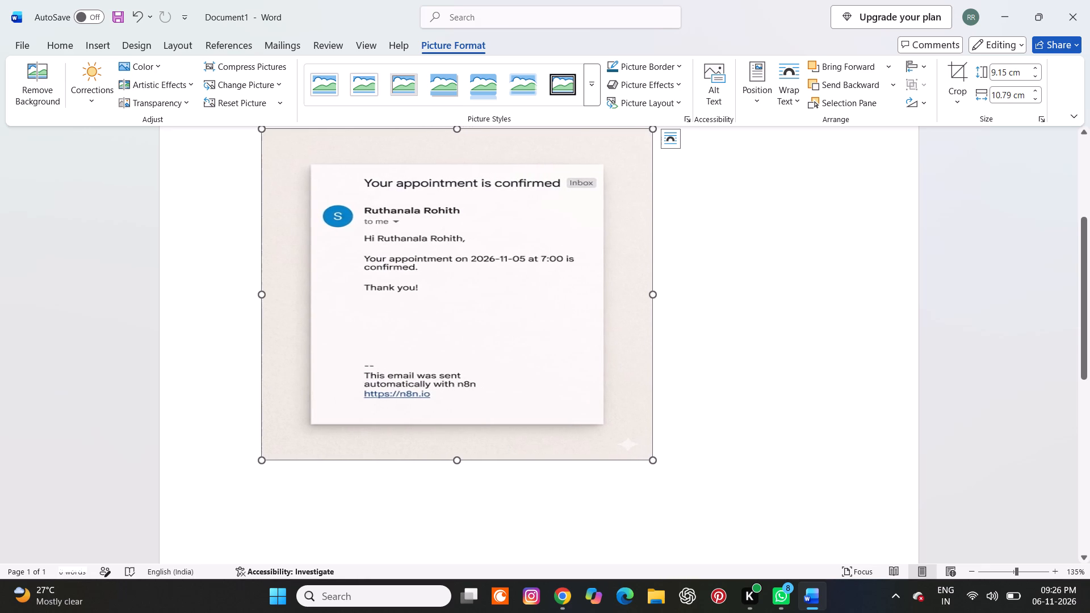
Start cropping the resized appointment confirmation email picture.
{"action": "scroll", "coordinate": [503, 363], "scroll_direction": "up", "scroll_amount": 3}
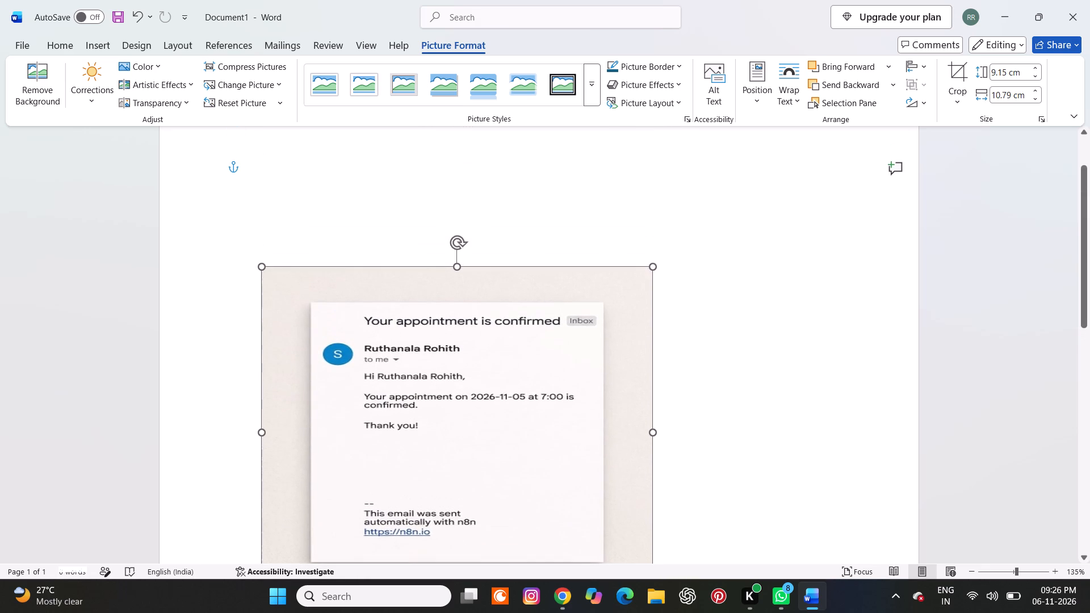
{"action": "left_click", "coordinate": [955, 65]}
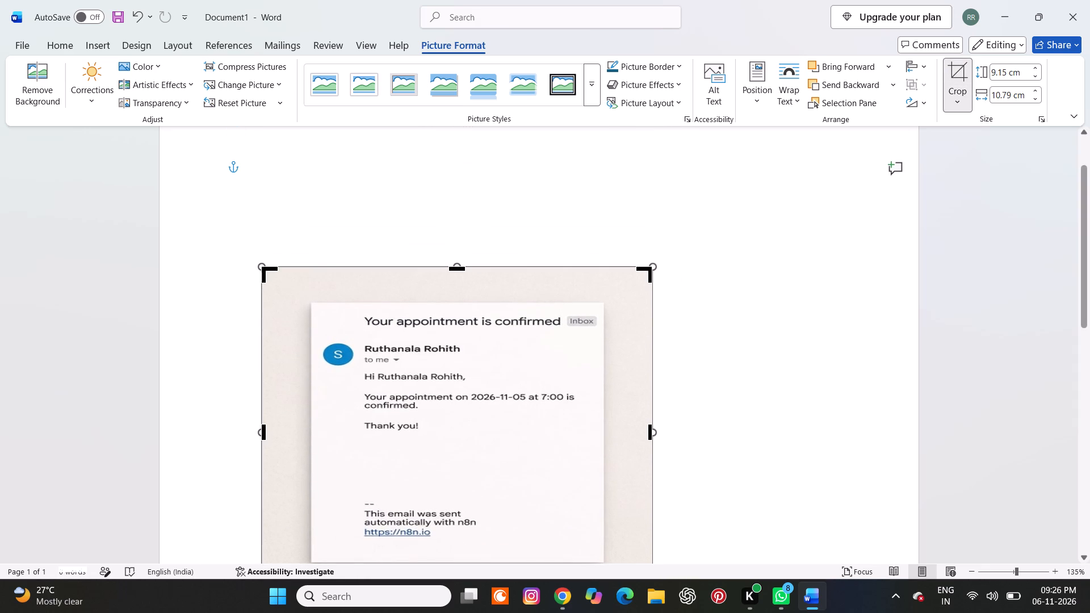
Crop the beige background off all four sides of the appointment confirmation email picture, leaving the white email card about 7.18 cm high.
{"action": "left_click_drag", "start_coordinate": [455, 268], "coordinate": [462, 288]}
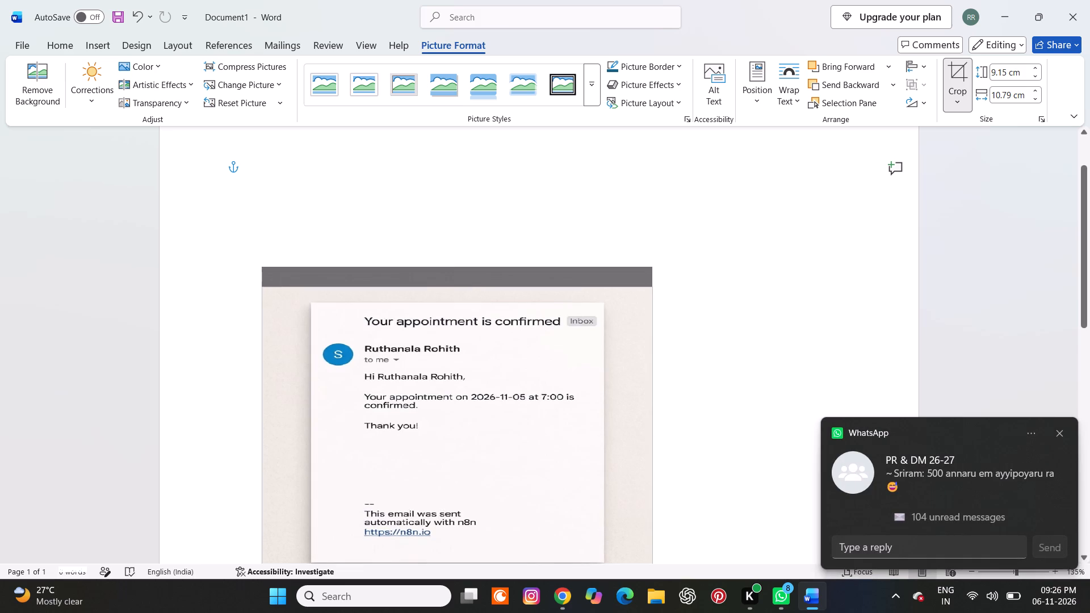
{"action": "left_click_drag", "start_coordinate": [462, 288], "coordinate": [465, 303]}
{"action": "scroll", "coordinate": [446, 337], "scroll_direction": "down", "scroll_amount": 3}
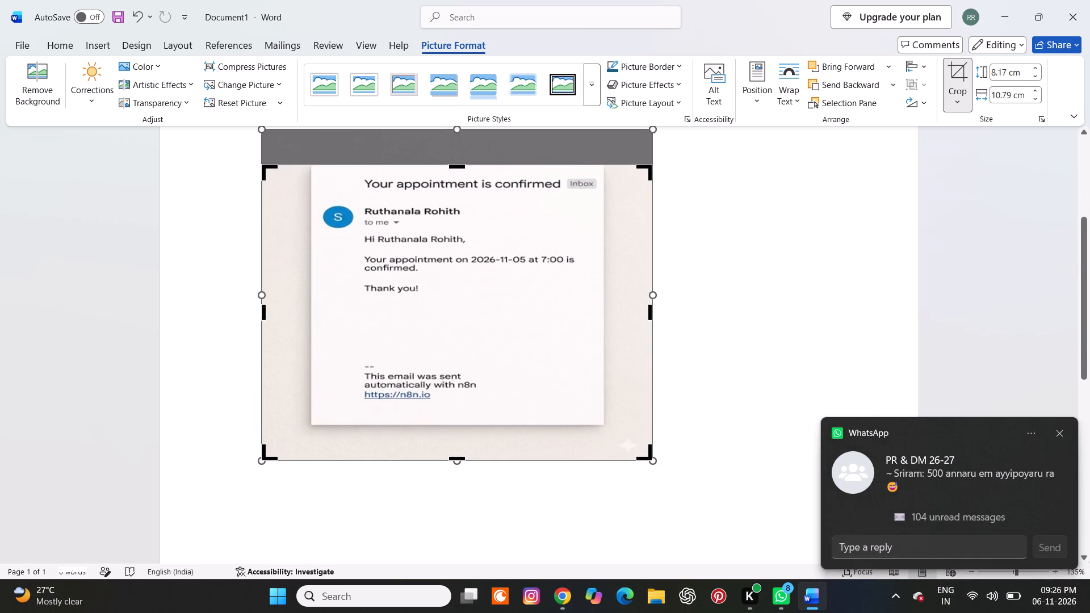
{"action": "left_click_drag", "start_coordinate": [460, 457], "coordinate": [456, 424]}
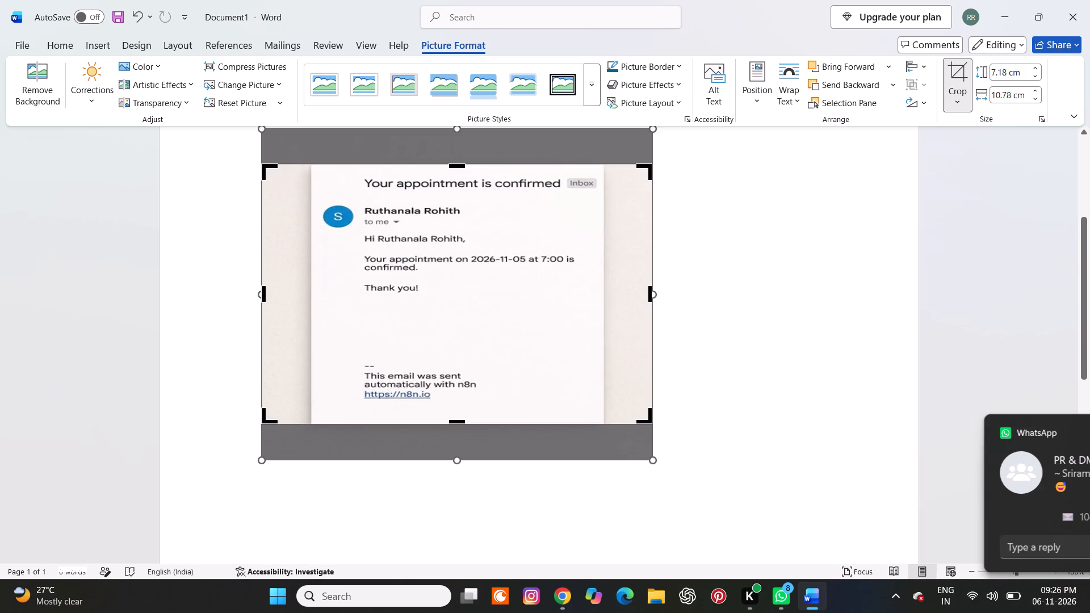
{"action": "left_click_drag", "start_coordinate": [262, 295], "coordinate": [310, 297]}
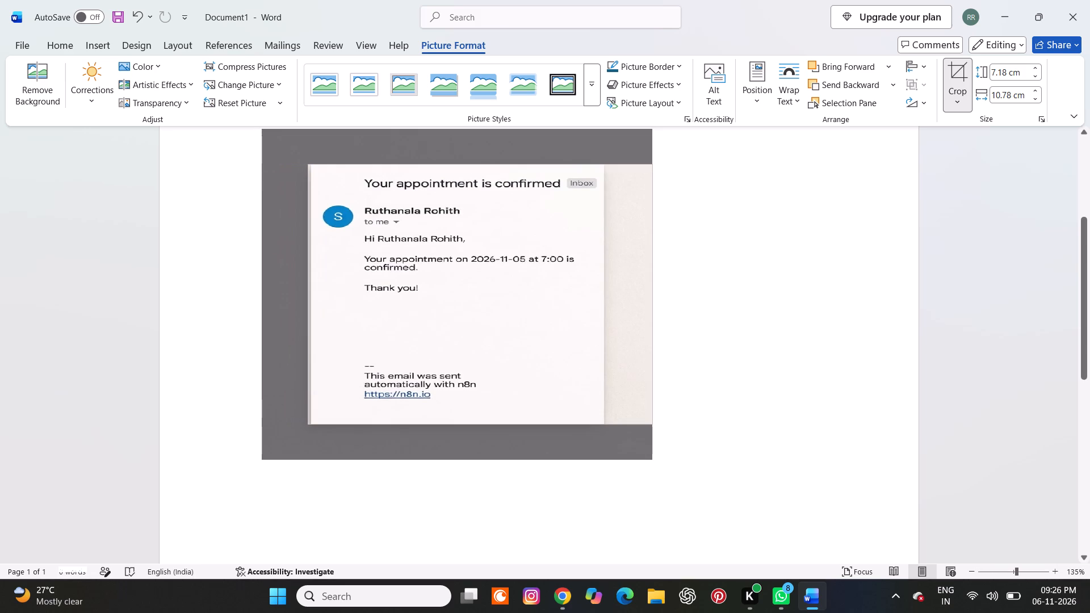
{"action": "left_click_drag", "start_coordinate": [310, 297], "coordinate": [311, 297]}
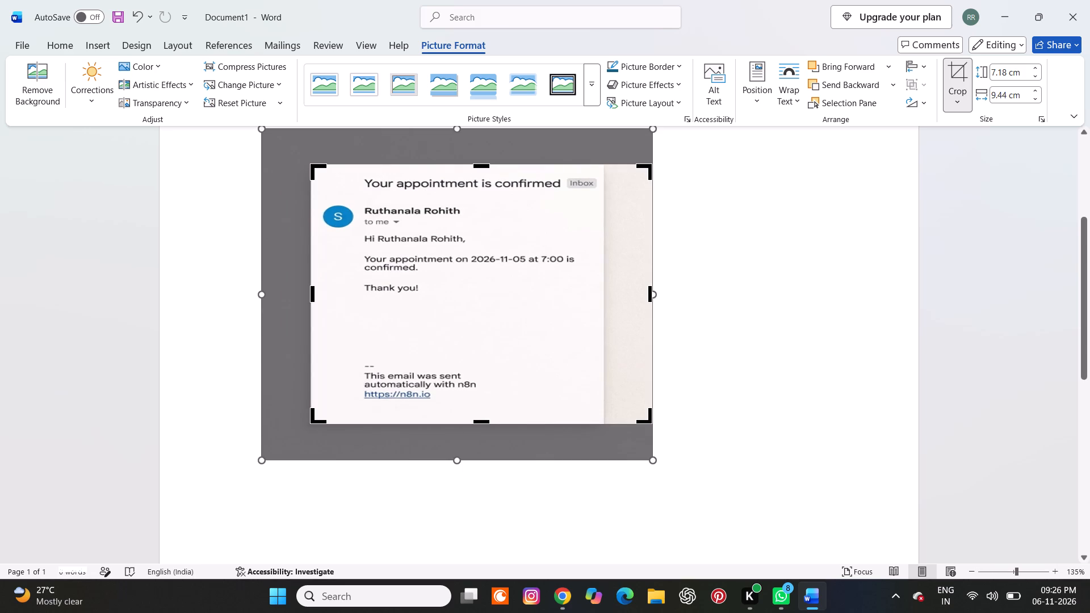
{"action": "left_click_drag", "start_coordinate": [650, 292], "coordinate": [610, 289]}
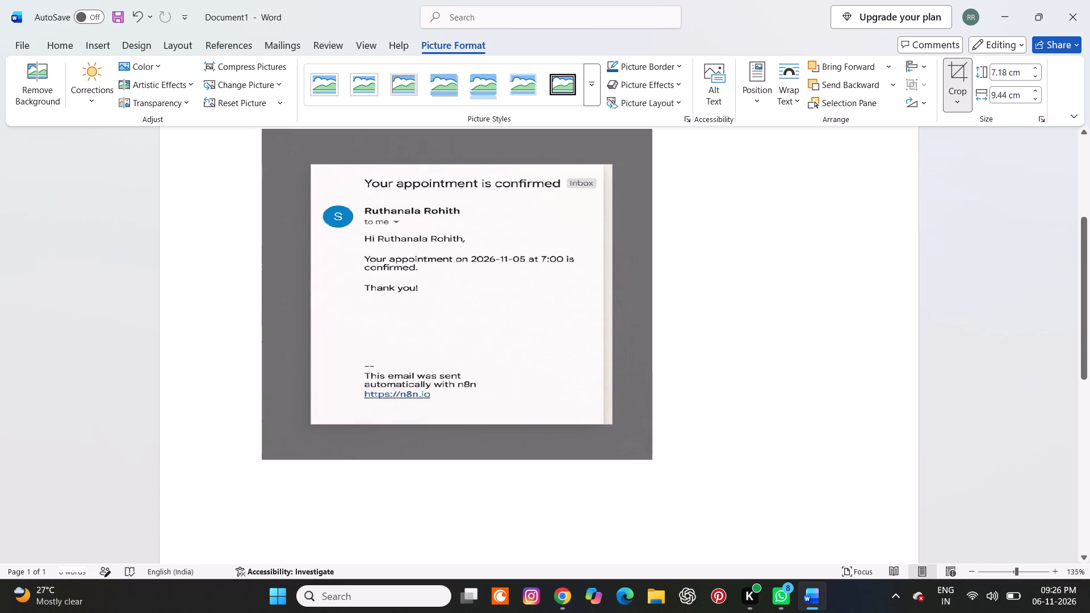
{"action": "left_click_drag", "start_coordinate": [610, 289], "coordinate": [602, 296]}
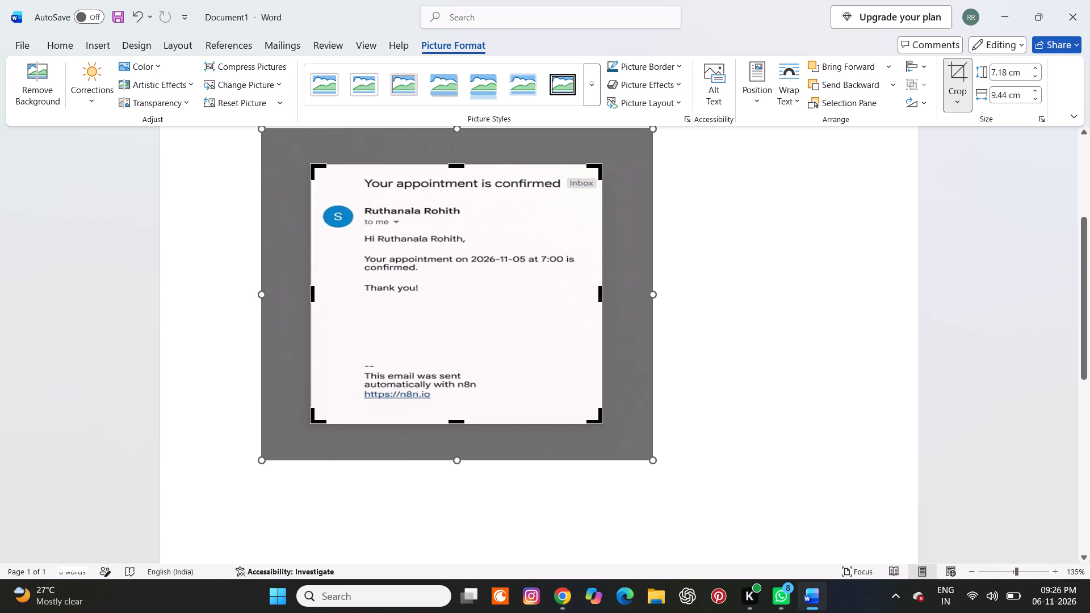
{"action": "left_click", "coordinate": [753, 173]}
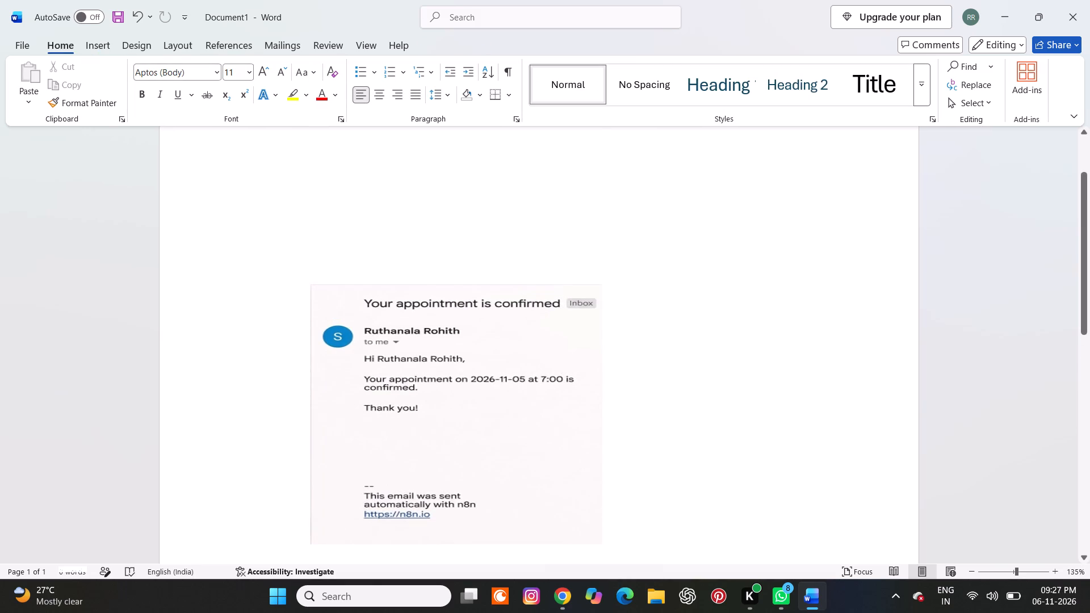
Move the cropped appointment confirmation email picture into the top-left corner of the page, just inside the page edges.
{"action": "left_click_drag", "start_coordinate": [464, 382], "coordinate": [396, 279]}
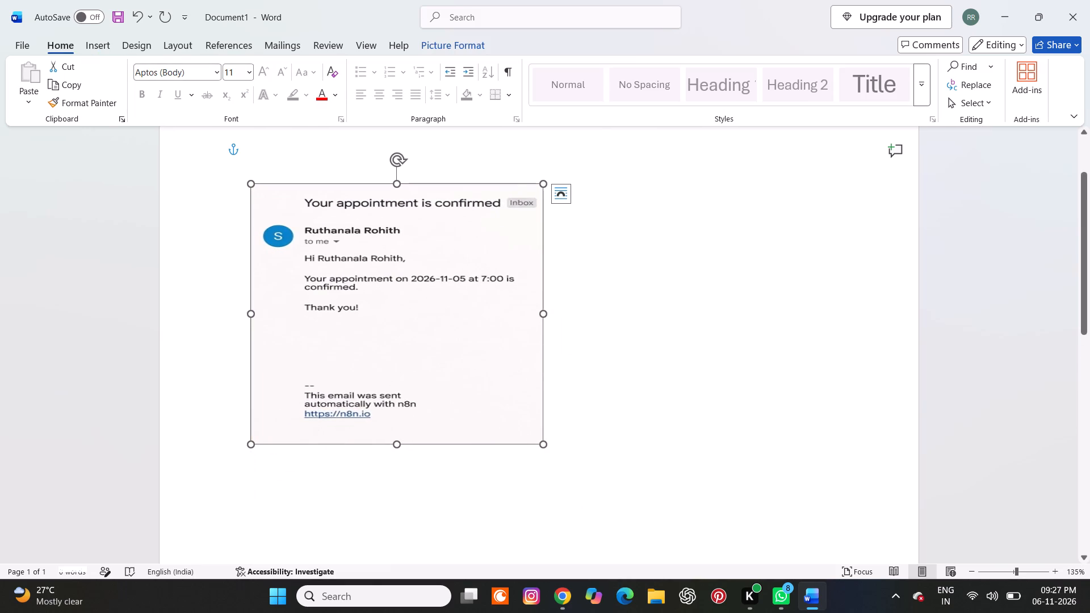
{"action": "left_click_drag", "start_coordinate": [393, 335], "coordinate": [350, 296]}
{"action": "scroll", "coordinate": [349, 296], "scroll_direction": "up", "scroll_amount": 3}
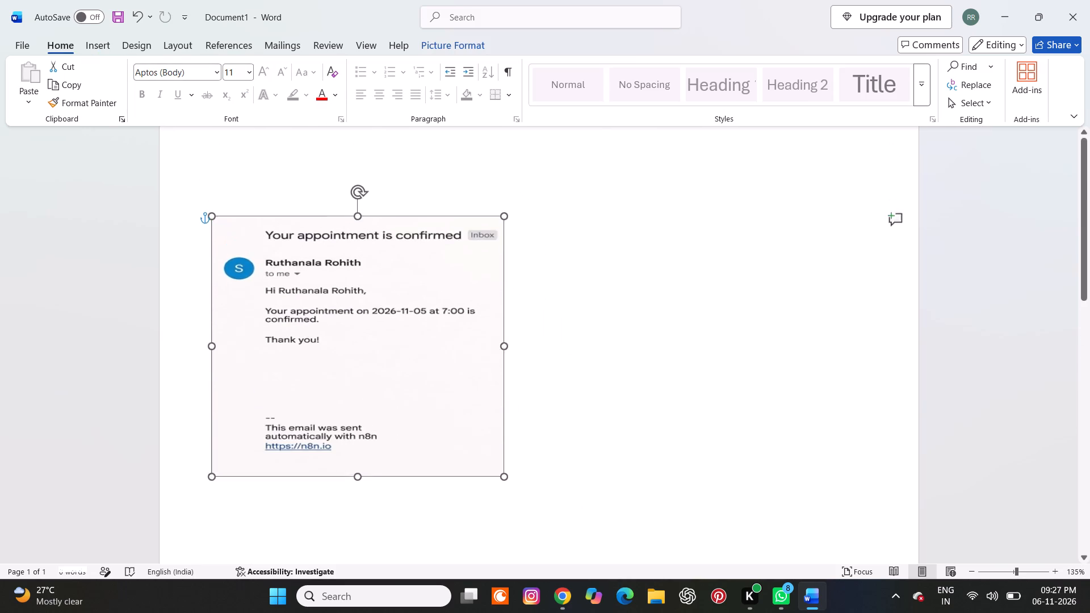
{"action": "scroll", "coordinate": [349, 295], "scroll_direction": "up", "scroll_amount": 2}
{"action": "left_click_drag", "start_coordinate": [344, 305], "coordinate": [321, 226]}
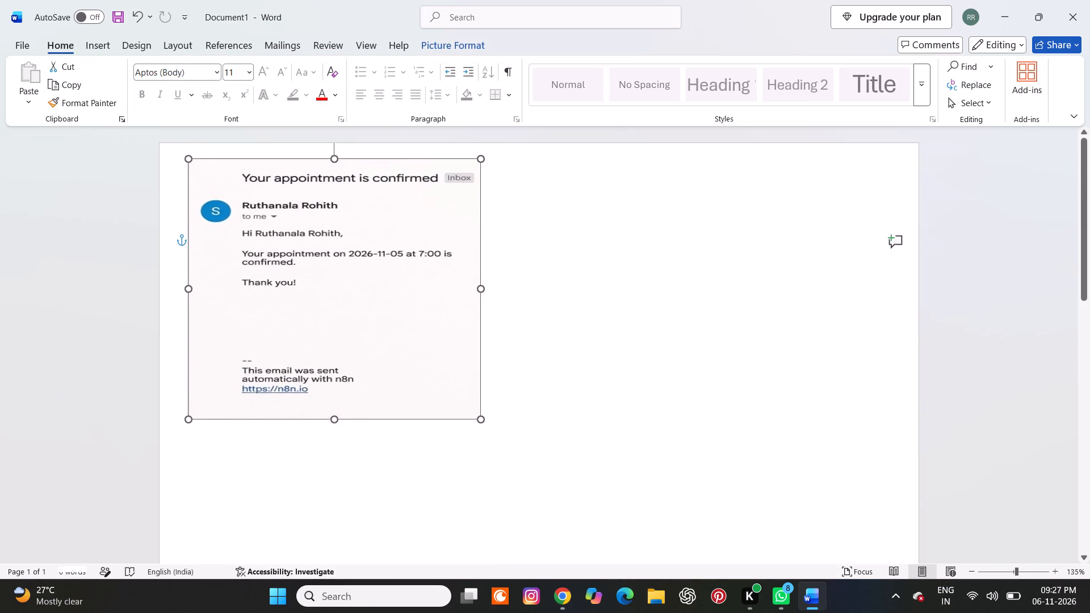
{"action": "left_click_drag", "start_coordinate": [321, 226], "coordinate": [320, 226]}
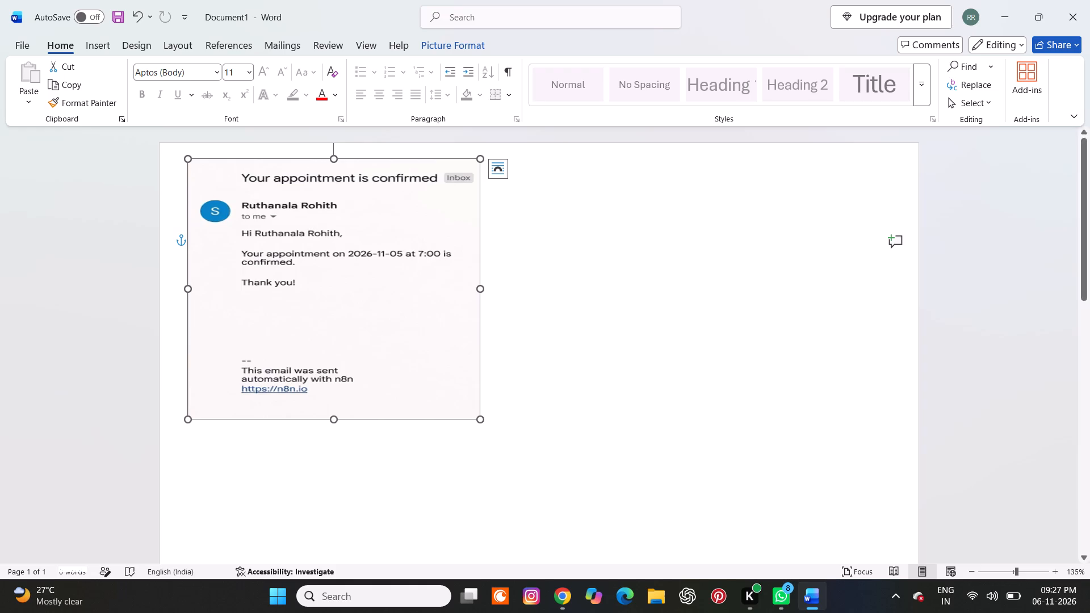
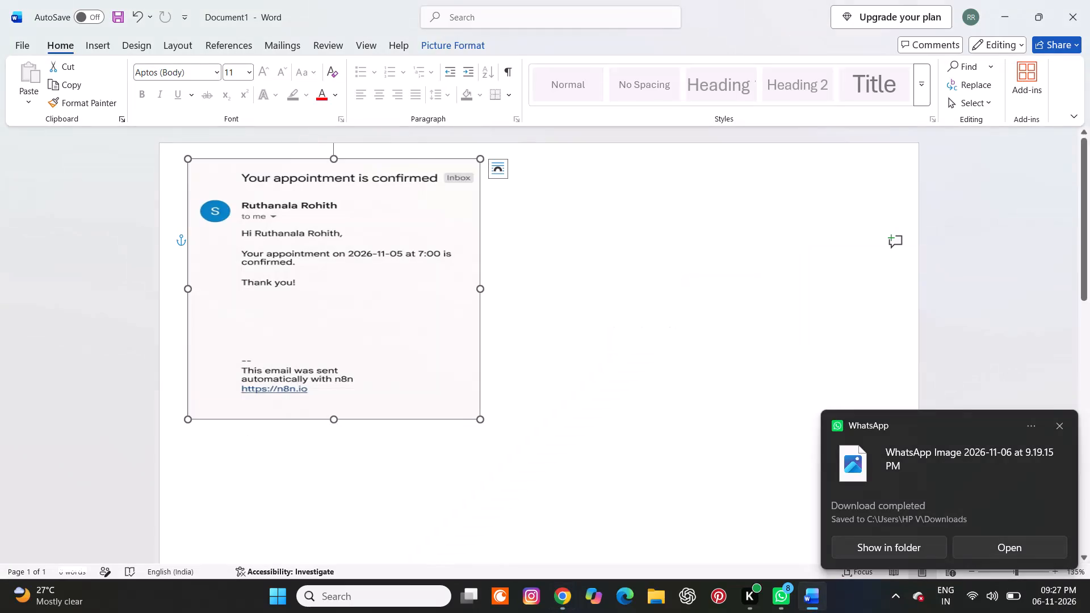
Insert the picture WhatsApp Image 2026-11-06 at 9.19.15 PM from Downloads into the document.
{"action": "left_click", "coordinate": [85, 42]}
{"action": "left_click", "coordinate": [159, 90]}
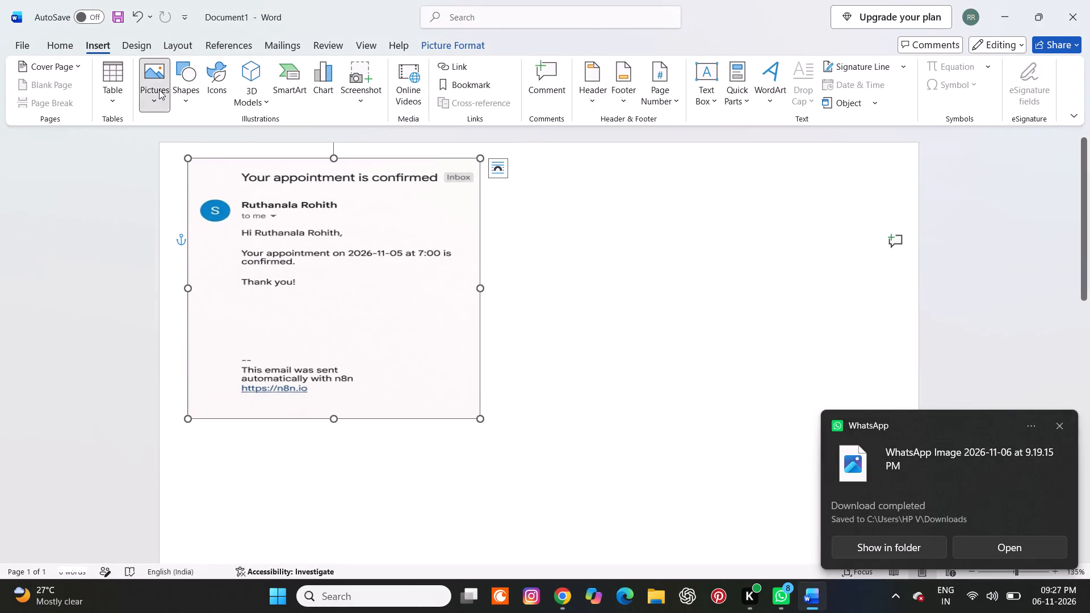
{"action": "left_click", "coordinate": [170, 140]}
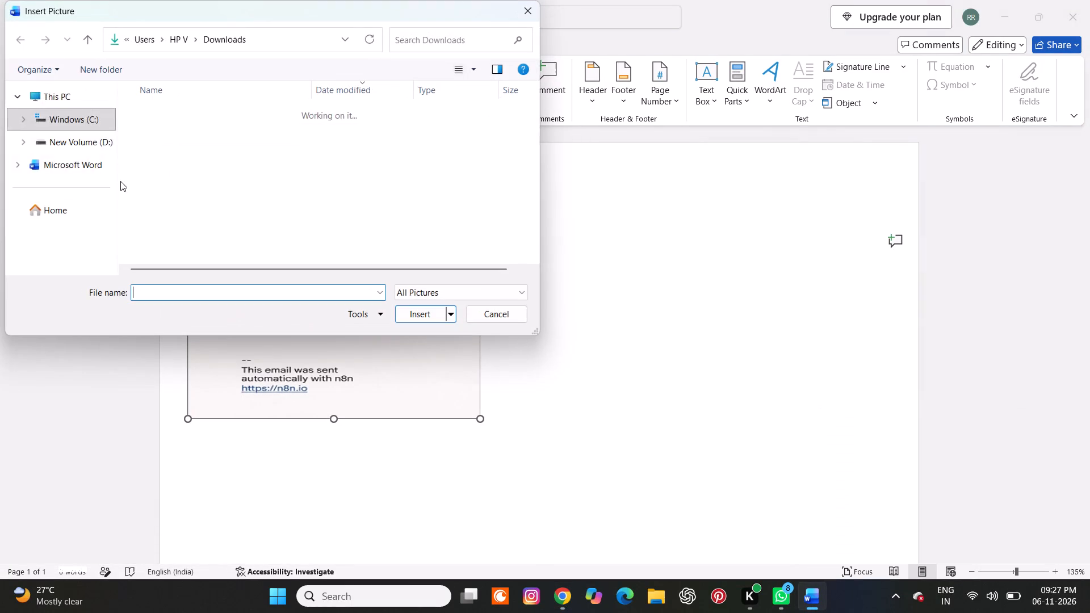
{"action": "left_click", "coordinate": [214, 126]}
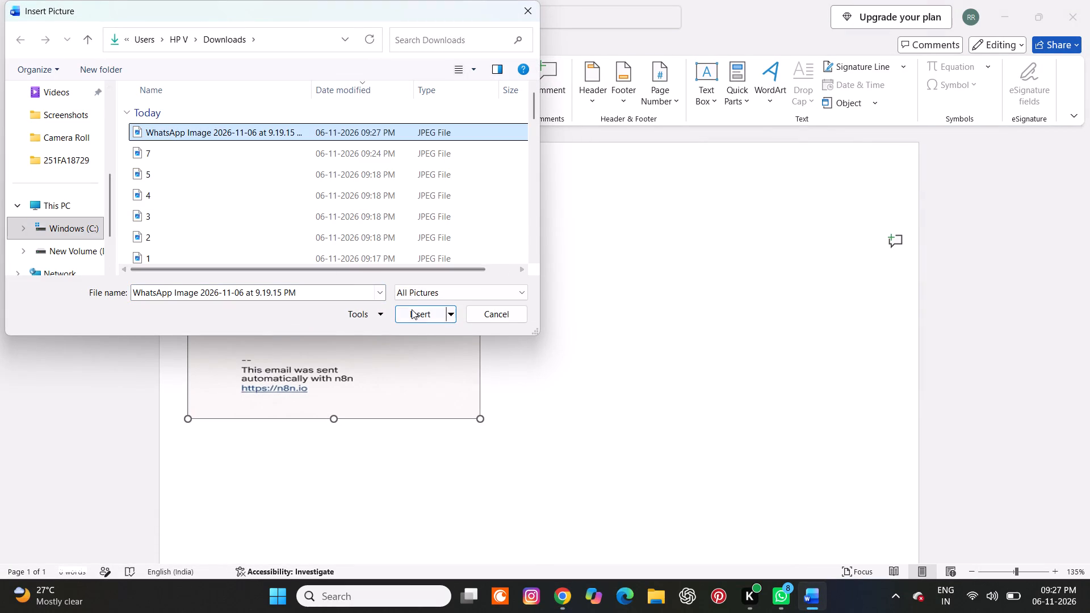
{"action": "left_click", "coordinate": [412, 309]}
{"action": "left_click", "coordinate": [844, 253]}
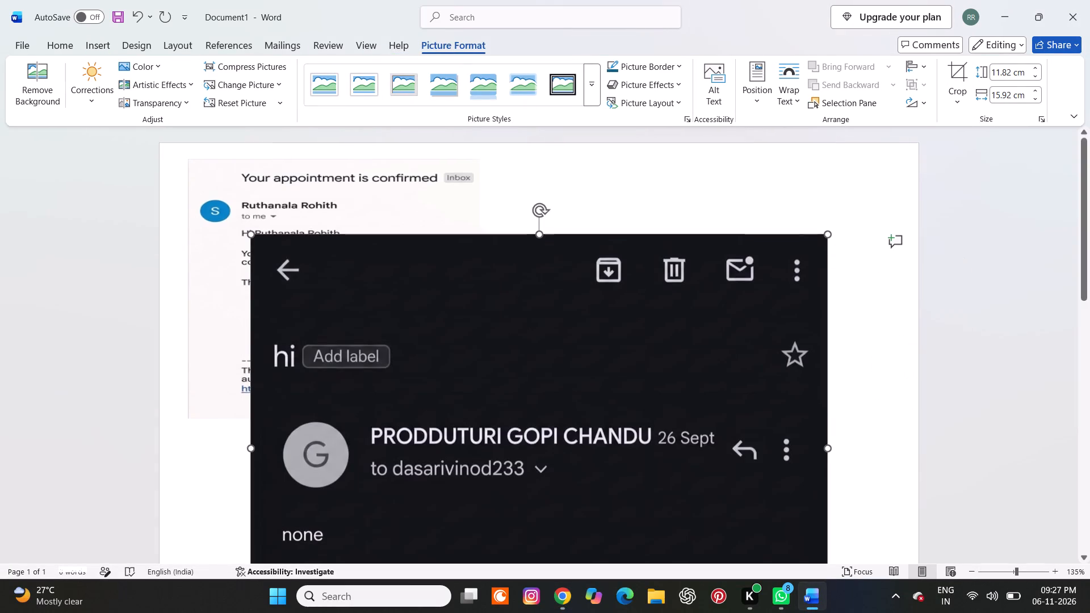
Wrap the dark "hi" email picture behind text and move it down below the appointment confirmation email picture.
{"action": "left_click", "coordinate": [922, 367]}
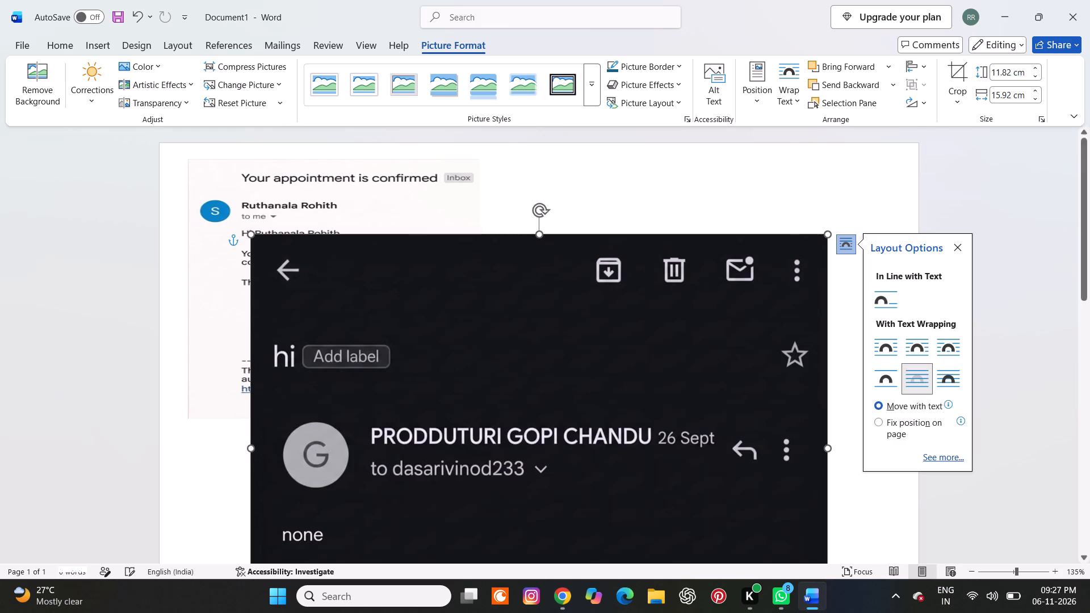
{"action": "scroll", "coordinate": [761, 321], "scroll_direction": "down", "scroll_amount": 4}
{"action": "scroll", "coordinate": [627, 309], "scroll_direction": "down", "scroll_amount": 2}
{"action": "left_click_drag", "start_coordinate": [580, 257], "coordinate": [567, 455]}
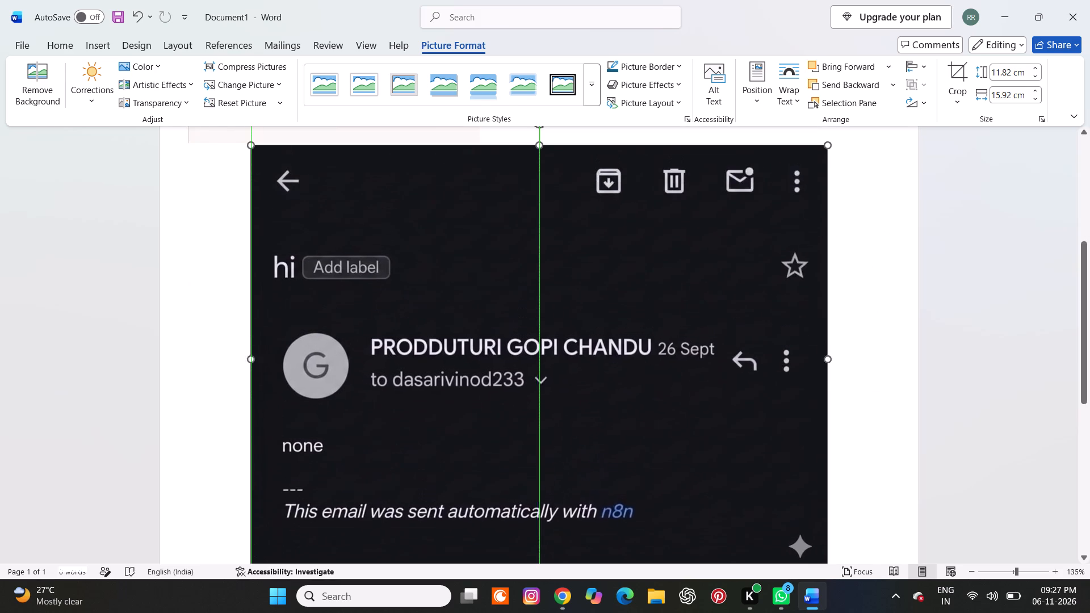
{"action": "left_click_drag", "start_coordinate": [567, 455], "coordinate": [563, 469]}
{"action": "scroll", "coordinate": [824, 528], "scroll_direction": "down", "scroll_amount": 3}
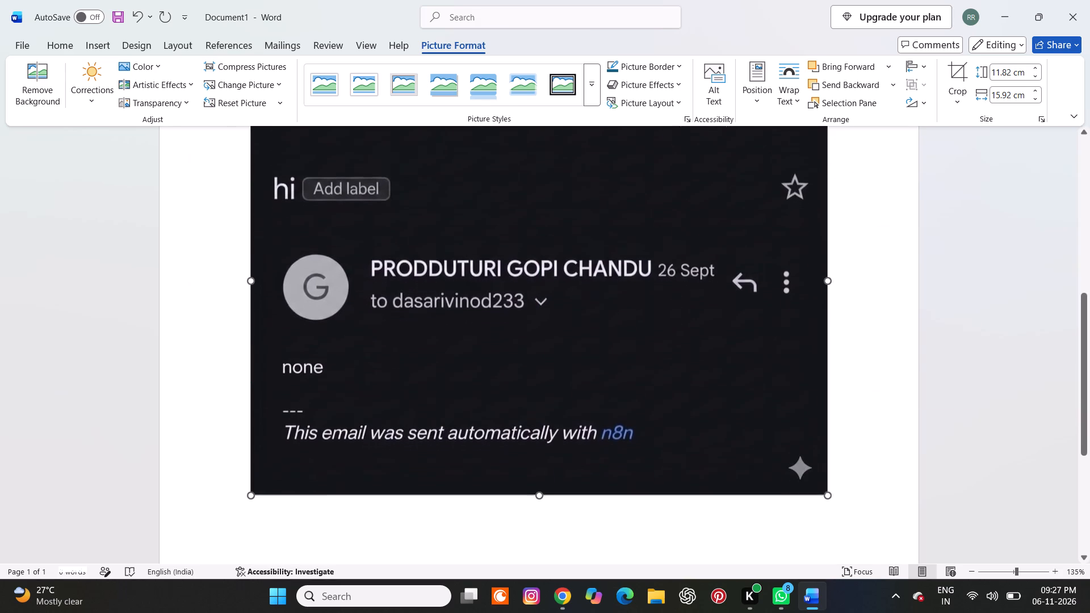
Shrink the dark "hi" email picture to about 8 cm high and 10.77 cm wide and shift it toward the page's left side.
{"action": "left_click_drag", "start_coordinate": [825, 465], "coordinate": [664, 350]}
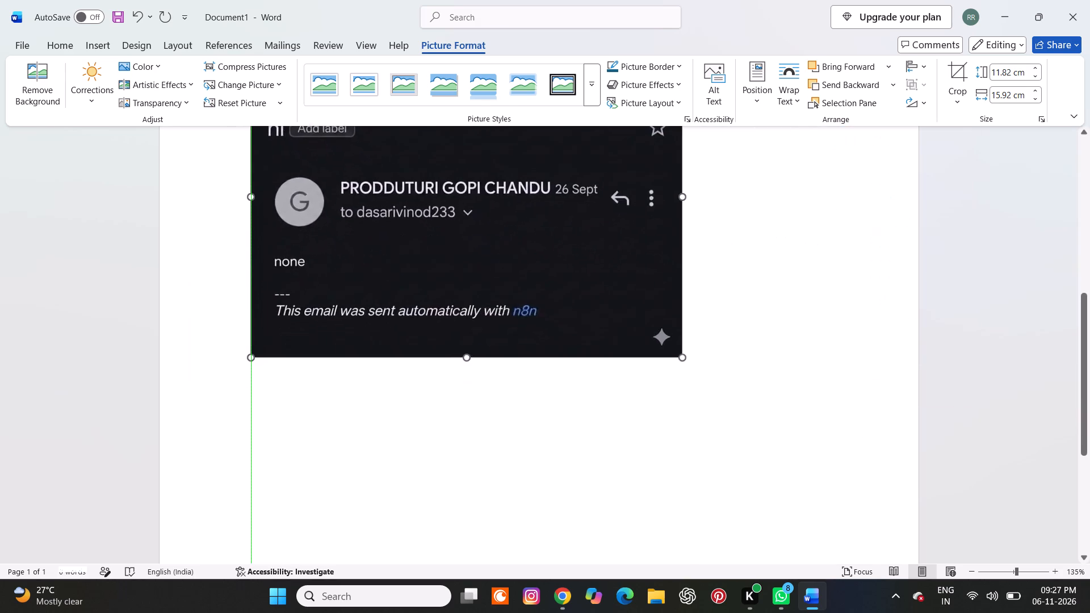
{"action": "left_click_drag", "start_coordinate": [664, 350], "coordinate": [617, 325]}
{"action": "left_click_drag", "start_coordinate": [386, 173], "coordinate": [391, 249]}
{"action": "left_click_drag", "start_coordinate": [427, 340], "coordinate": [380, 289]}
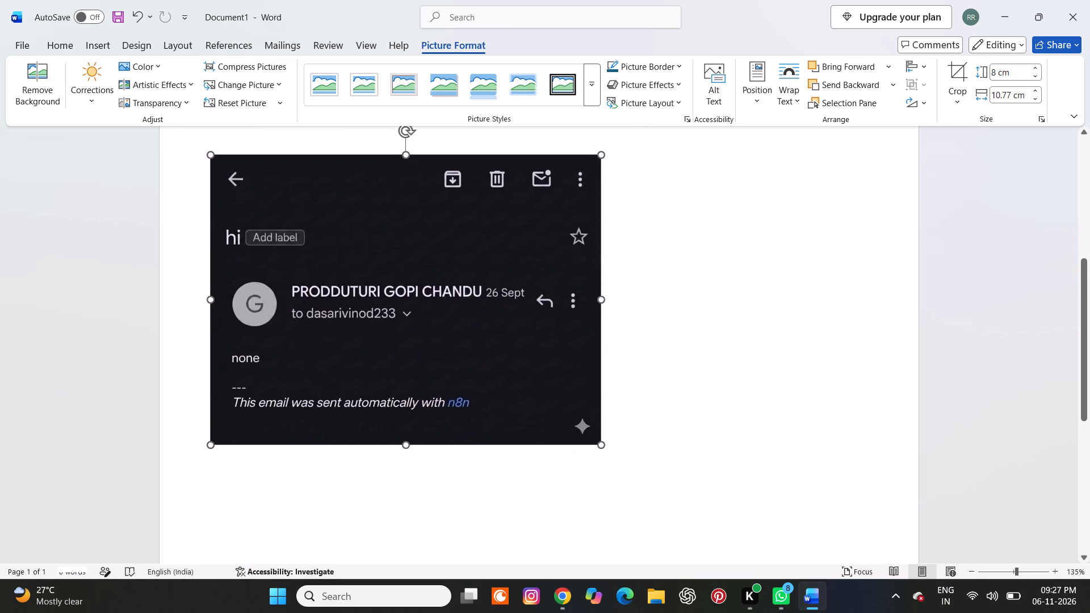
Place the dark "hi" email picture right of the appointment email picture and shrink it to about 6.88 cm high and 9.26 cm wide.
{"action": "scroll", "coordinate": [378, 285], "scroll_direction": "up", "scroll_amount": 4}
{"action": "left_click_drag", "start_coordinate": [389, 383], "coordinate": [651, 171]}
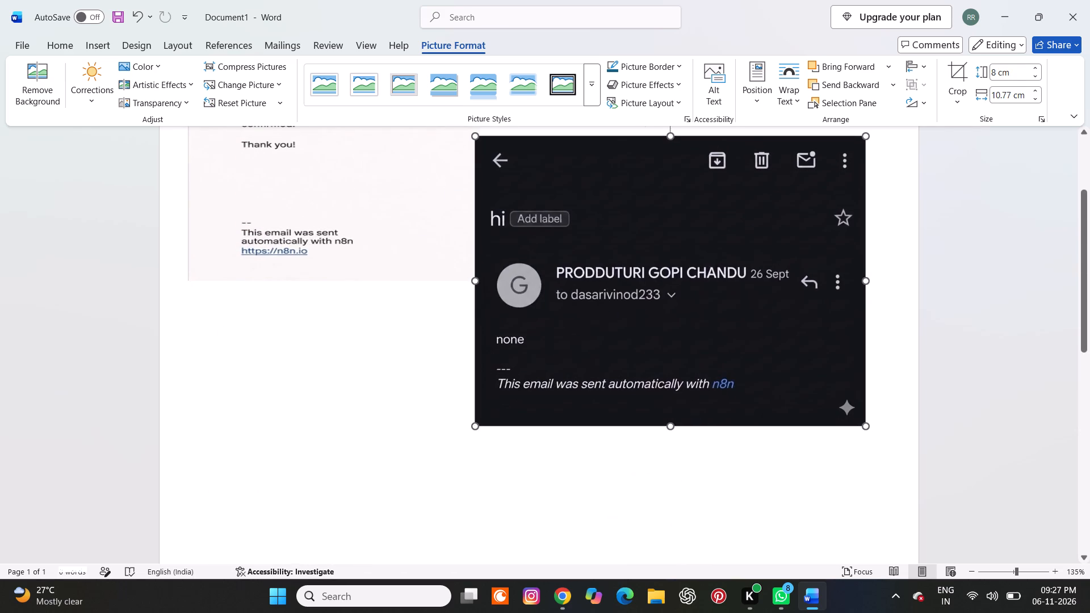
{"action": "scroll", "coordinate": [610, 278], "scroll_direction": "up", "scroll_amount": 4}
{"action": "left_click_drag", "start_coordinate": [645, 437], "coordinate": [682, 319]}
{"action": "left_click_drag", "start_coordinate": [509, 446], "coordinate": [557, 410]}
{"action": "left_click_drag", "start_coordinate": [700, 266], "coordinate": [680, 277]}
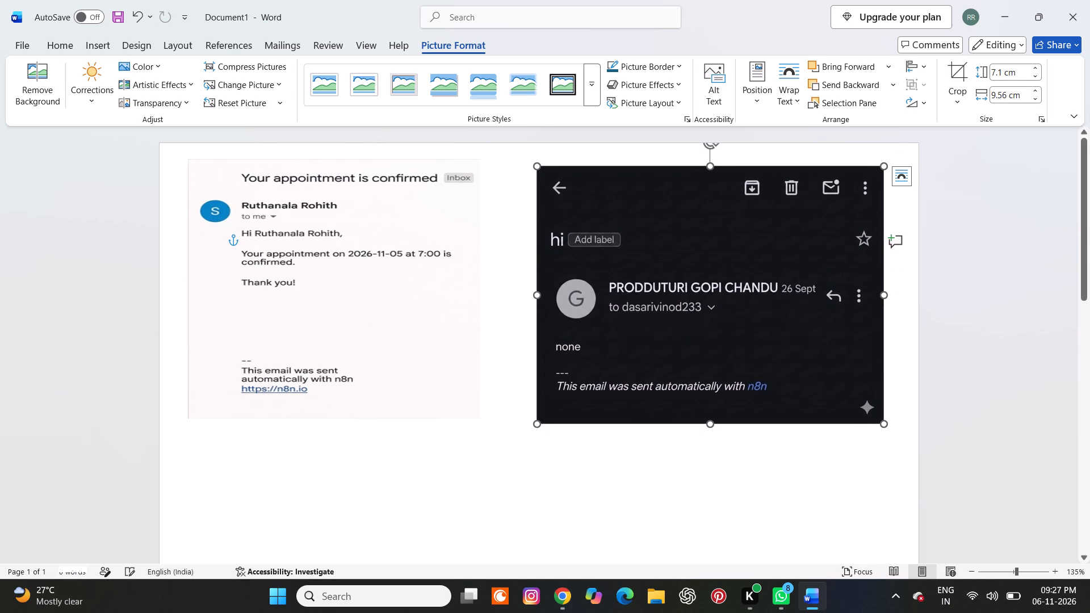
{"action": "left_click_drag", "start_coordinate": [538, 425], "coordinate": [549, 413]}
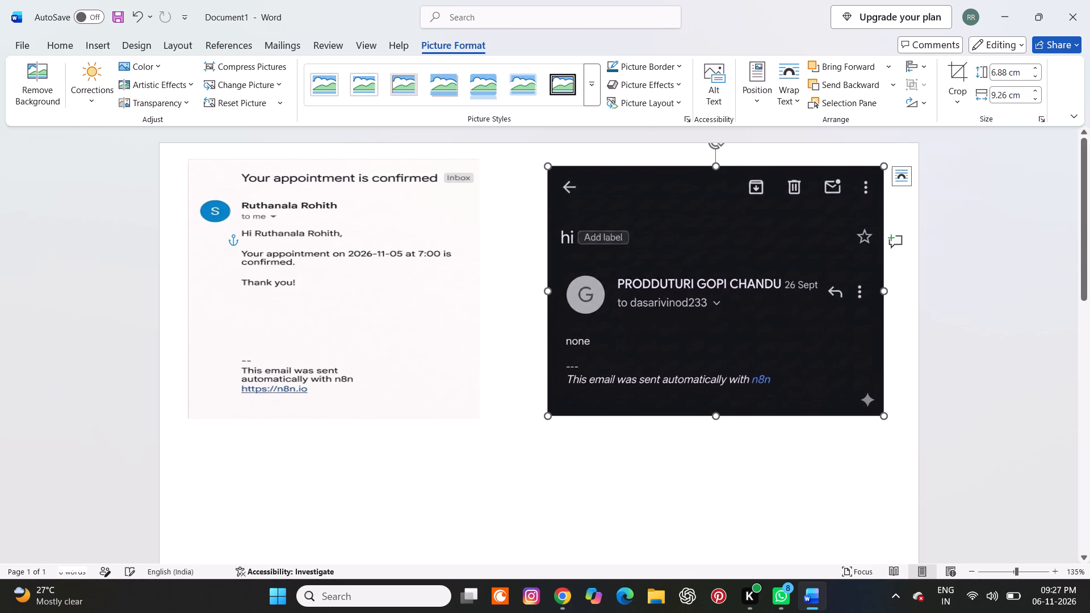
{"action": "left_click_drag", "start_coordinate": [690, 282], "coordinate": [673, 276]}
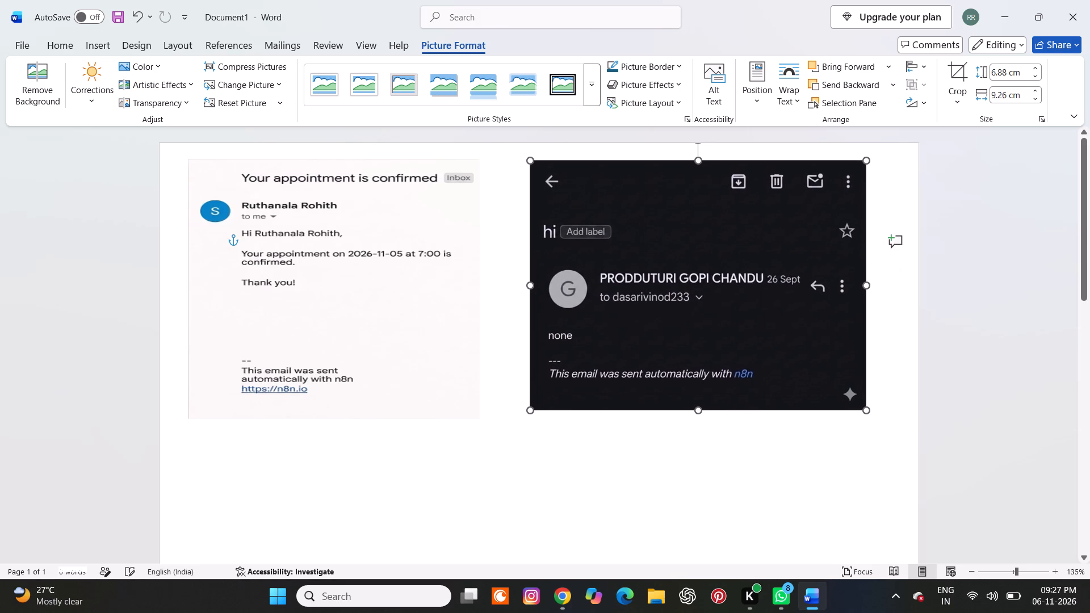
{"action": "left_click_drag", "start_coordinate": [673, 276], "coordinate": [673, 276]}
{"action": "left_click_drag", "start_coordinate": [697, 288], "coordinate": [697, 303]}
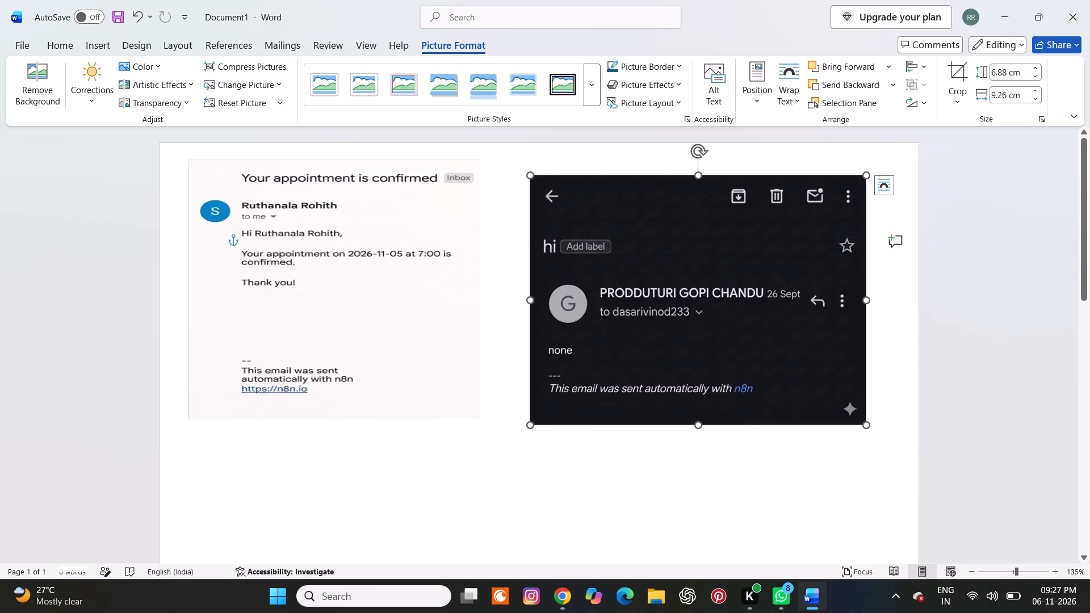
Crop the bottom strip and a sliver of the top off the dark "hi" email picture, to about 6.23 cm high.
{"action": "left_click", "coordinate": [959, 62]}
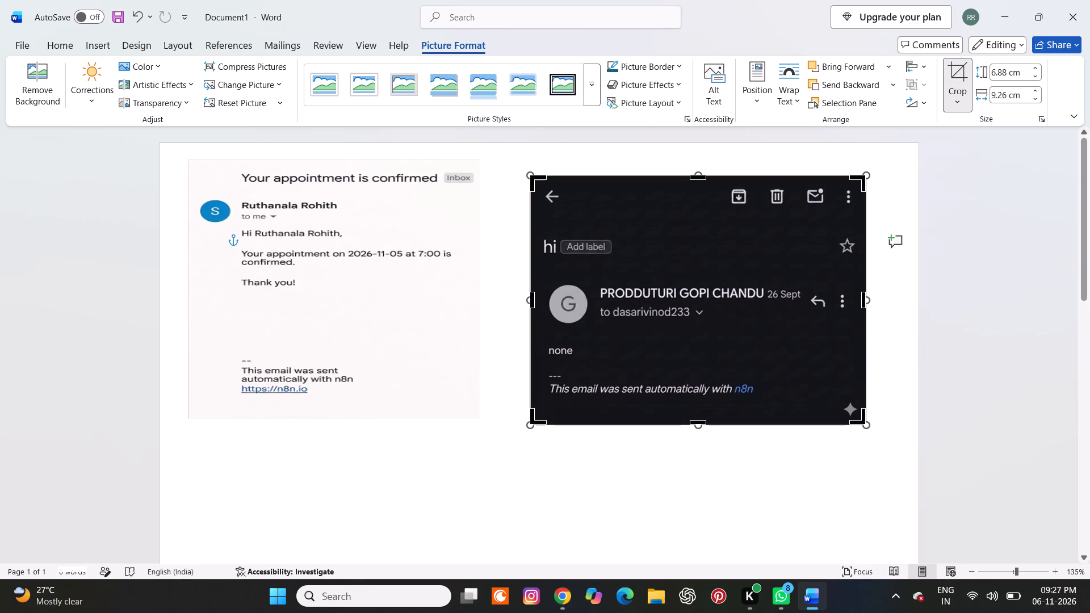
{"action": "left_click_drag", "start_coordinate": [702, 426], "coordinate": [701, 406]}
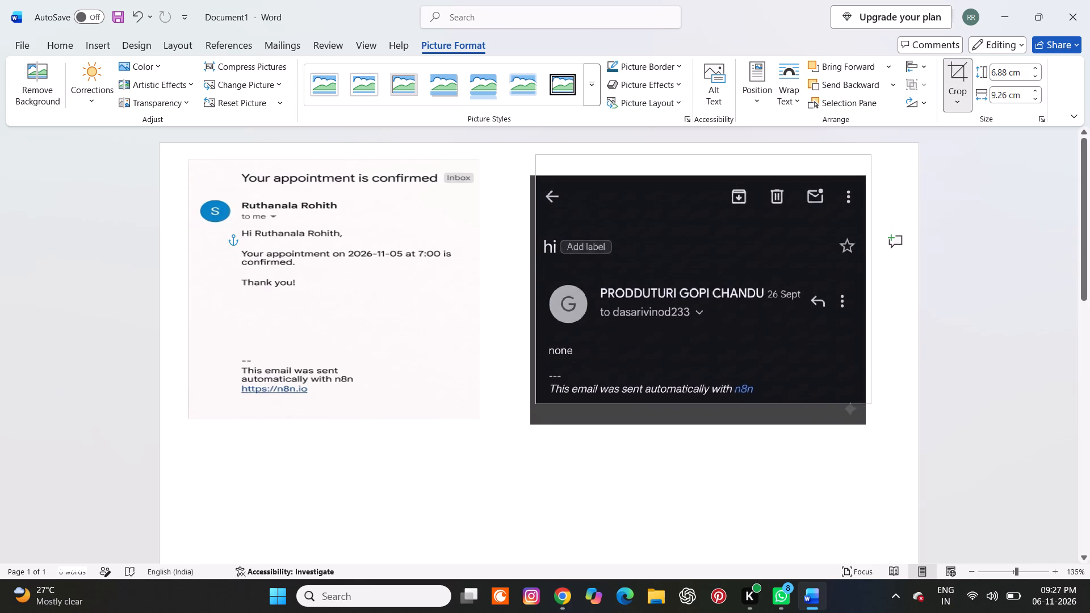
{"action": "left_click_drag", "start_coordinate": [701, 406], "coordinate": [703, 404]}
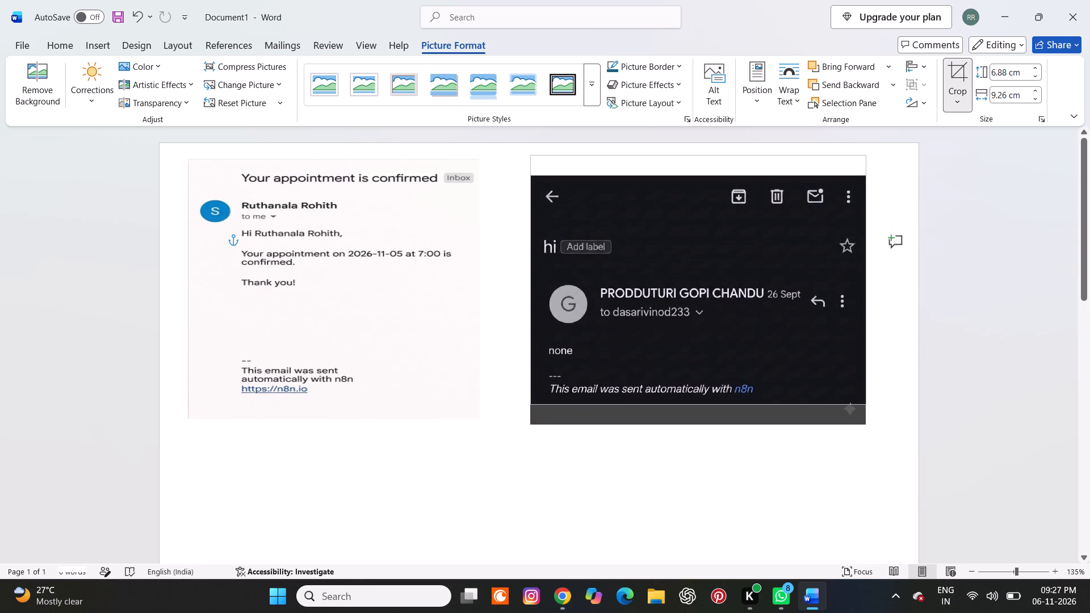
{"action": "left_click_drag", "start_coordinate": [703, 404], "coordinate": [702, 404]}
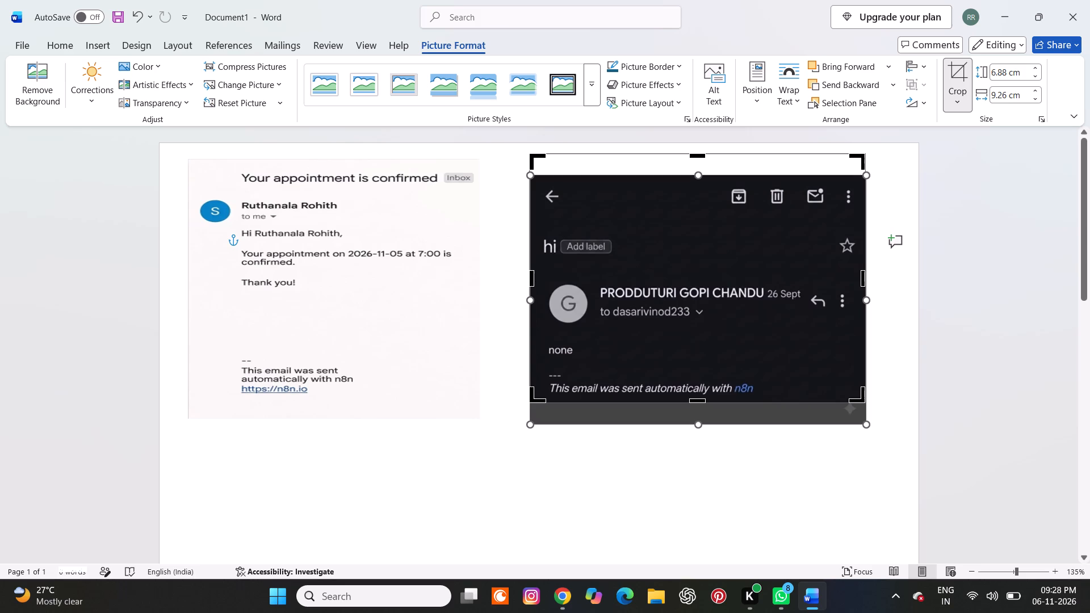
{"action": "left_click_drag", "start_coordinate": [697, 155], "coordinate": [699, 173]}
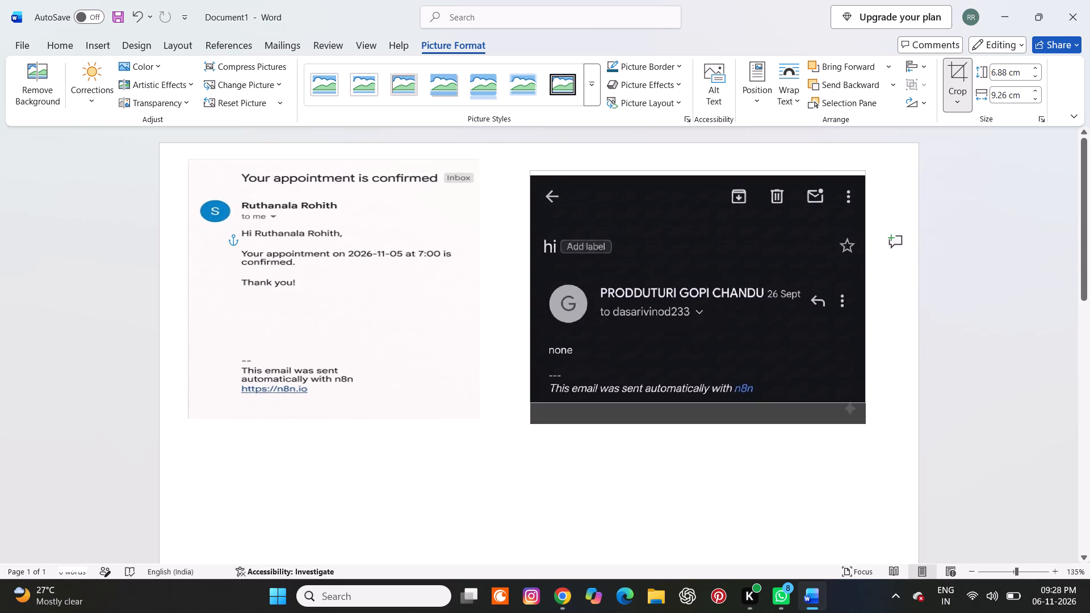
{"action": "left_click_drag", "start_coordinate": [699, 173], "coordinate": [702, 179]}
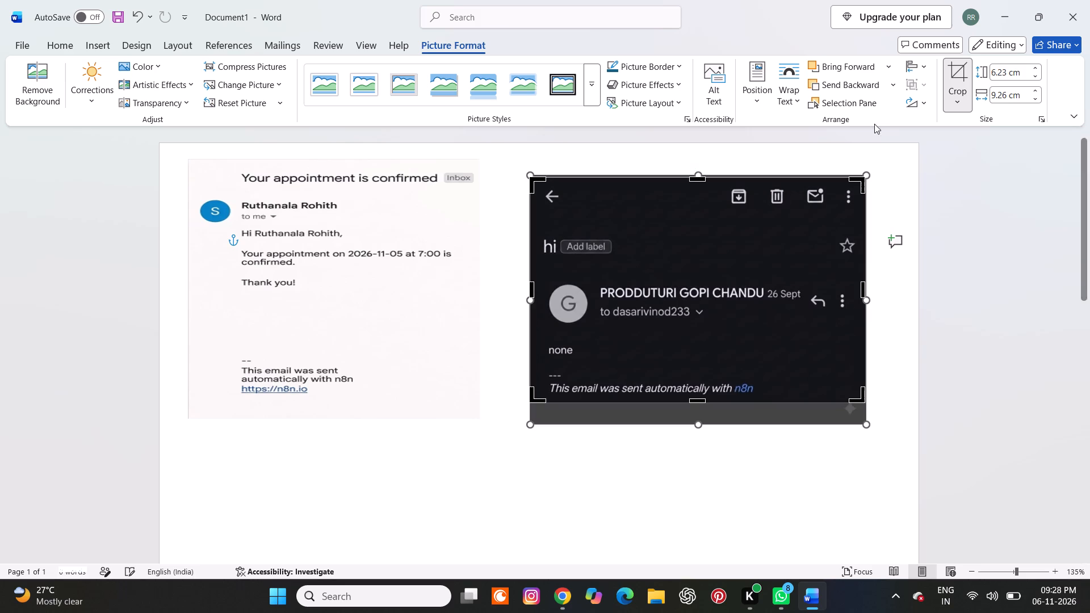
{"action": "left_click", "coordinate": [951, 72]}
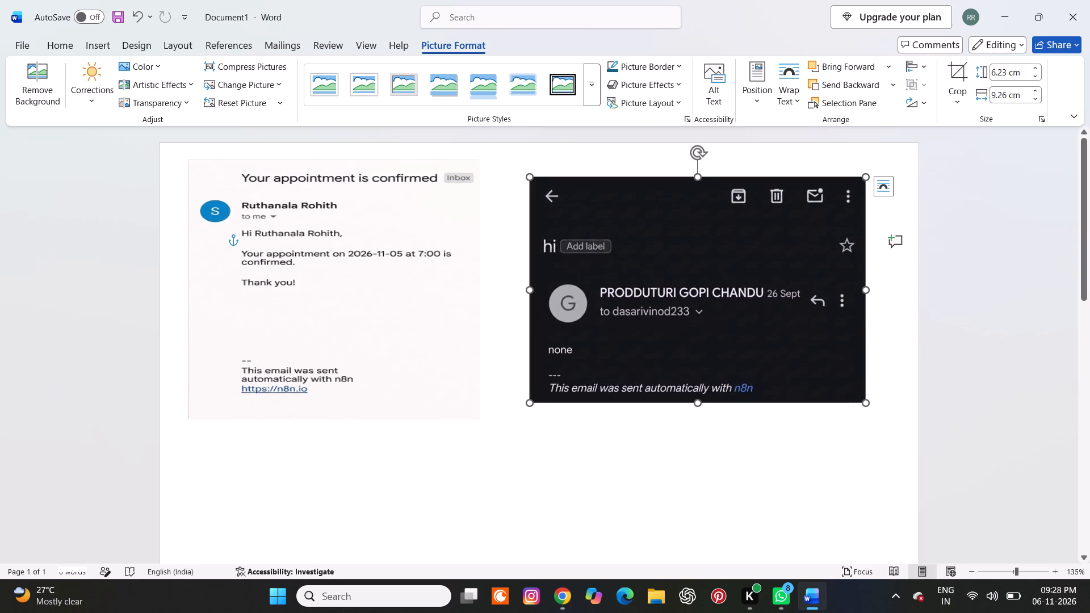
Reduce the dark "hi" email picture to about 5.82 cm high and 8.64 cm wide and nudge it into place.
{"action": "left_click", "coordinate": [744, 291]}
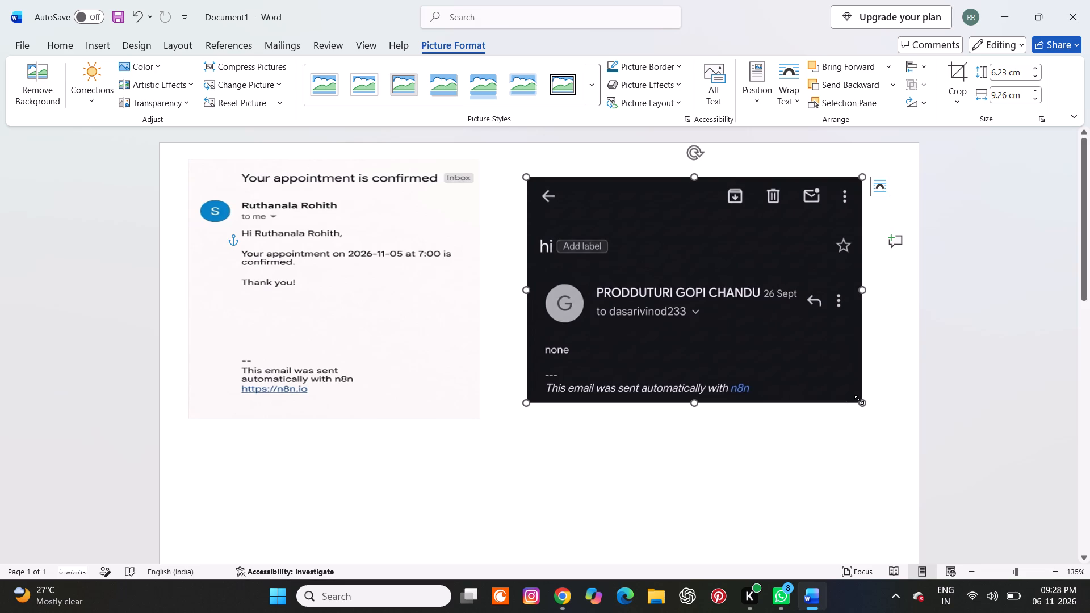
{"action": "left_click_drag", "start_coordinate": [861, 400], "coordinate": [835, 388]}
{"action": "left_click_drag", "start_coordinate": [713, 299], "coordinate": [723, 299]}
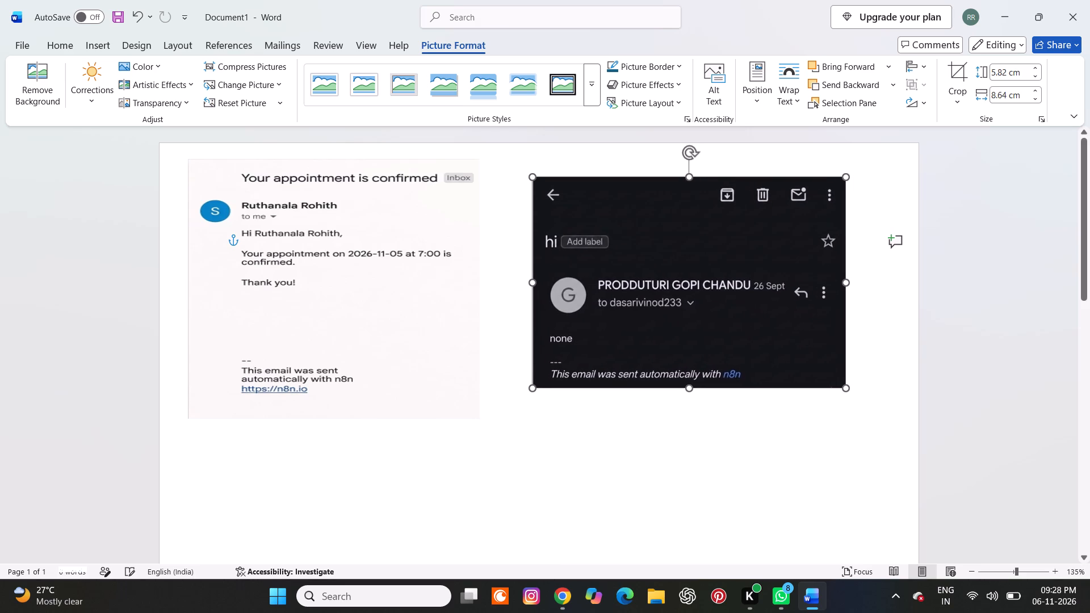
{"action": "left_click_drag", "start_coordinate": [723, 299], "coordinate": [724, 299]}
Crop the left edge of the appointment confirmation email picture, to about 7.9 cm wide.
{"action": "left_click", "coordinate": [351, 261]}
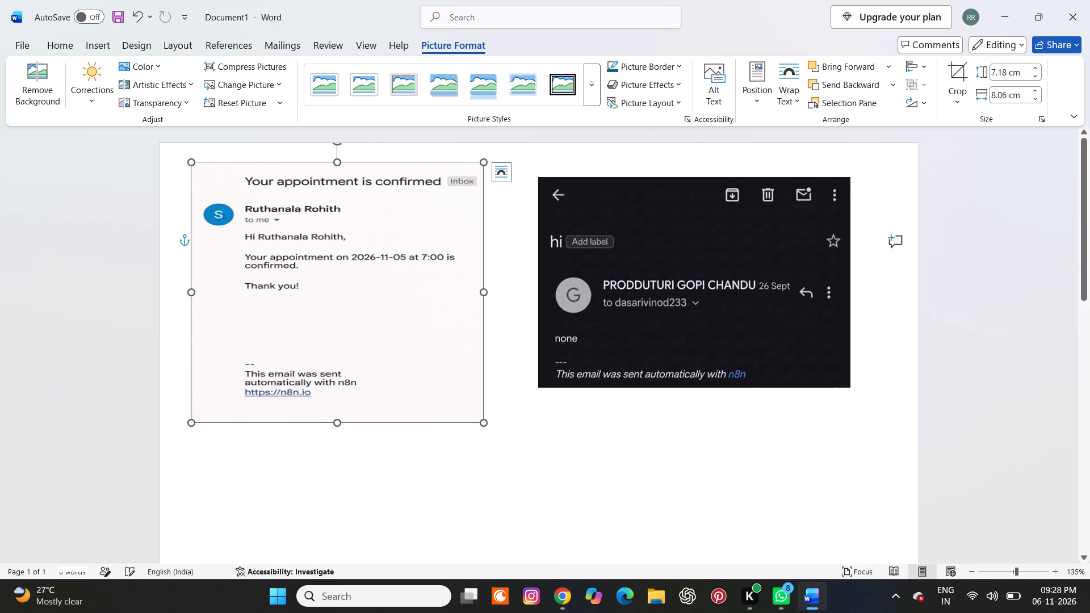
{"action": "left_click", "coordinate": [962, 66]}
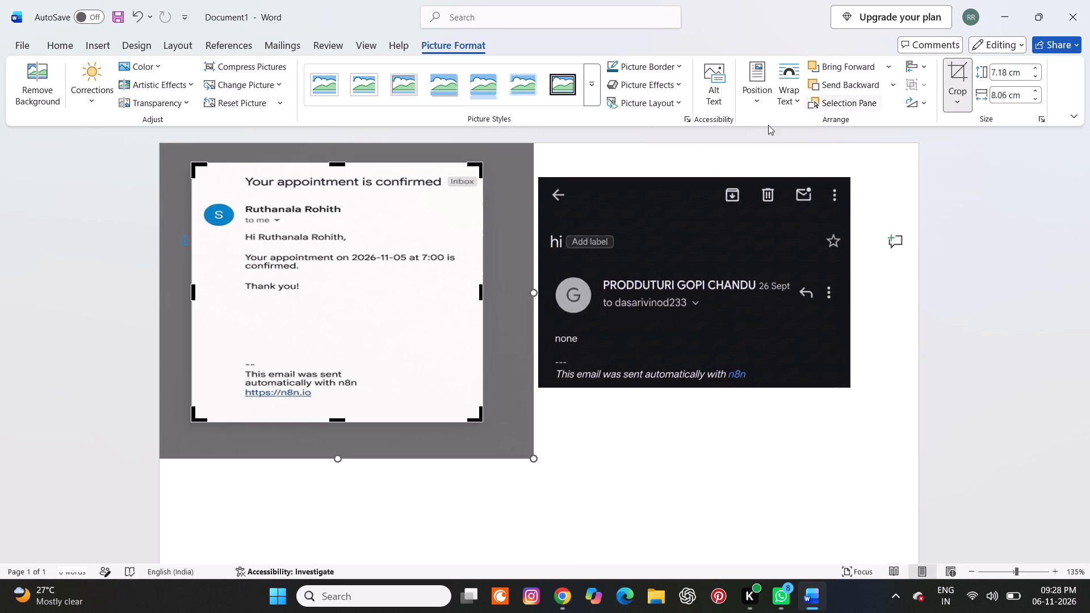
{"action": "left_click", "coordinate": [193, 295]}
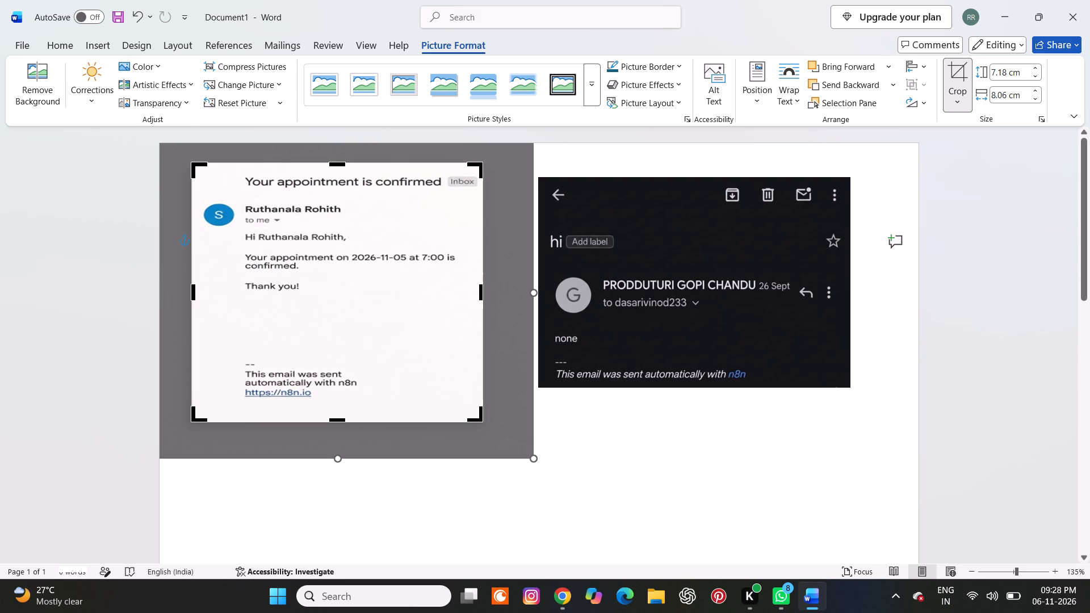
{"action": "left_click", "coordinate": [871, 124]}
{"action": "left_click", "coordinate": [949, 68]}
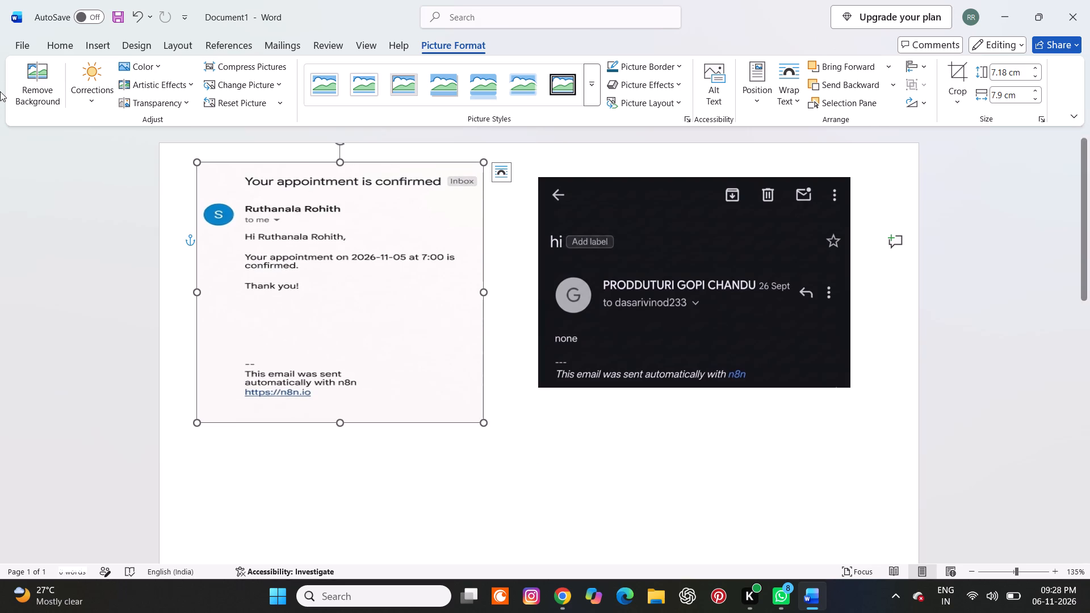
Insert picture 1, the AI Agent workflow screenshot, from the Downloads folder.
{"action": "left_click", "coordinate": [90, 47]}
{"action": "left_click", "coordinate": [159, 83]}
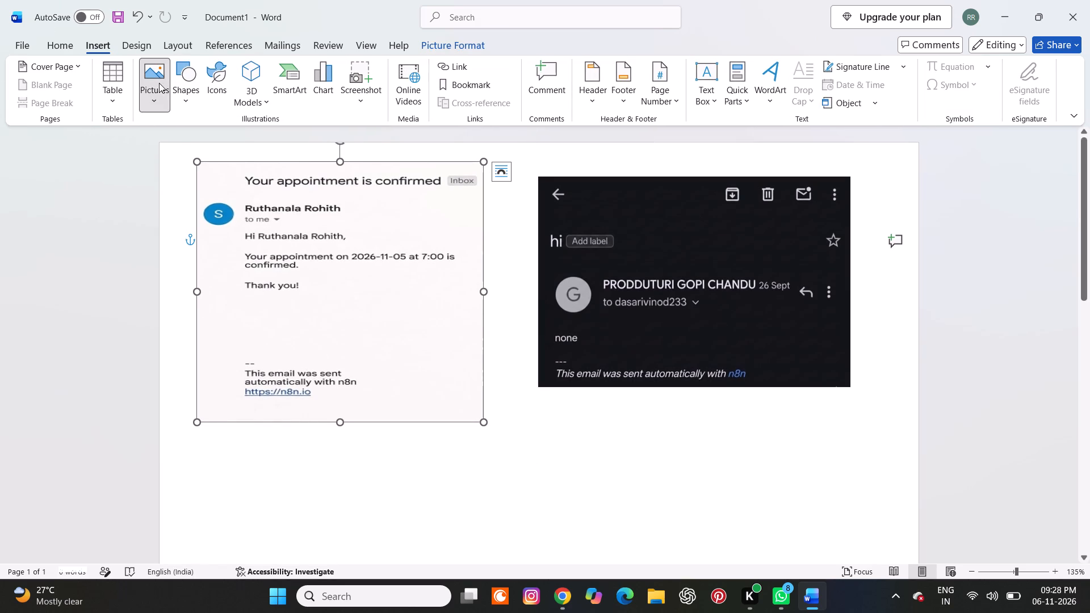
{"action": "left_click", "coordinate": [213, 146]}
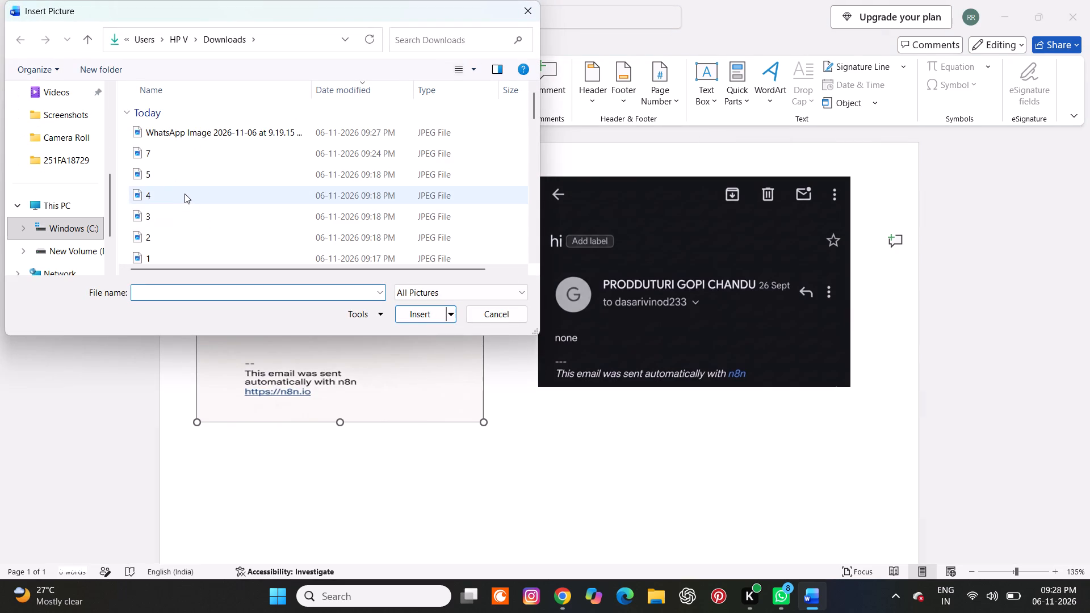
{"action": "left_click", "coordinate": [185, 194]}
{"action": "scroll", "coordinate": [162, 246], "scroll_direction": "down", "scroll_amount": 1}
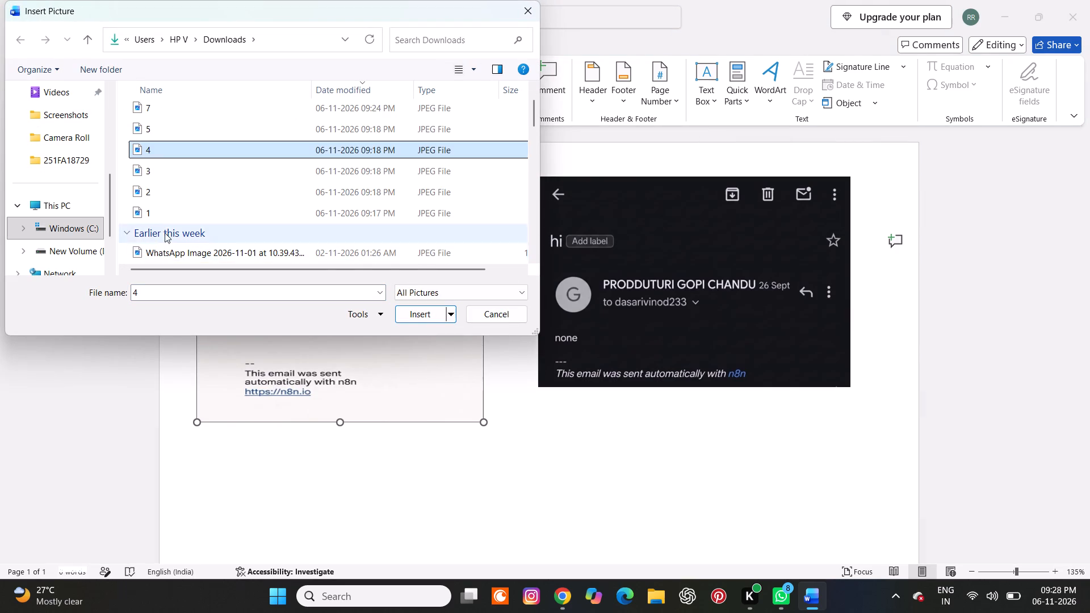
{"action": "left_click", "coordinate": [174, 212]}
{"action": "left_click", "coordinate": [403, 305]}
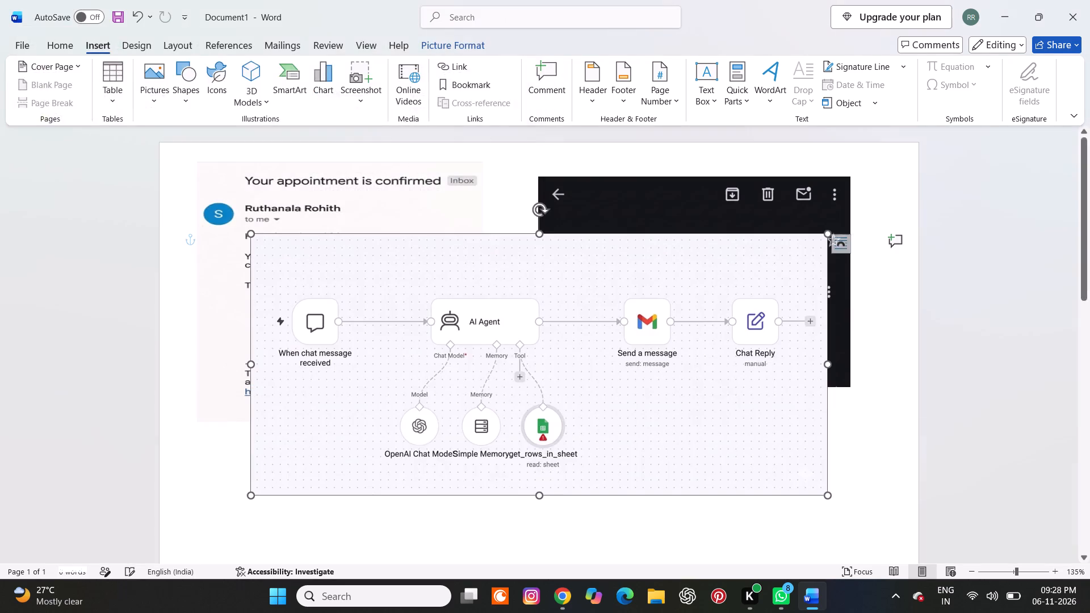
Wrap the AI Agent workflow picture behind text and move it below the two email pictures.
{"action": "scroll", "coordinate": [386, 352], "scroll_direction": "down", "scroll_amount": 3}
{"action": "scroll", "coordinate": [451, 301], "scroll_direction": "down", "scroll_amount": 2}
{"action": "left_click_drag", "start_coordinate": [577, 149], "coordinate": [561, 272]}
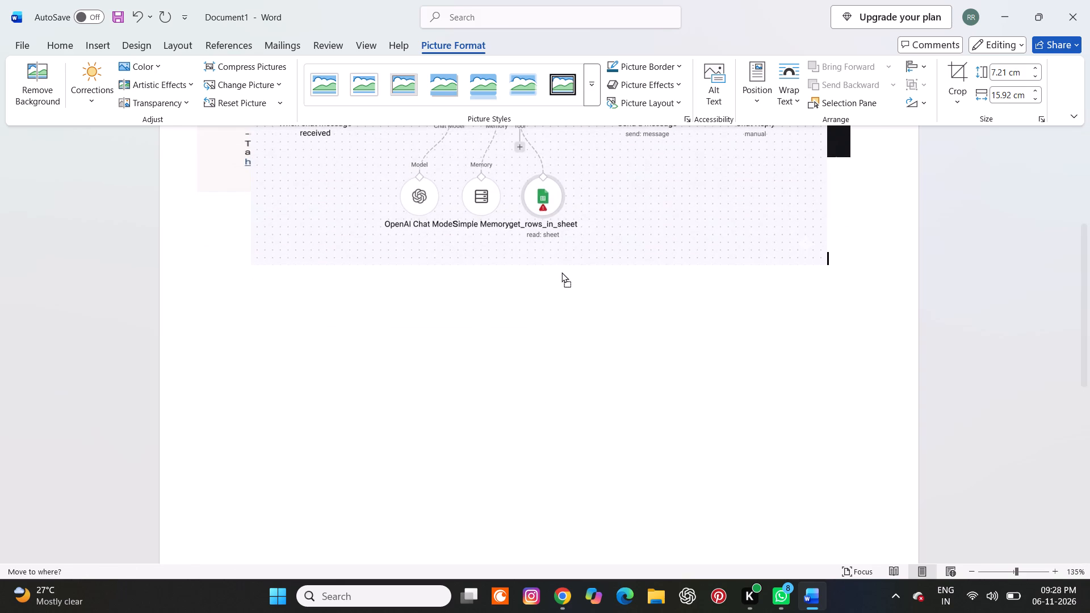
{"action": "left_click_drag", "start_coordinate": [561, 272], "coordinate": [561, 271]}
{"action": "scroll", "coordinate": [803, 213], "scroll_direction": "up", "scroll_amount": 4}
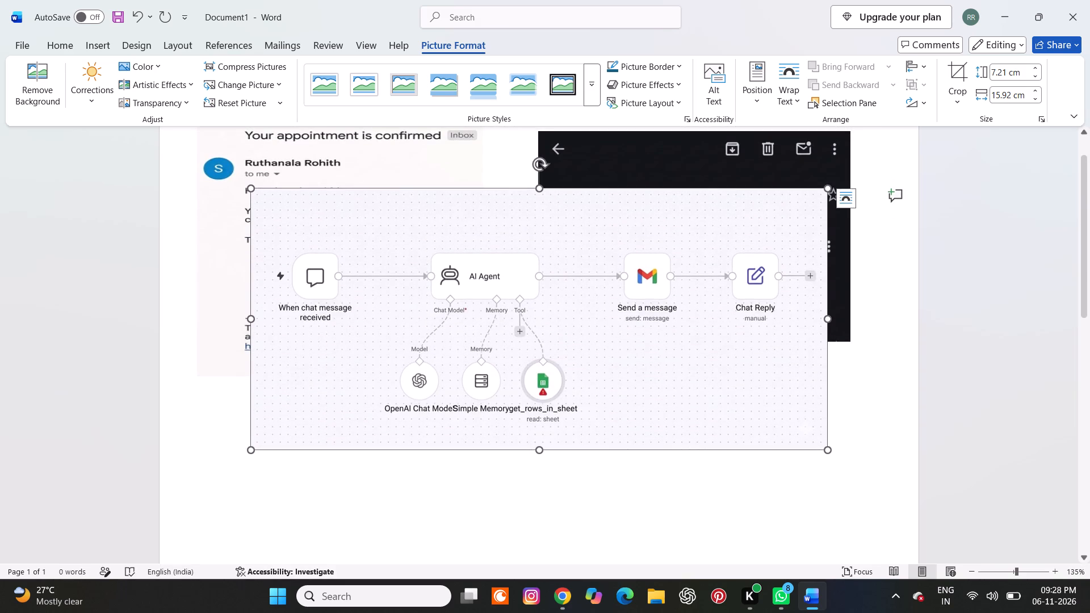
{"action": "left_click", "coordinate": [847, 190]}
{"action": "left_click", "coordinate": [912, 327]}
{"action": "scroll", "coordinate": [504, 293], "scroll_direction": "down", "scroll_amount": 3}
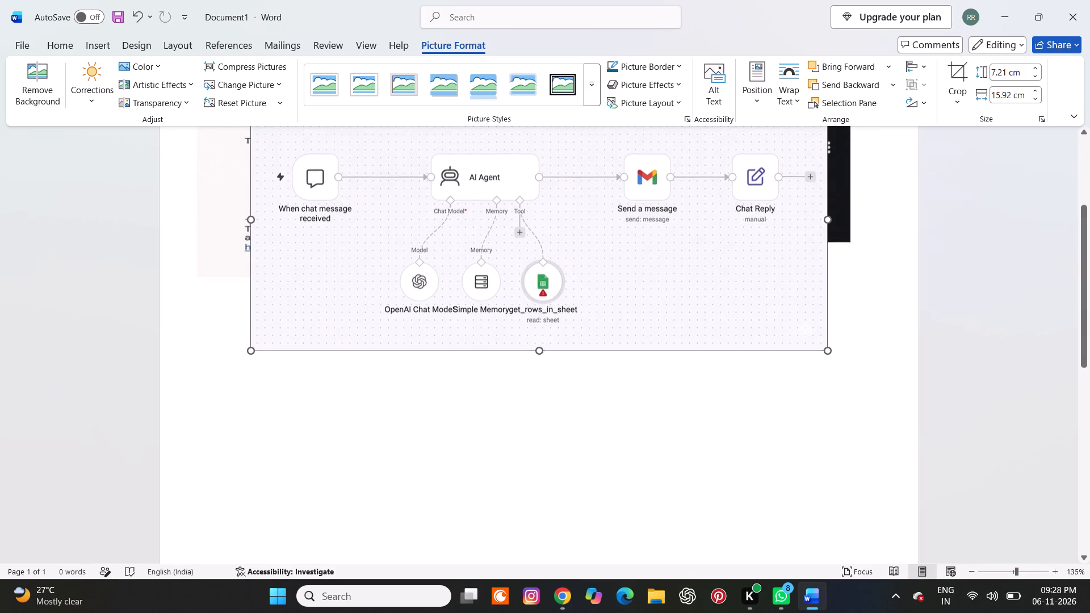
{"action": "left_click_drag", "start_coordinate": [564, 219], "coordinate": [559, 426]}
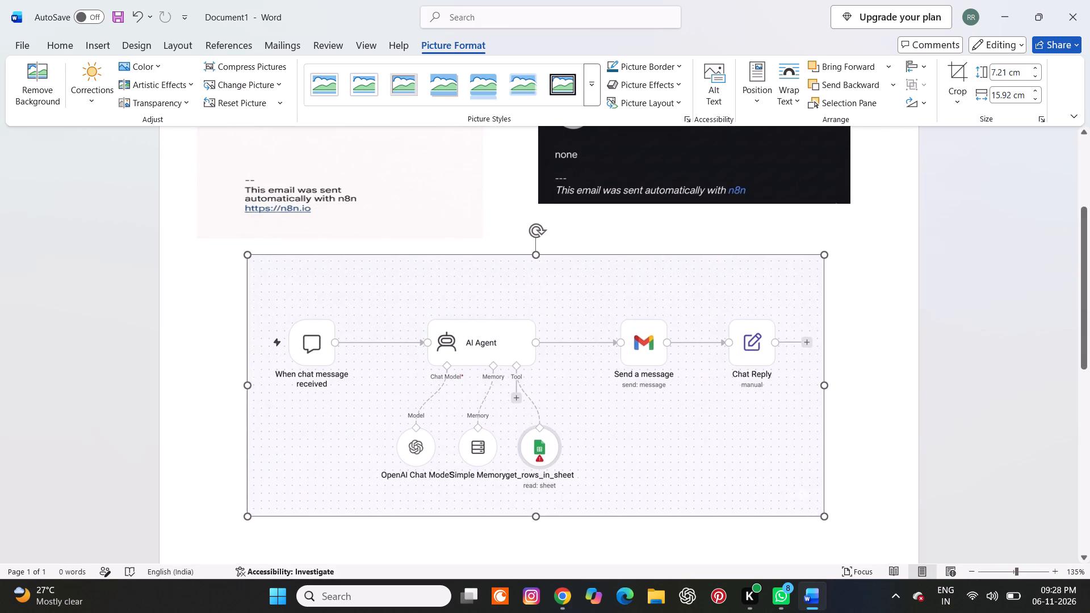
{"action": "left_click_drag", "start_coordinate": [559, 426], "coordinate": [557, 427]}
Insert picture 2 from the Downloads folder.
{"action": "scroll", "coordinate": [531, 407], "scroll_direction": "up", "scroll_amount": 5}
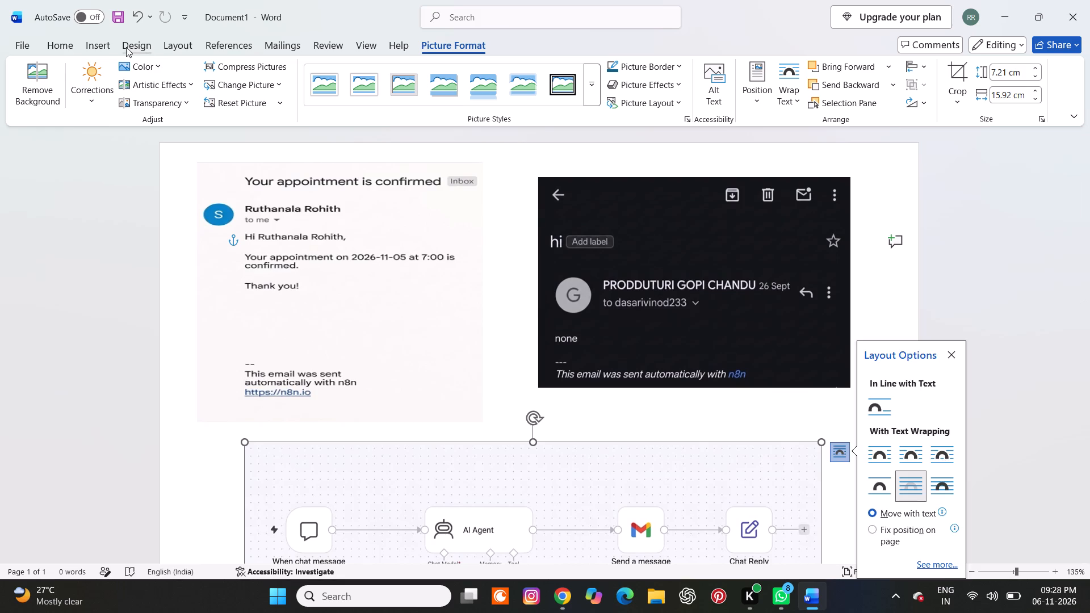
{"action": "left_click", "coordinate": [98, 51]}
{"action": "left_click", "coordinate": [145, 75]}
{"action": "left_click", "coordinate": [187, 149]}
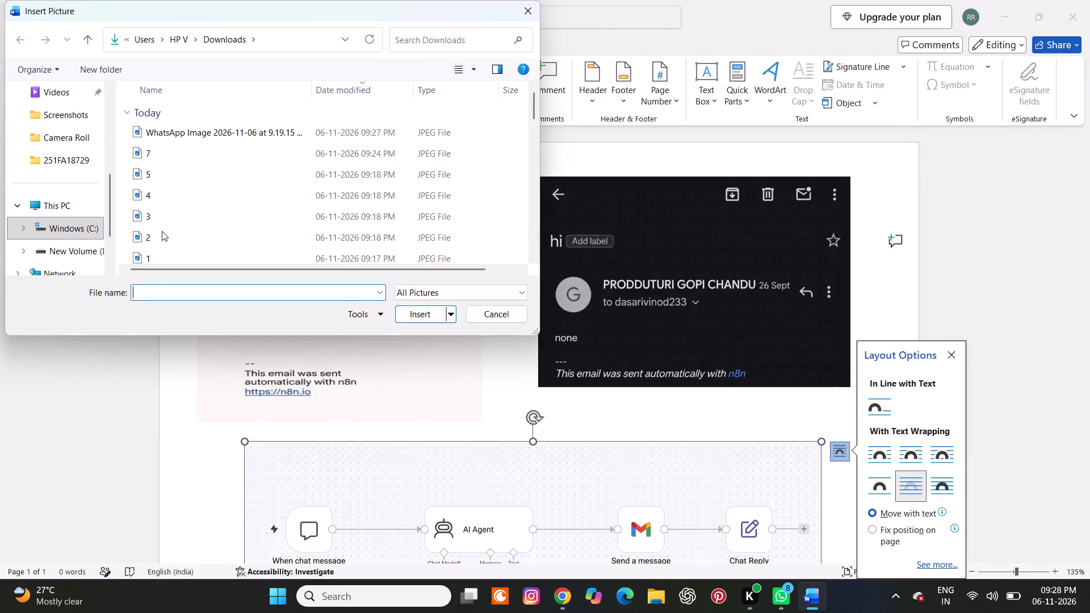
{"action": "left_click", "coordinate": [162, 231]}
{"action": "left_click", "coordinate": [413, 310]}
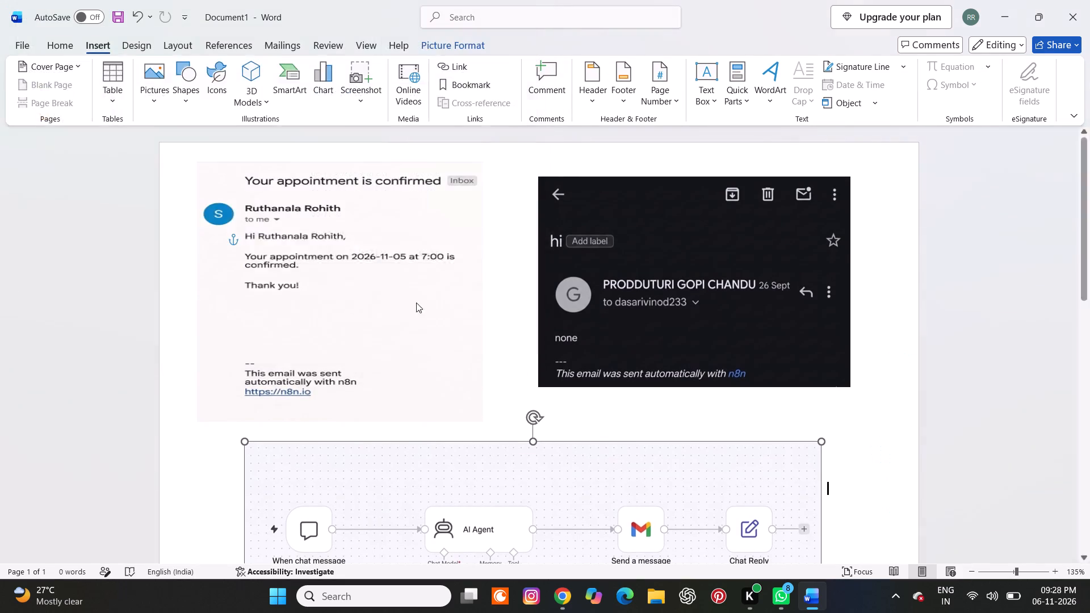
Set the form submission workflow picture's text wrapping to behind text.
{"action": "scroll", "coordinate": [407, 287], "scroll_direction": "down", "scroll_amount": 5}
{"action": "left_click_drag", "start_coordinate": [450, 188], "coordinate": [444, 311]}
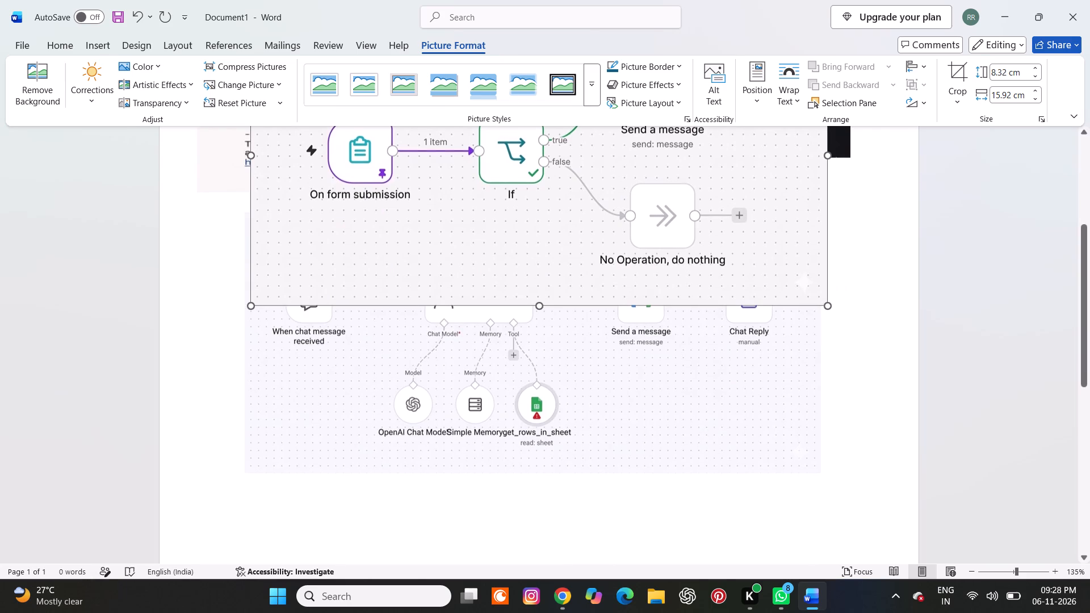
{"action": "scroll", "coordinate": [452, 255], "scroll_direction": "up", "scroll_amount": 5}
{"action": "left_click", "coordinate": [844, 259]}
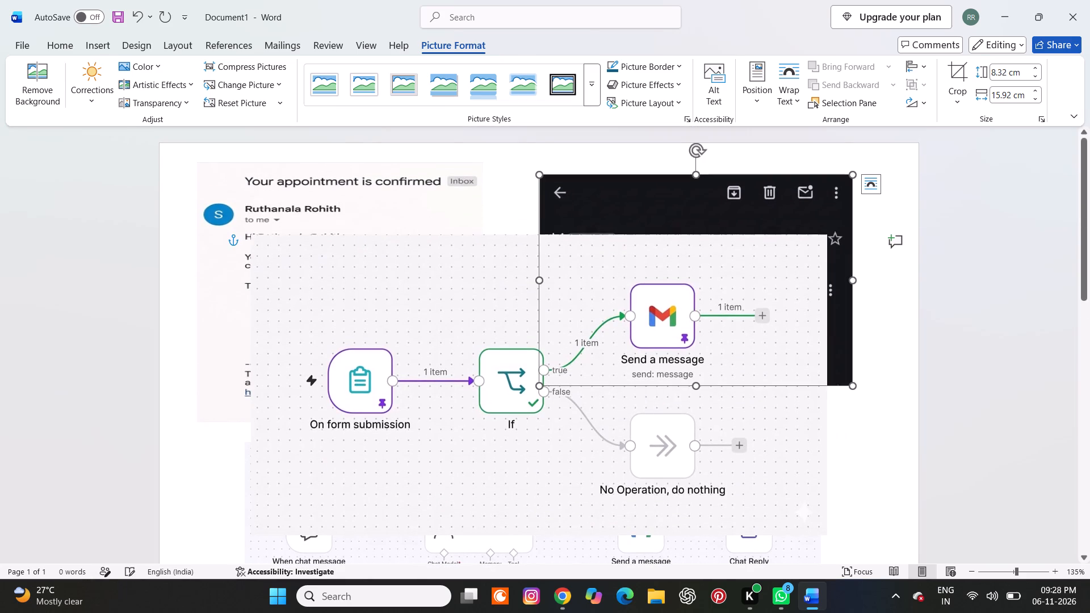
{"action": "left_click", "coordinate": [746, 318]}
{"action": "left_click", "coordinate": [843, 247]}
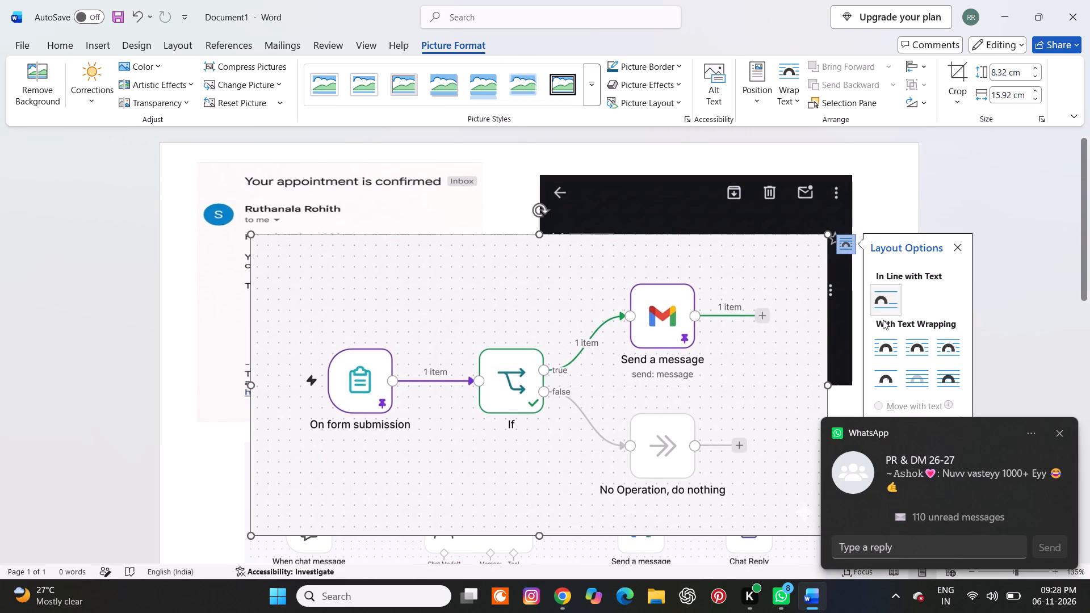
{"action": "left_click", "coordinate": [909, 361]}
{"action": "left_click", "coordinate": [912, 374]}
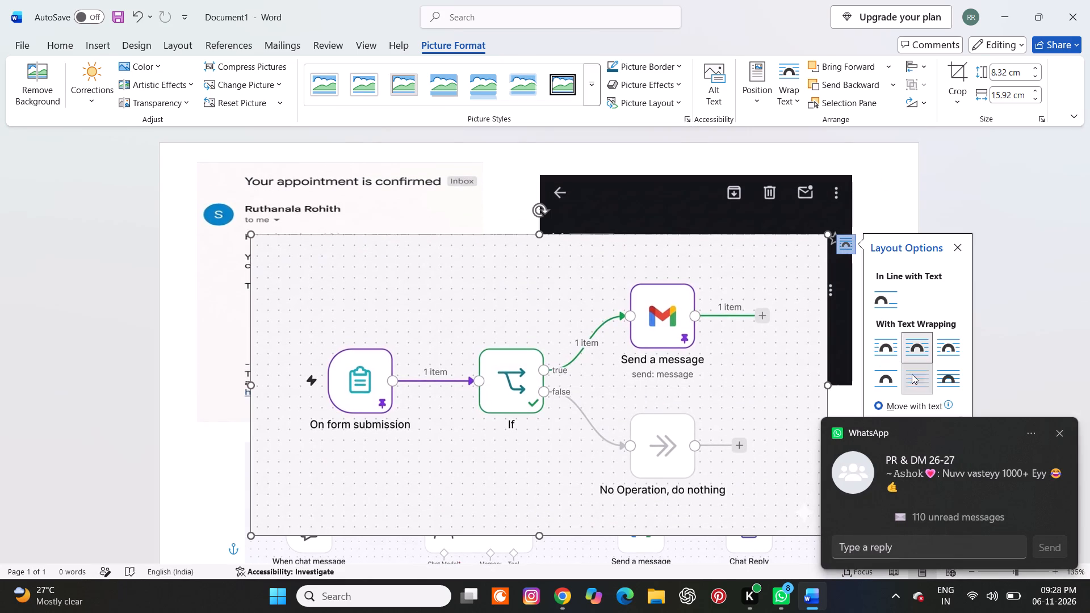
Move the form submission workflow picture below the AI Agent workflow picture, near the bottom of the page.
{"action": "scroll", "coordinate": [497, 358], "scroll_direction": "down", "scroll_amount": 5}
{"action": "left_click_drag", "start_coordinate": [522, 145], "coordinate": [527, 357]}
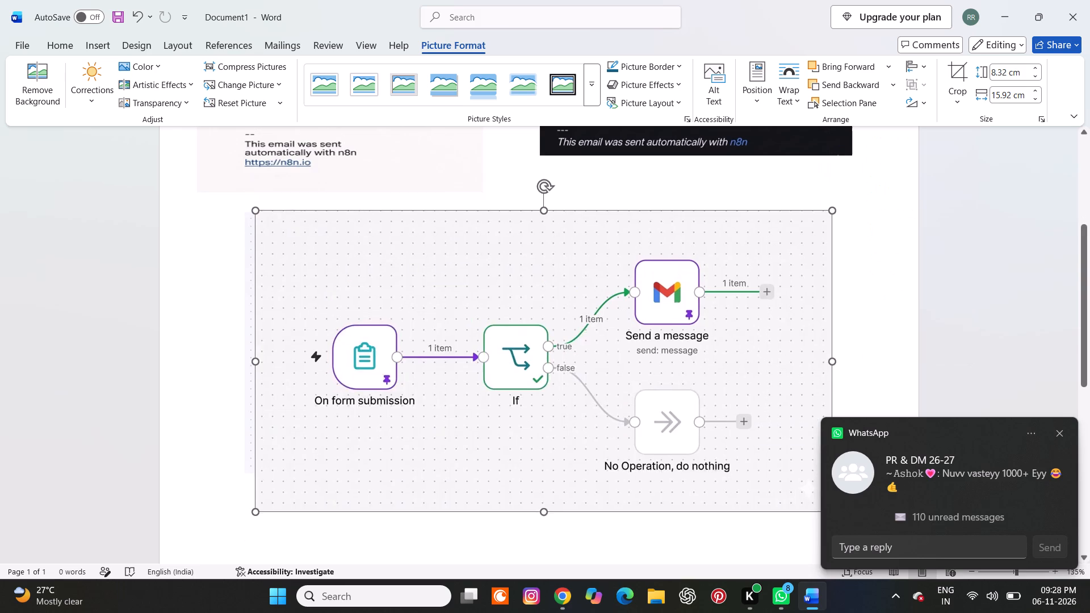
{"action": "left_click_drag", "start_coordinate": [527, 357], "coordinate": [527, 358]}
{"action": "scroll", "coordinate": [529, 330], "scroll_direction": "up", "scroll_amount": 4}
{"action": "scroll", "coordinate": [529, 330], "scroll_direction": "down", "scroll_amount": 10}
{"action": "left_click_drag", "start_coordinate": [559, 152], "coordinate": [497, 339]}
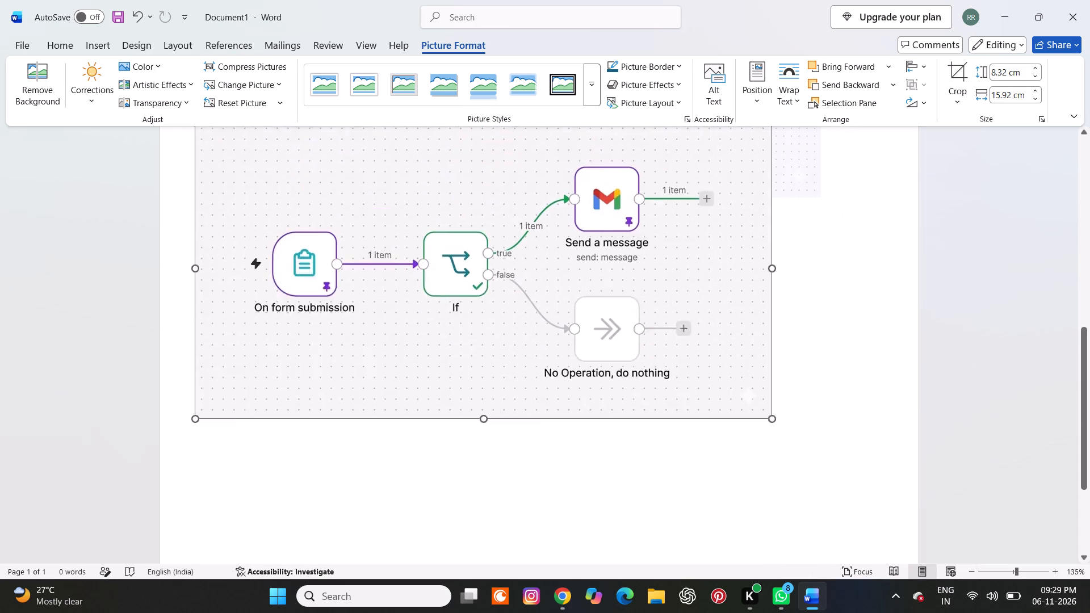
{"action": "left_click_drag", "start_coordinate": [497, 339], "coordinate": [522, 478]}
{"action": "scroll", "coordinate": [522, 435], "scroll_direction": "up", "scroll_amount": 2}
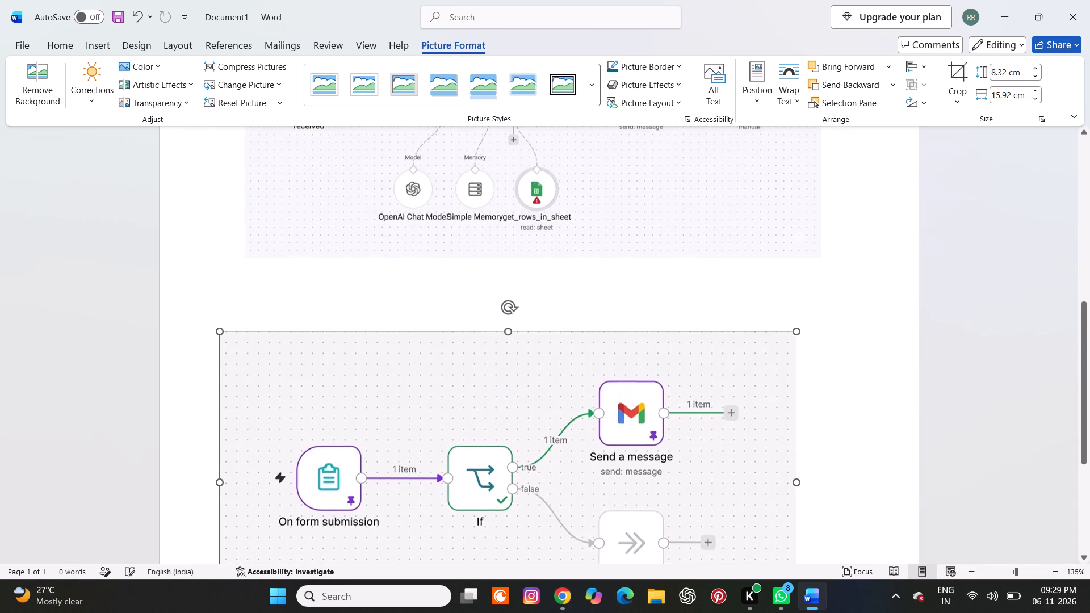
{"action": "scroll", "coordinate": [522, 432], "scroll_direction": "down", "scroll_amount": 5}
{"action": "scroll", "coordinate": [513, 385], "scroll_direction": "down", "scroll_amount": 4}
{"action": "left_click_drag", "start_coordinate": [505, 247], "coordinate": [466, 362]}
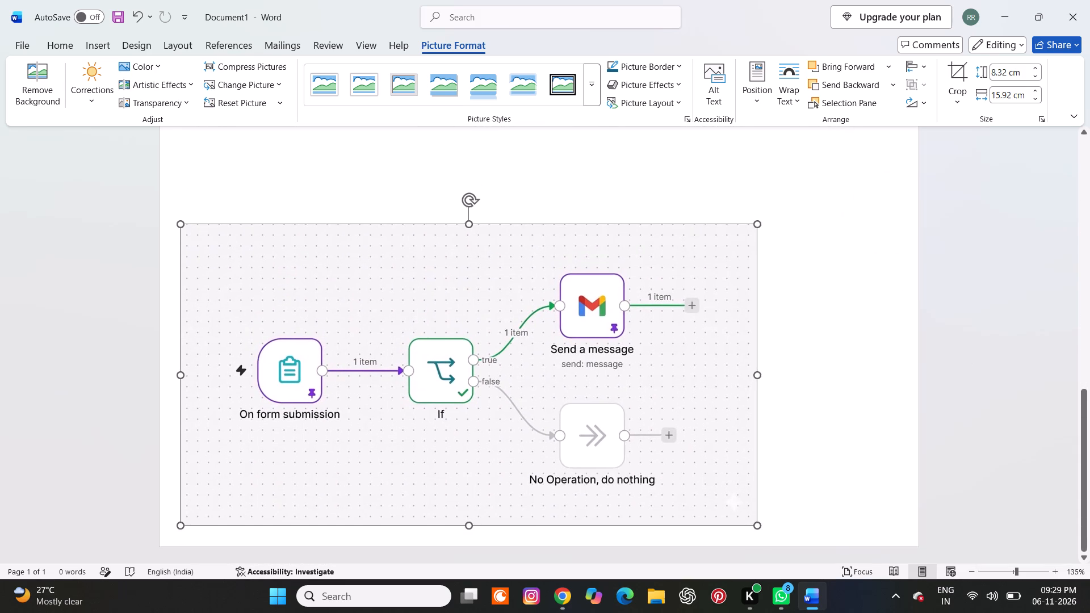
{"action": "left_click_drag", "start_coordinate": [466, 362], "coordinate": [462, 340]}
Shrink the form submission workflow picture to about 10.3 cm wide and nudge it slightly inward from the page edge.
{"action": "left_click_drag", "start_coordinate": [752, 205], "coordinate": [587, 293]}
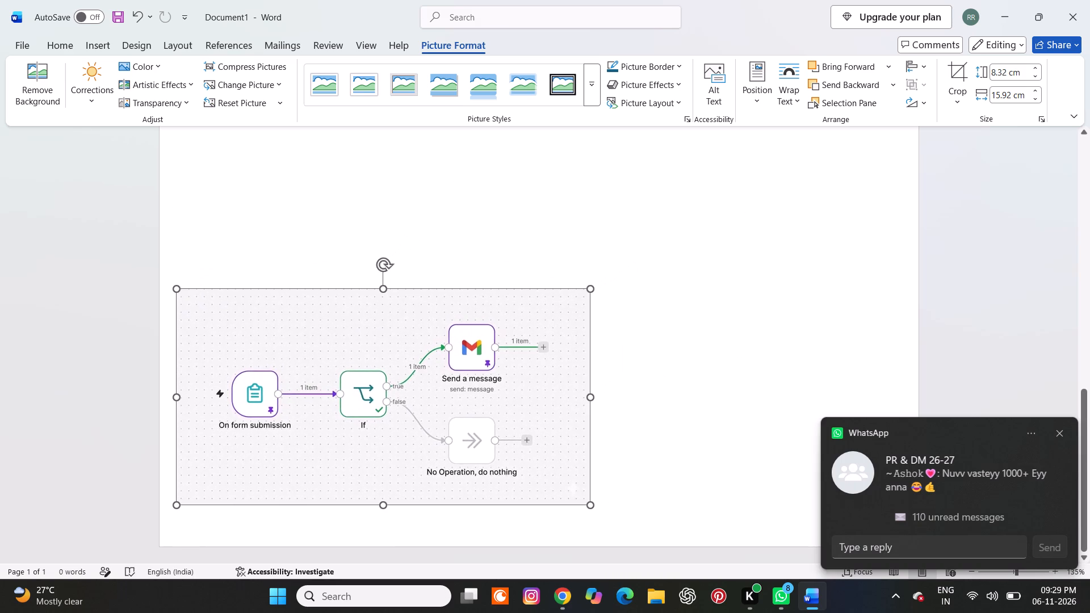
{"action": "left_click_drag", "start_coordinate": [587, 293], "coordinate": [544, 325]}
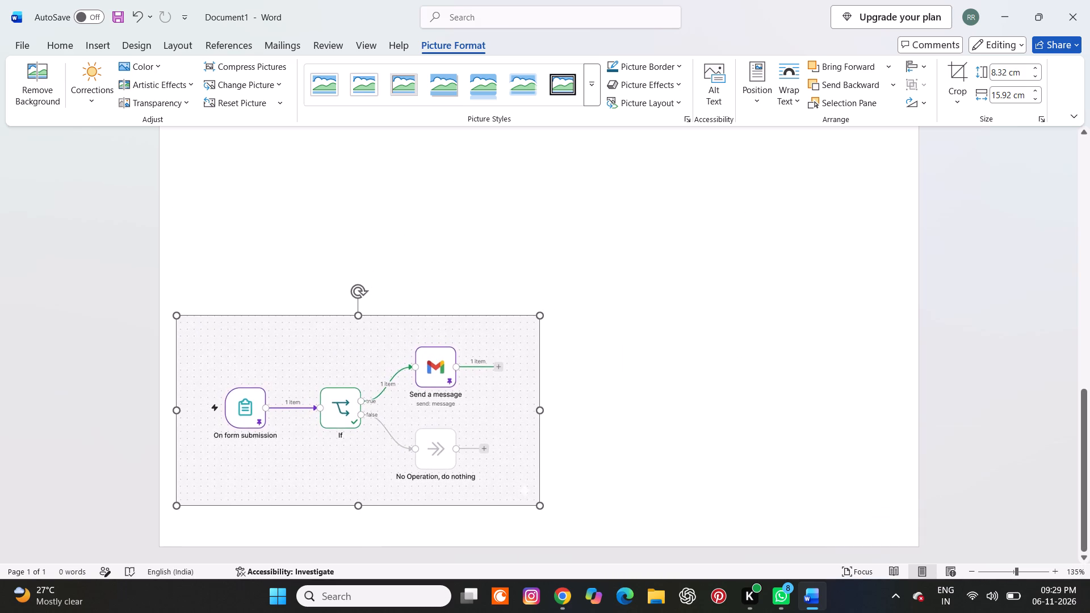
{"action": "left_click_drag", "start_coordinate": [544, 325], "coordinate": [549, 322]}
{"action": "left_click_drag", "start_coordinate": [339, 396], "coordinate": [352, 388]}
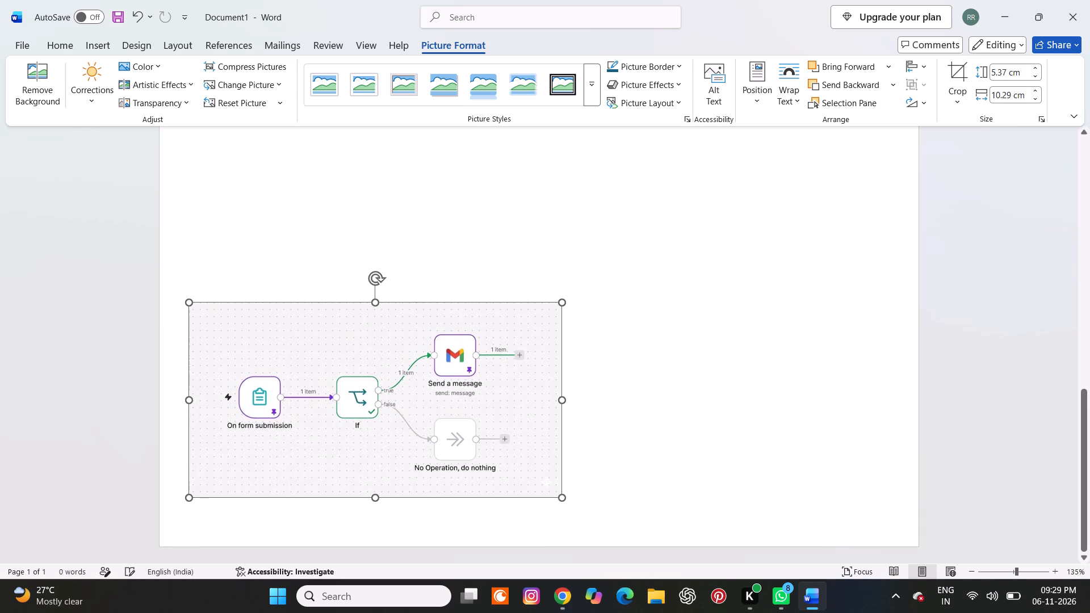
Shift the AI Agent workflow picture lower and toward the page's left side, and shrink it to about 13.9 cm wide.
{"action": "scroll", "coordinate": [385, 326], "scroll_direction": "up", "scroll_amount": 8}
{"action": "left_click_drag", "start_coordinate": [478, 297], "coordinate": [431, 322]}
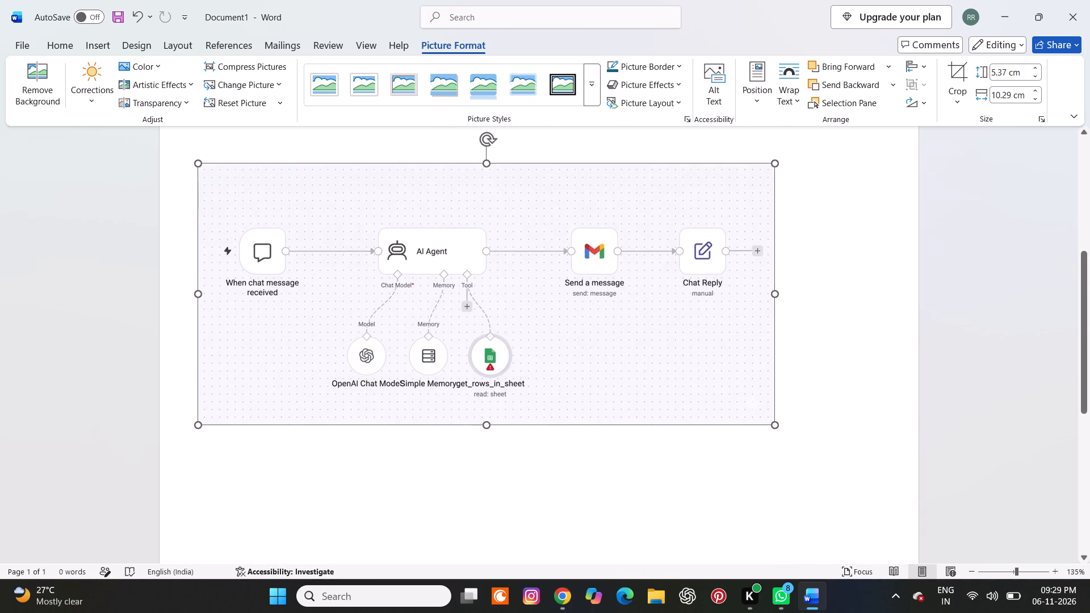
{"action": "left_click_drag", "start_coordinate": [431, 322], "coordinate": [449, 355]}
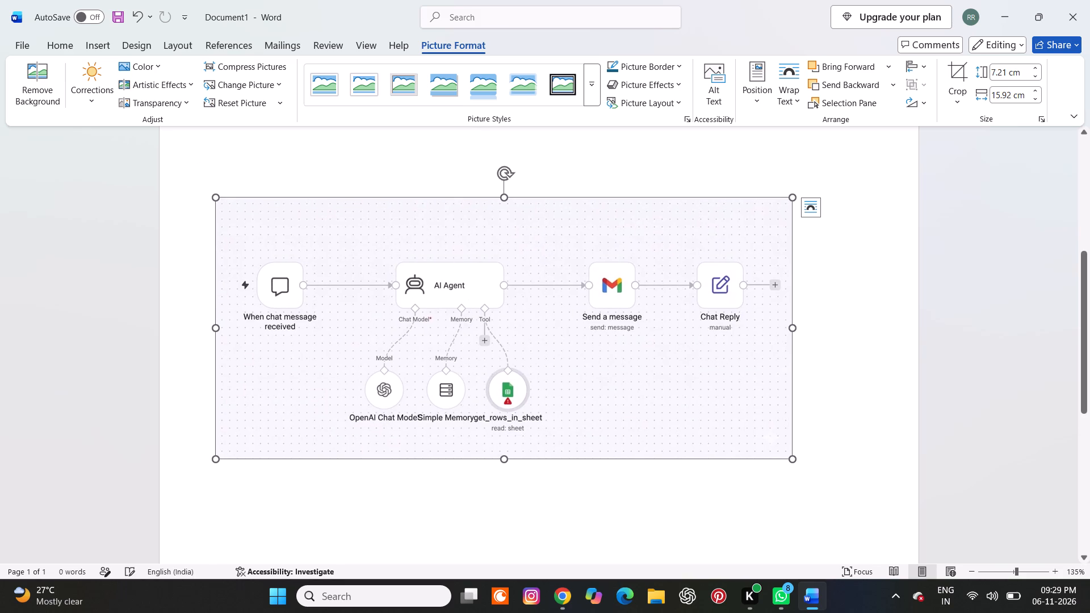
{"action": "left_click_drag", "start_coordinate": [794, 461], "coordinate": [728, 429]}
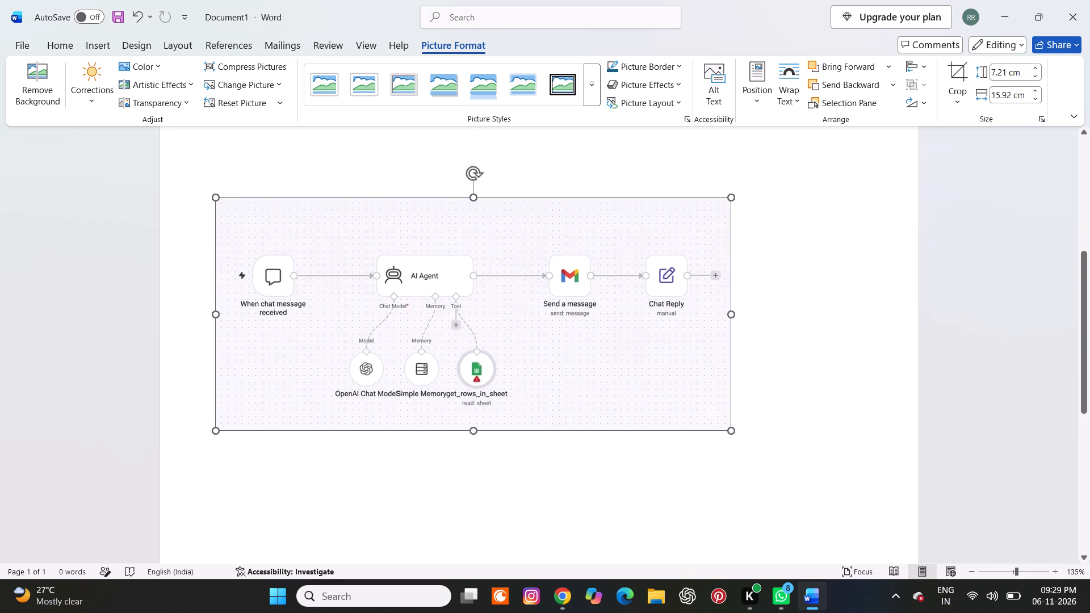
{"action": "left_click_drag", "start_coordinate": [728, 429], "coordinate": [715, 425]}
{"action": "scroll", "coordinate": [485, 305], "scroll_direction": "up", "scroll_amount": 7}
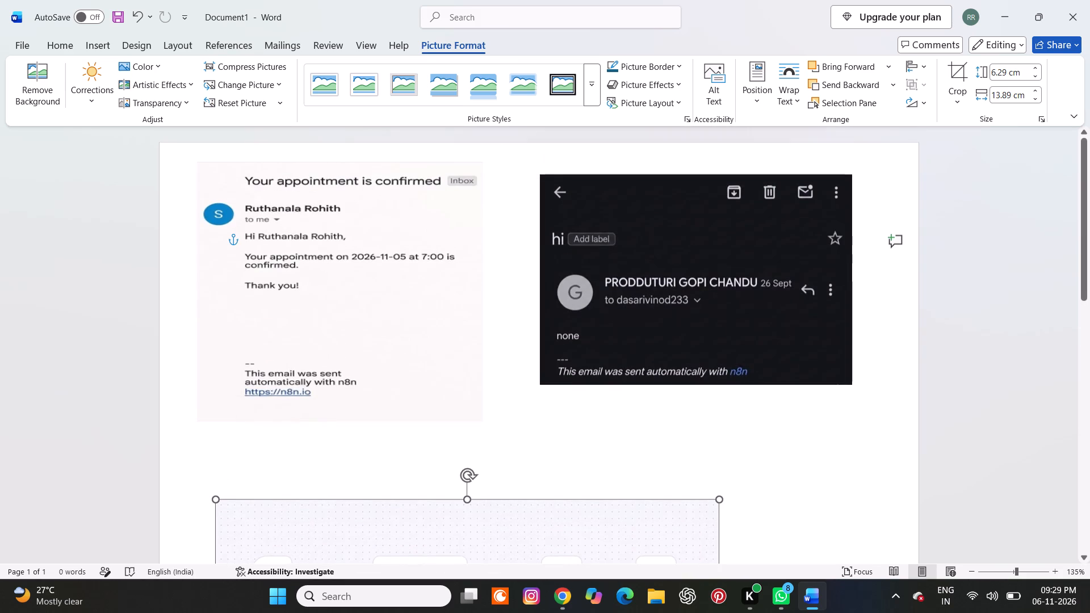
{"action": "scroll", "coordinate": [438, 572], "scroll_direction": "down", "scroll_amount": 9}
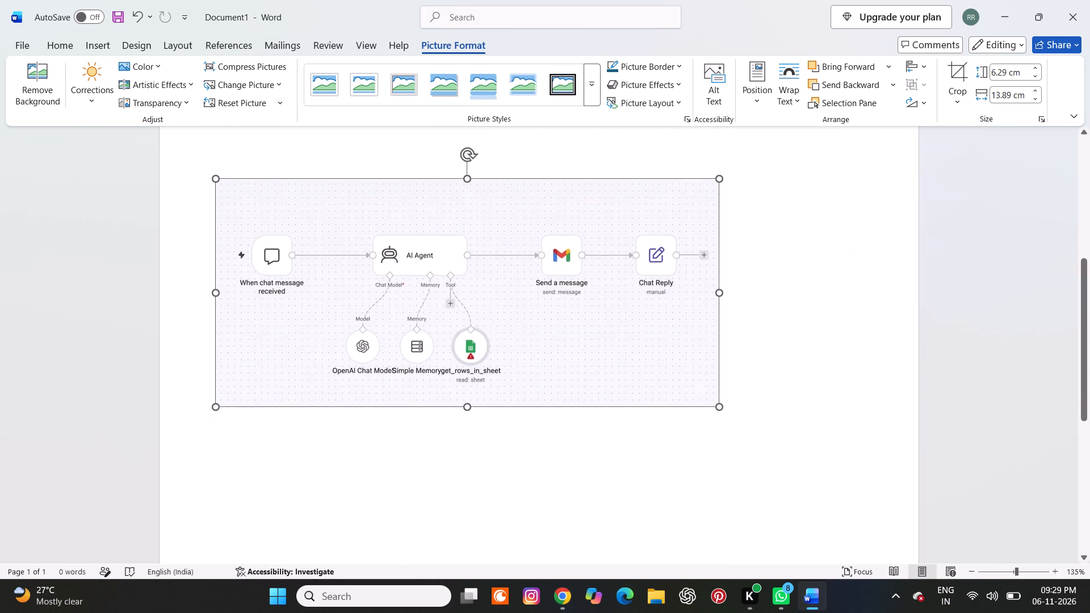
{"action": "left_click_drag", "start_coordinate": [484, 352], "coordinate": [471, 350]}
Move the form submission workflow picture up closer to the AI Agent picture and enlarge it slightly.
{"action": "scroll", "coordinate": [452, 488], "scroll_direction": "down", "scroll_amount": 6}
{"action": "left_click_drag", "start_coordinate": [428, 498], "coordinate": [428, 497]}
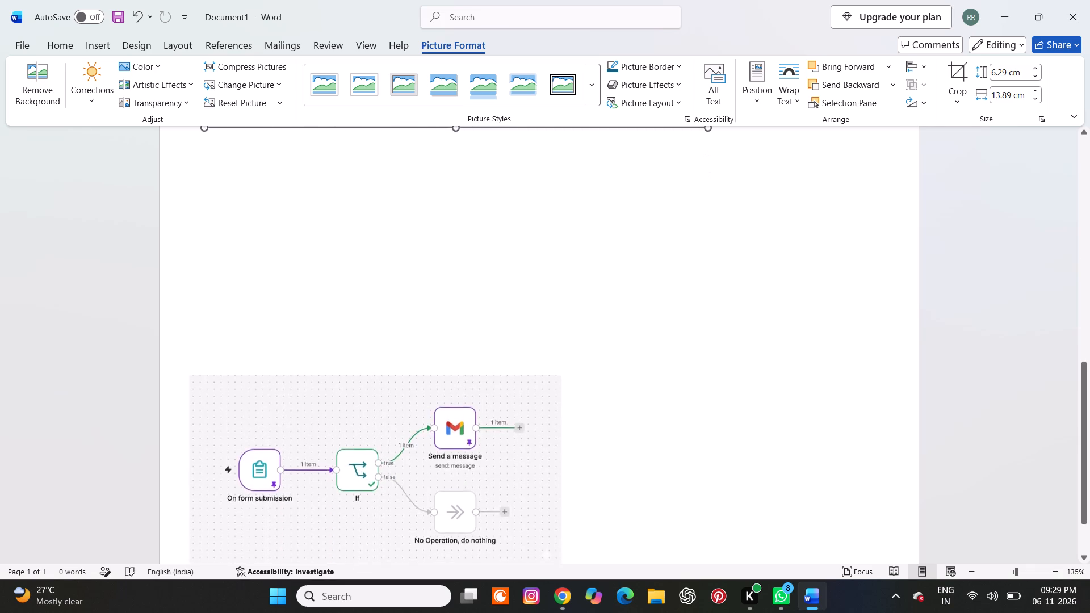
{"action": "left_click_drag", "start_coordinate": [428, 497], "coordinate": [439, 341]}
{"action": "scroll", "coordinate": [439, 341], "scroll_direction": "up", "scroll_amount": 6}
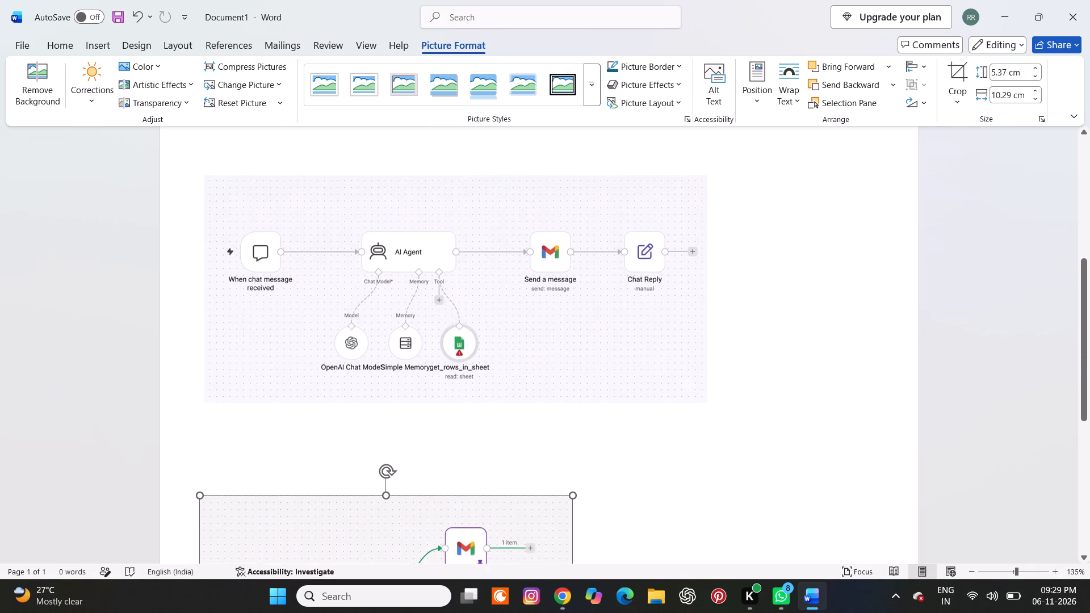
{"action": "scroll", "coordinate": [441, 371], "scroll_direction": "down", "scroll_amount": 4}
{"action": "left_click_drag", "start_coordinate": [569, 507], "coordinate": [598, 515]}
Enlarge the AI Agent workflow picture to about 14.7 cm wide.
{"action": "left_click", "coordinate": [702, 198]}
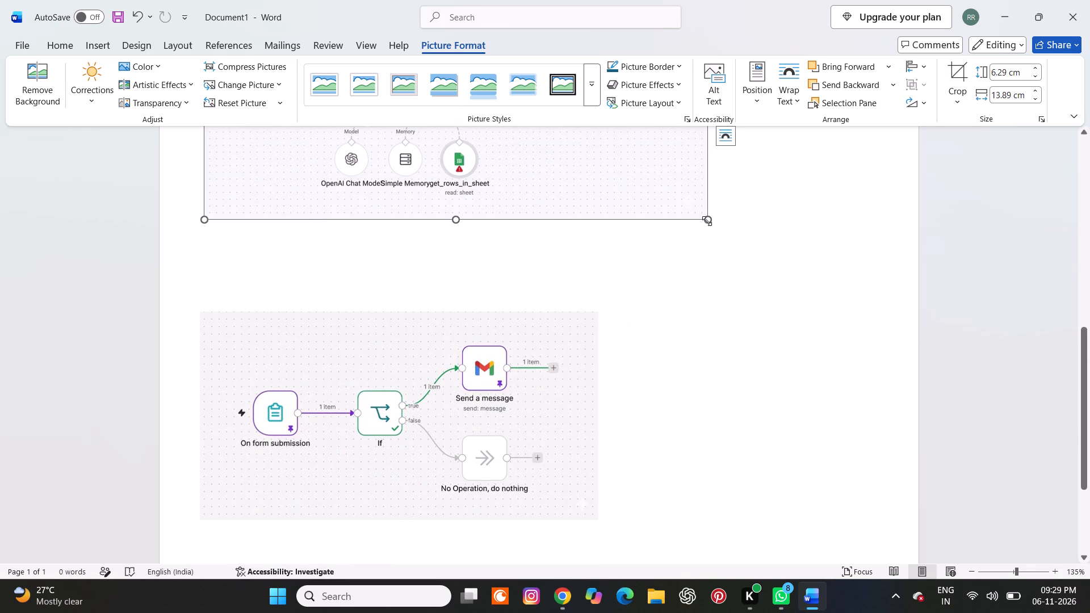
{"action": "left_click_drag", "start_coordinate": [707, 219], "coordinate": [731, 232]}
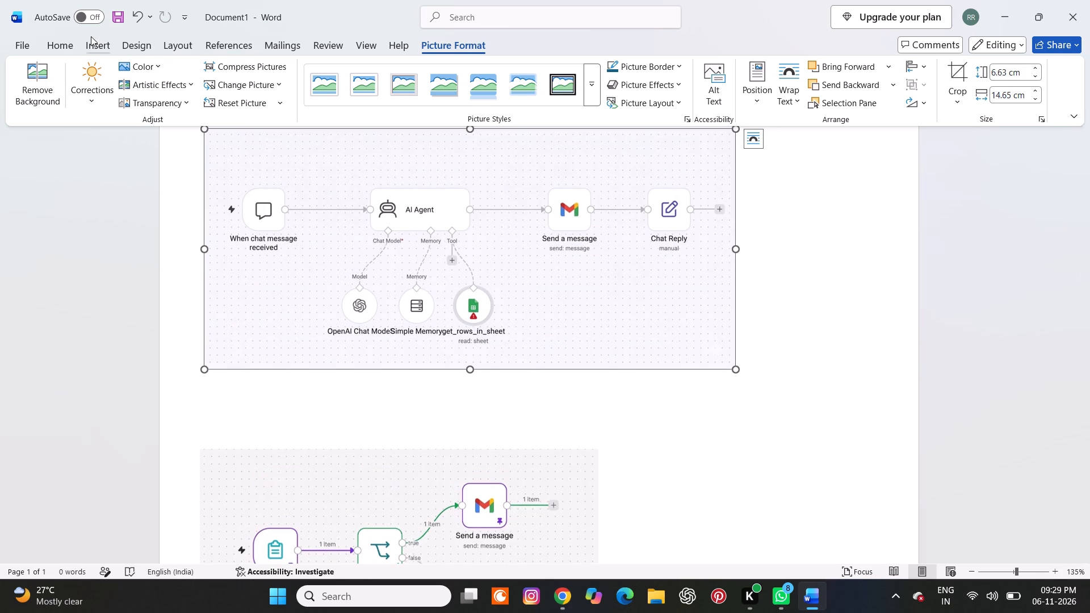
Start inserting another picture from this device.
{"action": "left_click", "coordinate": [91, 36]}
{"action": "left_click", "coordinate": [145, 77]}
{"action": "left_click", "coordinate": [181, 137]}
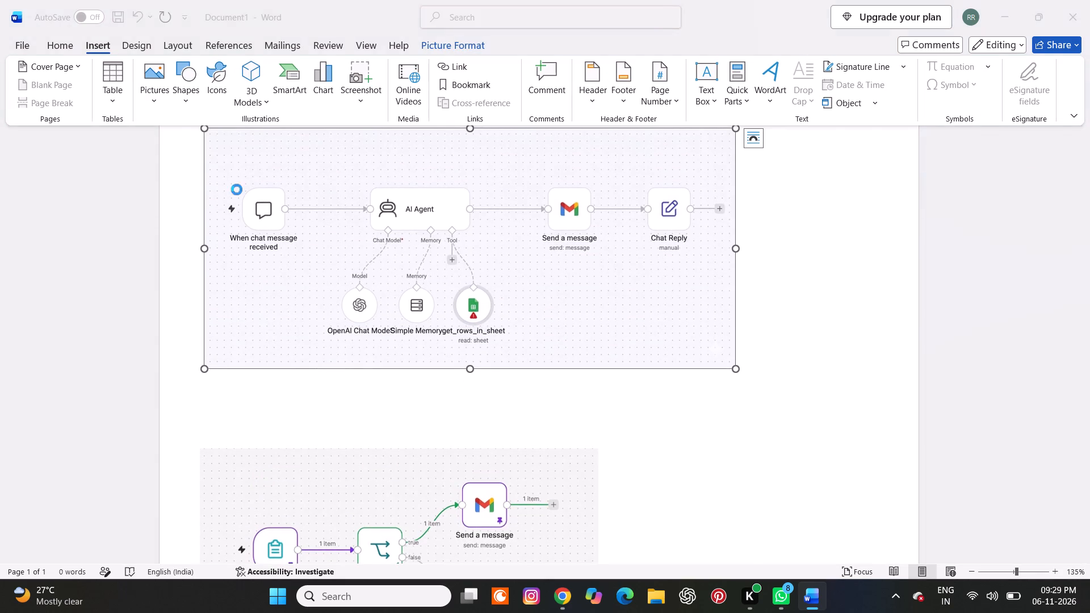
Insert picture 3, the Form Submitted screenshot, from the Downloads folder.
{"action": "left_click", "coordinate": [186, 212]}
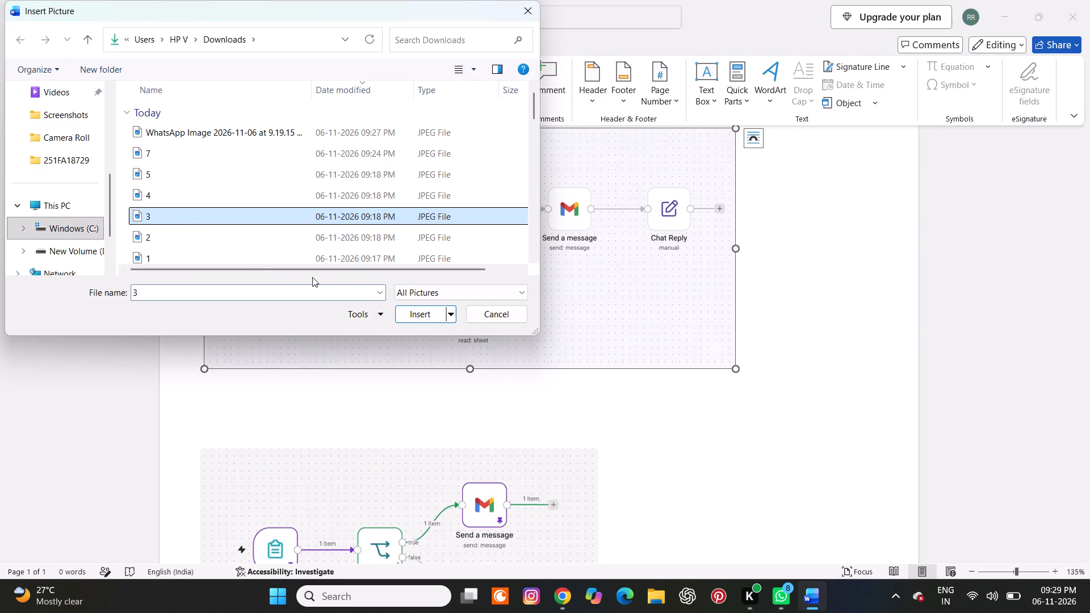
{"action": "left_click", "coordinate": [400, 303]}
{"action": "left_click", "coordinate": [404, 306]}
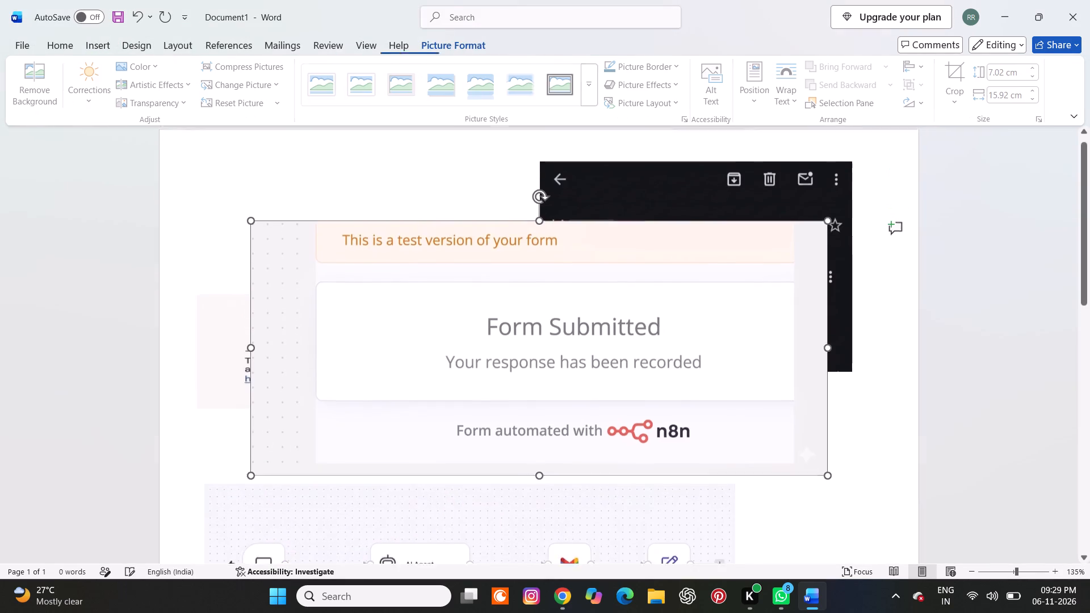
Wrap the Form Submitted picture behind text and move it down over the AI Agent workflow picture.
{"action": "scroll", "coordinate": [449, 305], "scroll_direction": "down", "scroll_amount": 6}
{"action": "scroll", "coordinate": [512, 173], "scroll_direction": "down", "scroll_amount": 1}
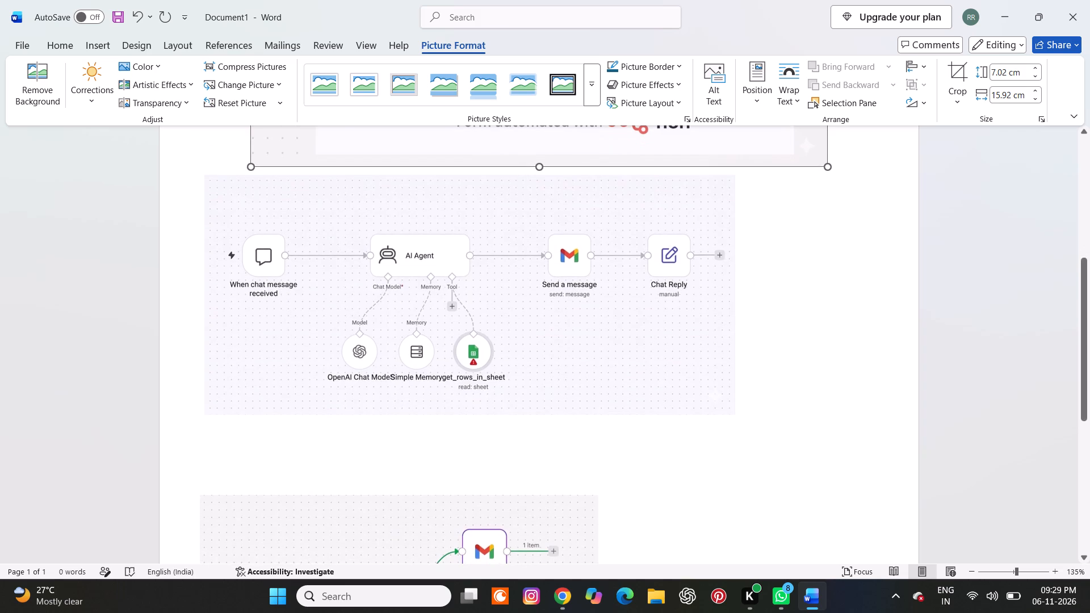
{"action": "left_click", "coordinate": [552, 132]}
{"action": "left_click", "coordinate": [852, 141]}
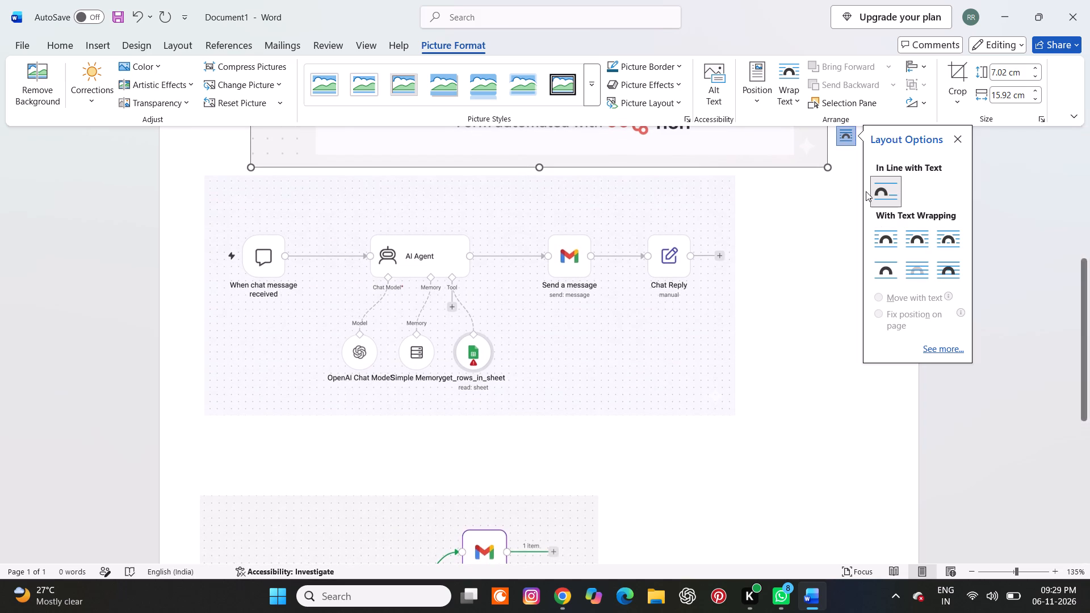
{"action": "left_click", "coordinate": [918, 268]}
{"action": "left_click_drag", "start_coordinate": [730, 137], "coordinate": [773, 402]}
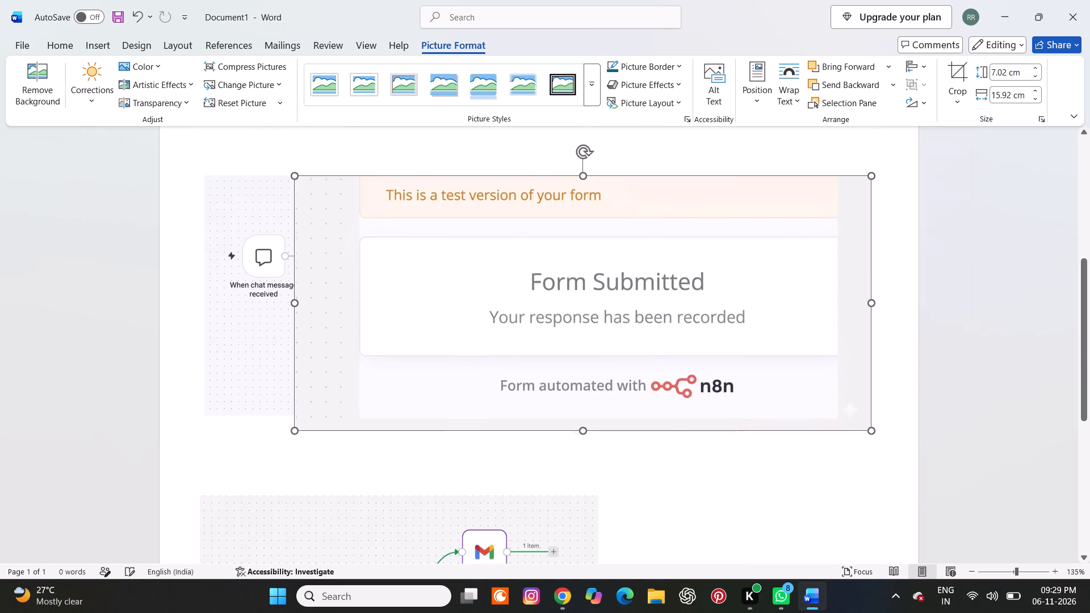
{"action": "left_click_drag", "start_coordinate": [773, 402], "coordinate": [770, 417]}
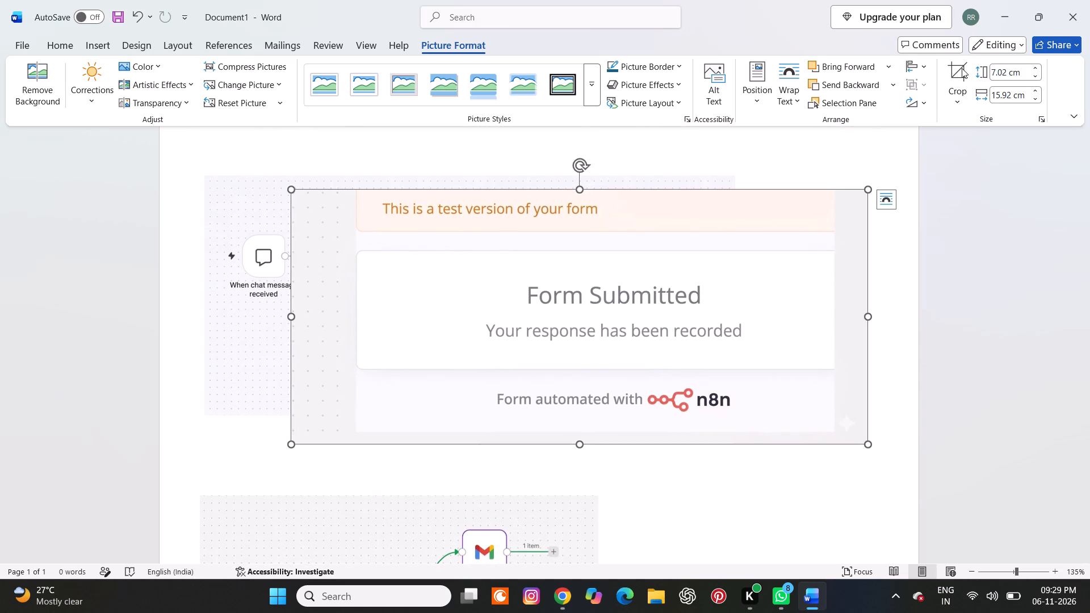
Crop the left and right edges of the Form Submitted picture, to about 13.8 cm wide.
{"action": "left_click", "coordinate": [962, 68]}
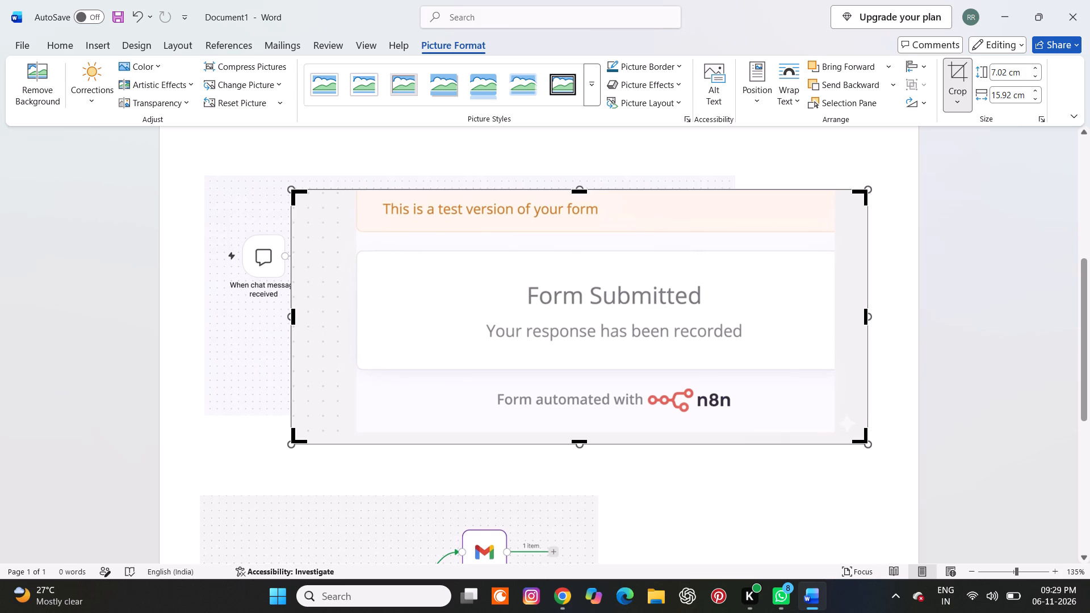
{"action": "left_click_drag", "start_coordinate": [295, 317], "coordinate": [346, 317]}
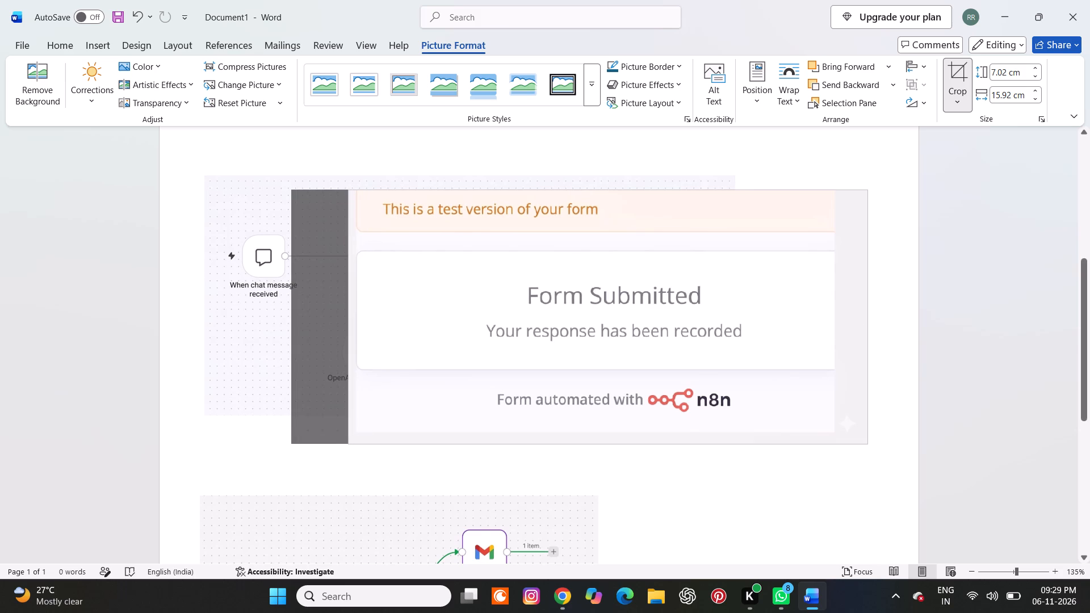
{"action": "left_click_drag", "start_coordinate": [346, 317], "coordinate": [334, 320]}
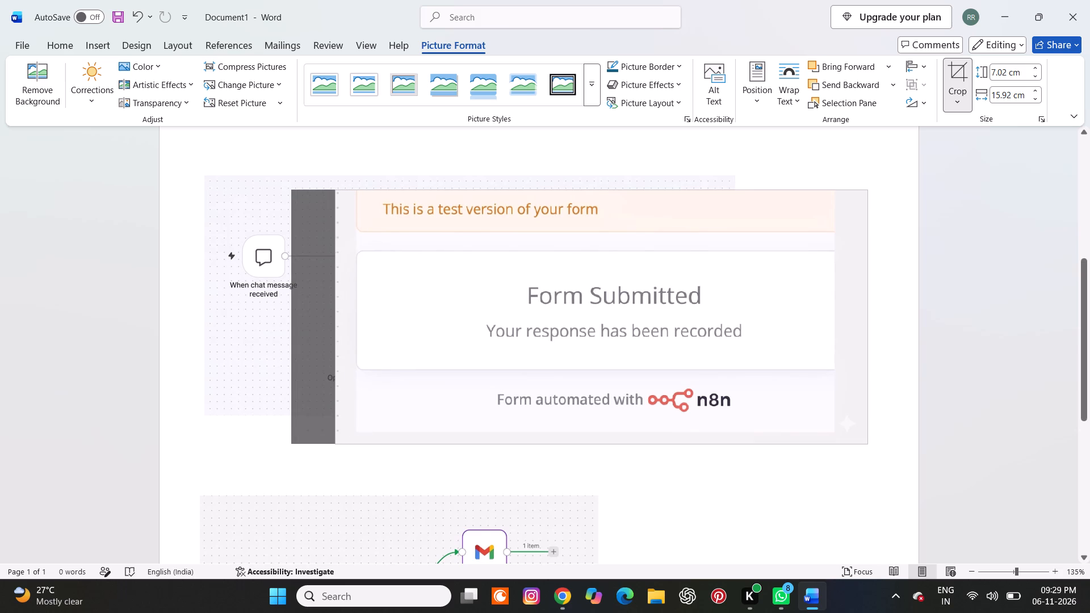
{"action": "left_click_drag", "start_coordinate": [334, 320], "coordinate": [346, 317]}
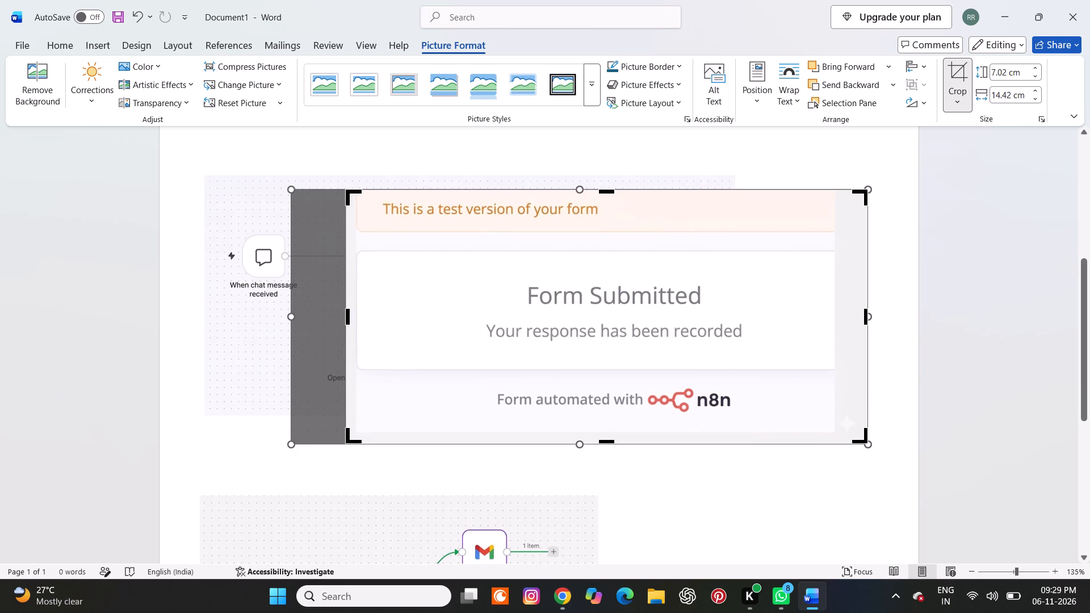
{"action": "left_click_drag", "start_coordinate": [866, 316], "coordinate": [847, 320]}
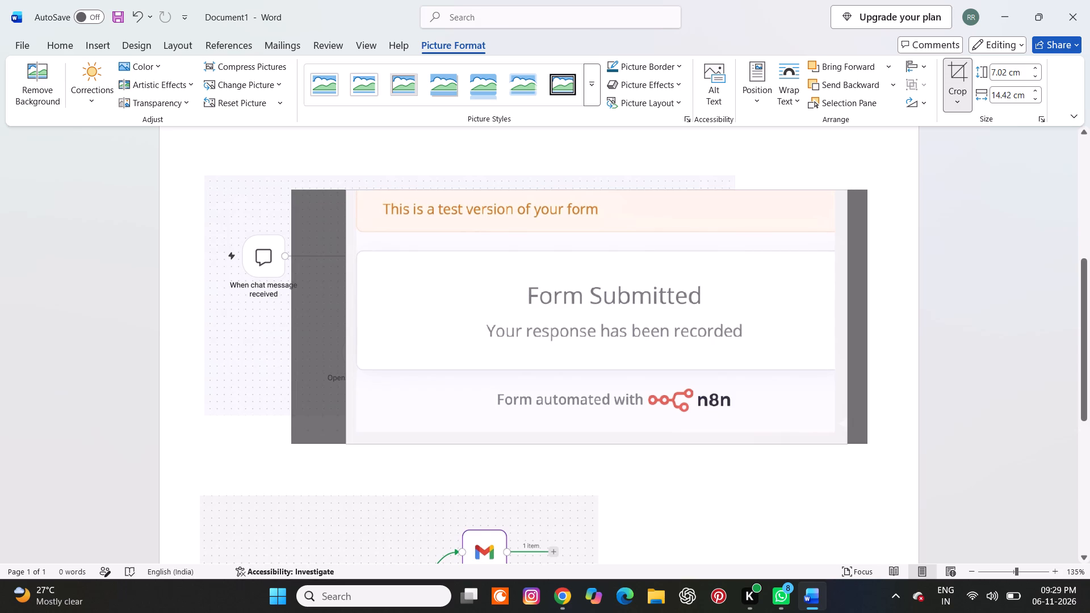
{"action": "left_click_drag", "start_coordinate": [847, 320], "coordinate": [844, 322]}
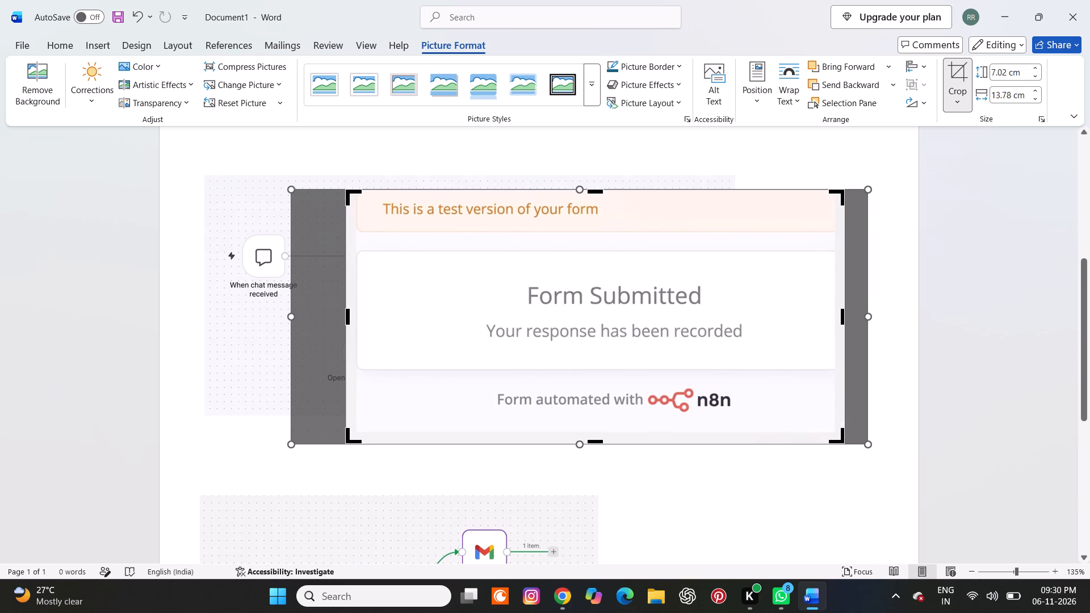
{"action": "left_click", "coordinate": [959, 64]}
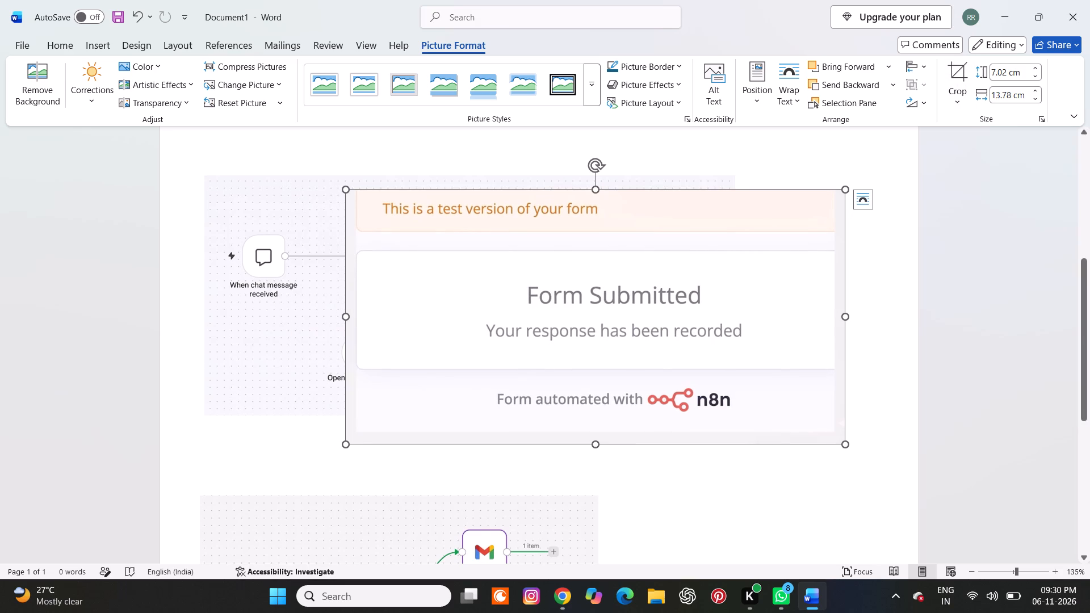
Rotate the Form Submitted picture 90° clockwise and shrink it to about 4 cm by 7.9 cm.
{"action": "left_click_drag", "start_coordinate": [594, 166], "coordinate": [652, 317]}
{"action": "scroll", "coordinate": [718, 543], "scroll_direction": "down", "scroll_amount": 2}
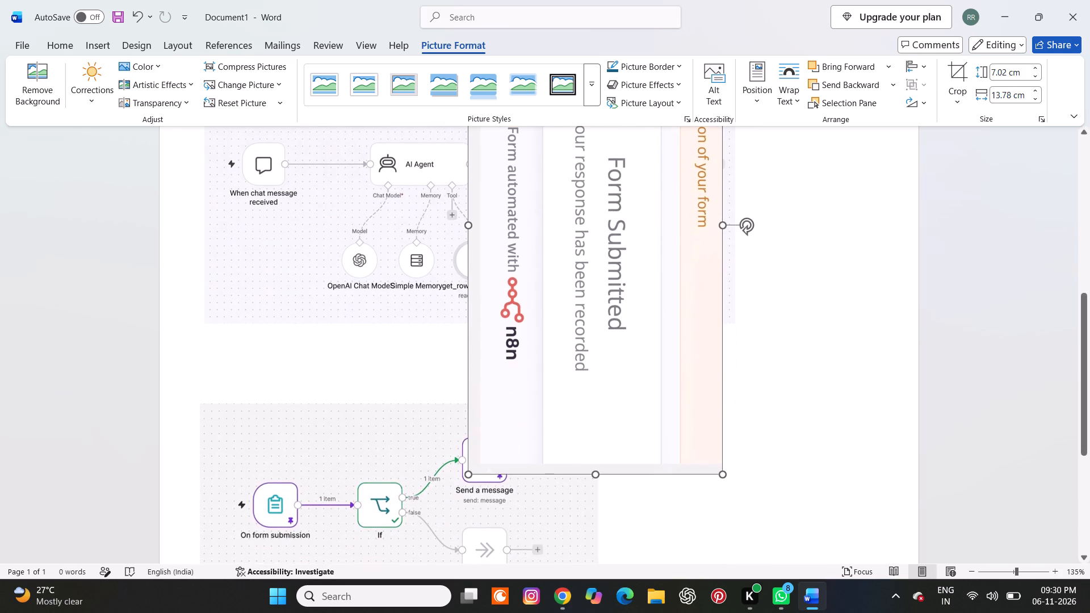
{"action": "left_click_drag", "start_coordinate": [721, 477], "coordinate": [587, 296]}
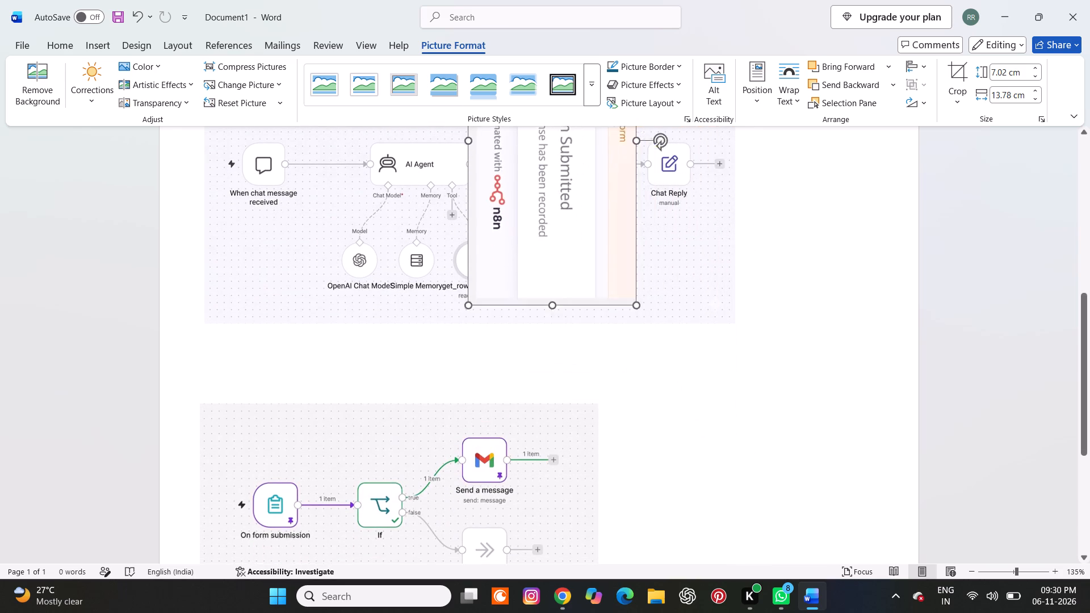
{"action": "left_click_drag", "start_coordinate": [587, 296], "coordinate": [565, 262]}
Move the rotated Form Submitted picture to the right of the On form submission workflow picture.
{"action": "left_click_drag", "start_coordinate": [536, 188], "coordinate": [687, 376]}
{"action": "scroll", "coordinate": [690, 368], "scroll_direction": "down", "scroll_amount": 1}
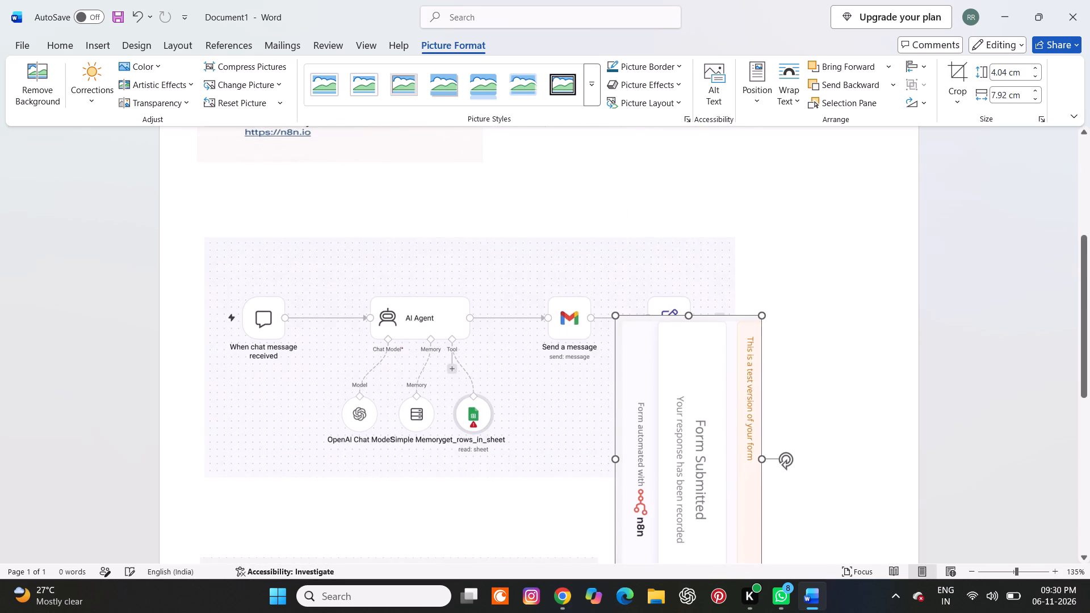
{"action": "scroll", "coordinate": [690, 368], "scroll_direction": "down", "scroll_amount": 2}
{"action": "scroll", "coordinate": [704, 313], "scroll_direction": "down", "scroll_amount": 4}
{"action": "left_click_drag", "start_coordinate": [697, 226], "coordinate": [722, 455]}
{"action": "scroll", "coordinate": [697, 394], "scroll_direction": "up", "scroll_amount": 6}
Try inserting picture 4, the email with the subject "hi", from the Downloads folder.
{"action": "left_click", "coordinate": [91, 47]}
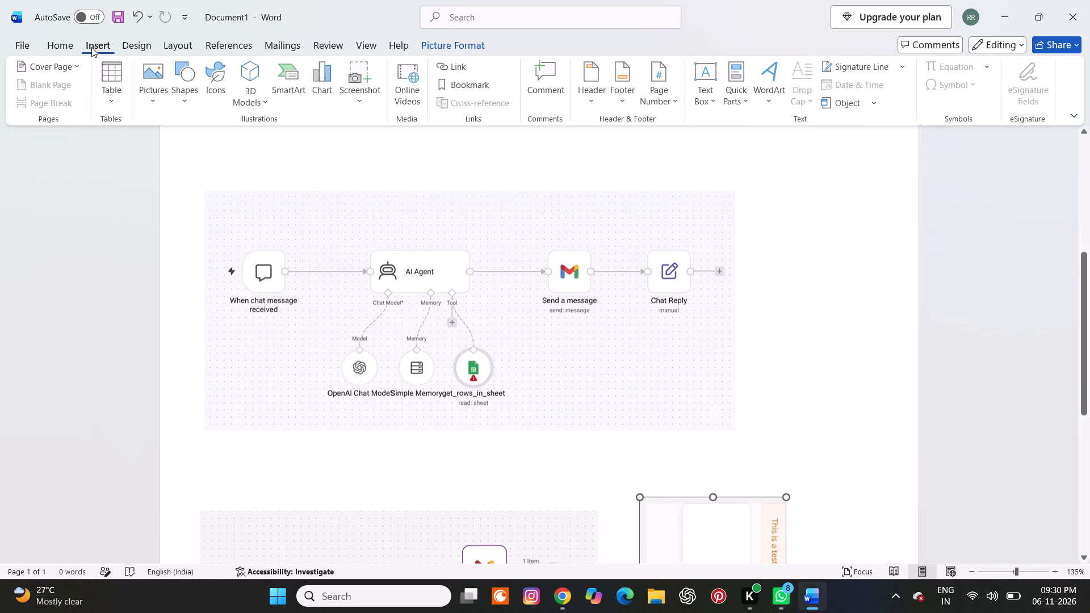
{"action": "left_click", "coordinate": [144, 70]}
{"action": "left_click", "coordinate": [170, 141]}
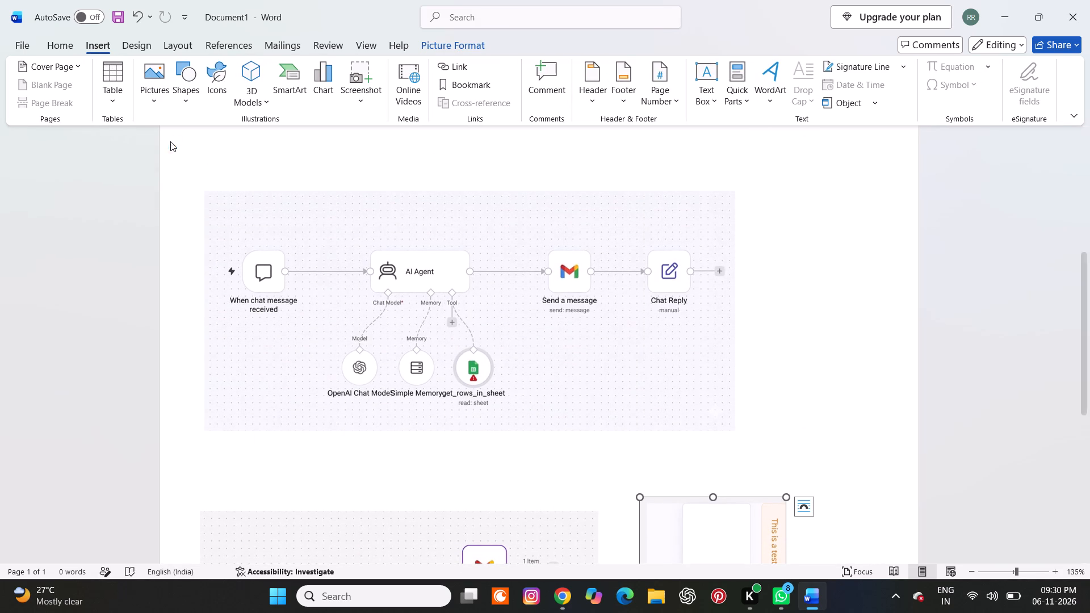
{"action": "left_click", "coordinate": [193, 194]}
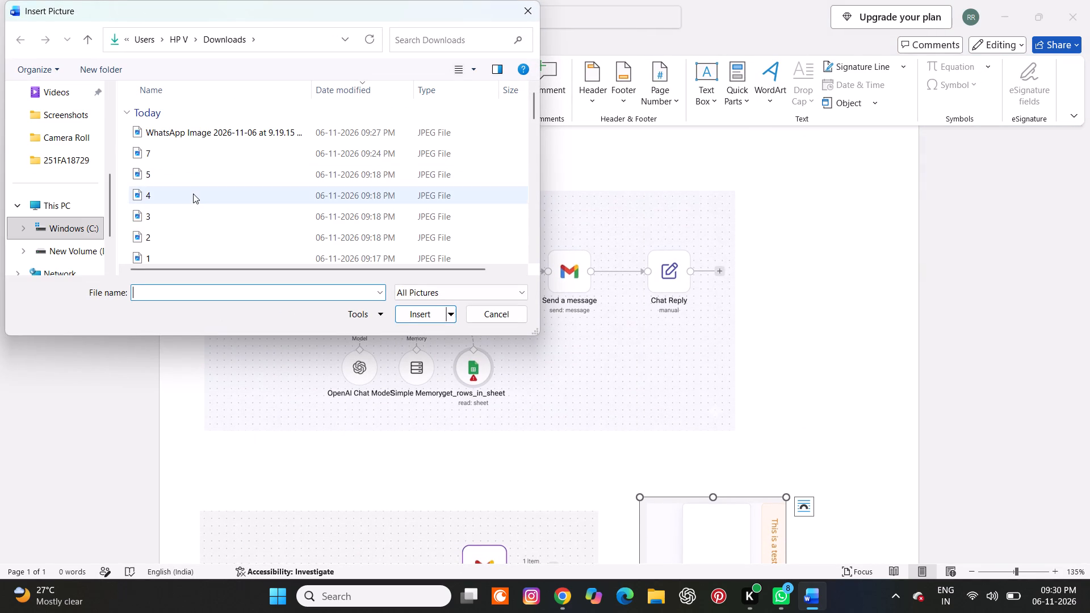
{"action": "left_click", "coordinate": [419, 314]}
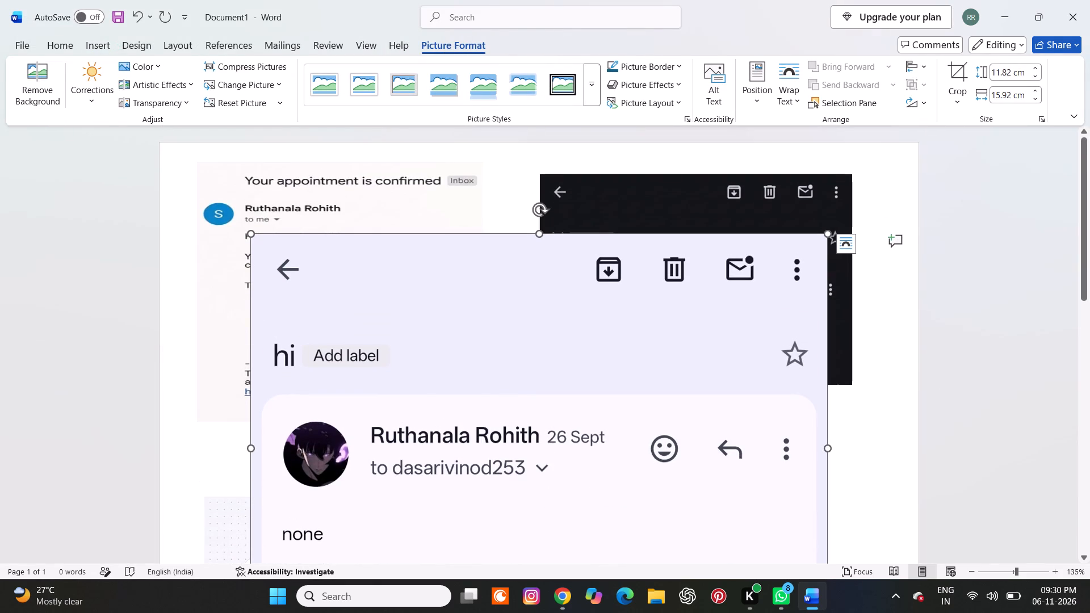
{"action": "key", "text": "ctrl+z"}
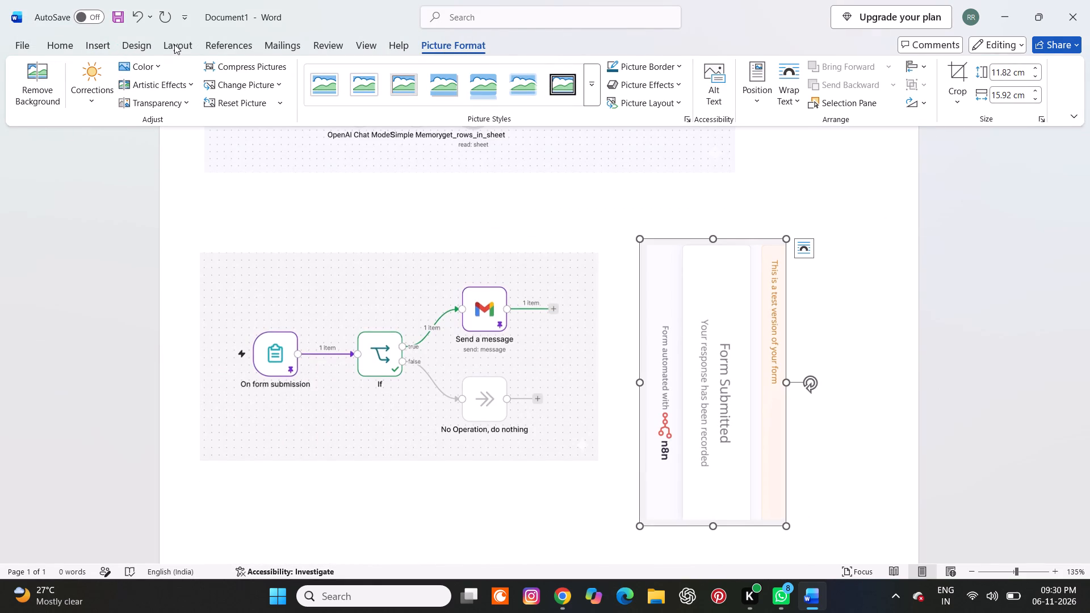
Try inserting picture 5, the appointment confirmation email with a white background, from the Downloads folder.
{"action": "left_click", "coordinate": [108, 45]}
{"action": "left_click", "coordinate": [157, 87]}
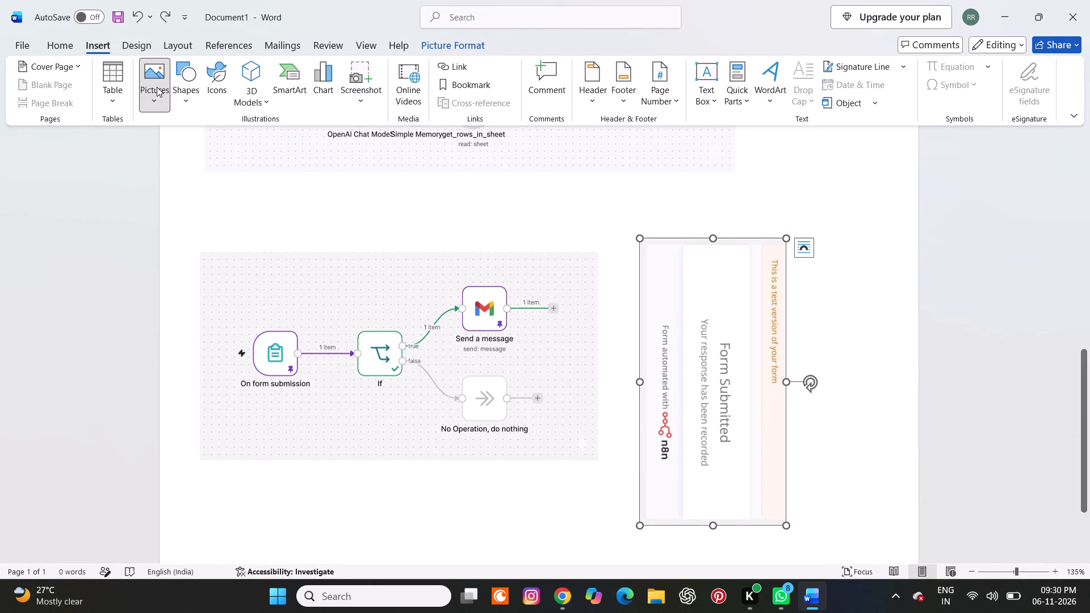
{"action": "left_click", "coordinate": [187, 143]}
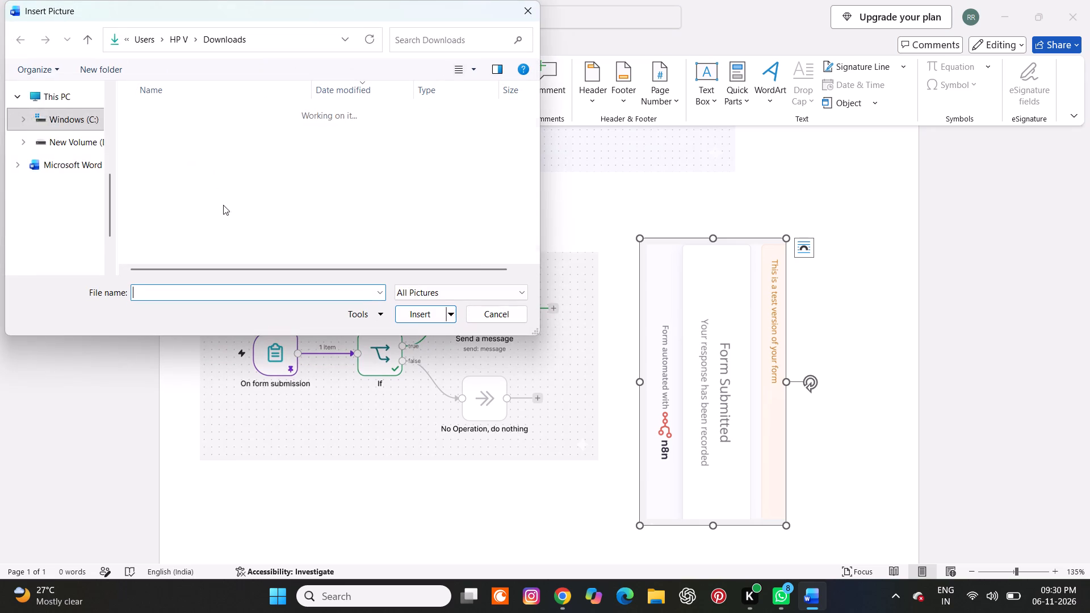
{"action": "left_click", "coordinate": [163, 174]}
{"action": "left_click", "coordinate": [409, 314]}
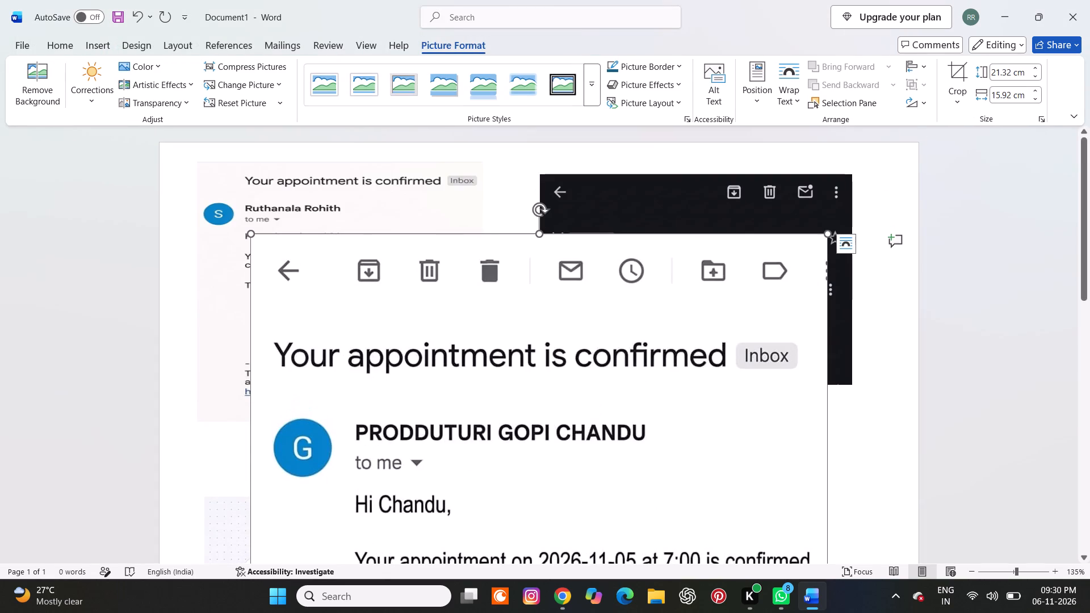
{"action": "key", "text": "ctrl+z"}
Look over the whole page to examine how the pictures are laid out and where space remains.
{"action": "scroll", "coordinate": [410, 382], "scroll_direction": "down", "scroll_amount": 3}
{"action": "scroll", "coordinate": [410, 382], "scroll_direction": "up", "scroll_amount": 20}
{"action": "scroll", "coordinate": [419, 351], "scroll_direction": "up", "scroll_amount": 1}
{"action": "scroll", "coordinate": [419, 351], "scroll_direction": "down", "scroll_amount": 11}
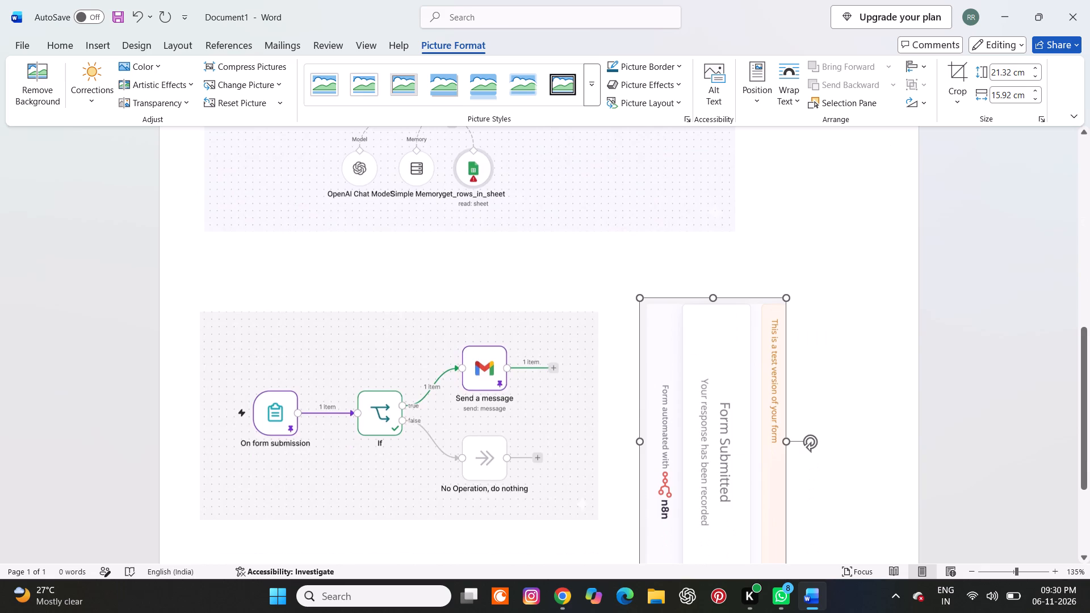
{"action": "scroll", "coordinate": [422, 340], "scroll_direction": "up", "scroll_amount": 14}
{"action": "scroll", "coordinate": [422, 339], "scroll_direction": "down", "scroll_amount": 6}
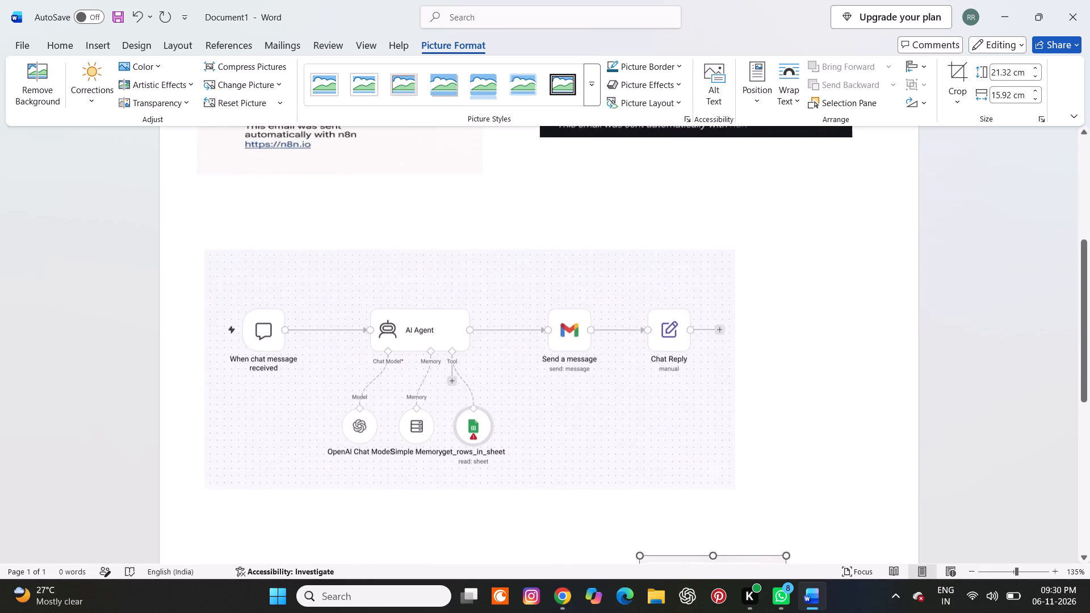
{"action": "scroll", "coordinate": [422, 341], "scroll_direction": "down", "scroll_amount": 6}
{"action": "scroll", "coordinate": [456, 384], "scroll_direction": "down", "scroll_amount": 5}
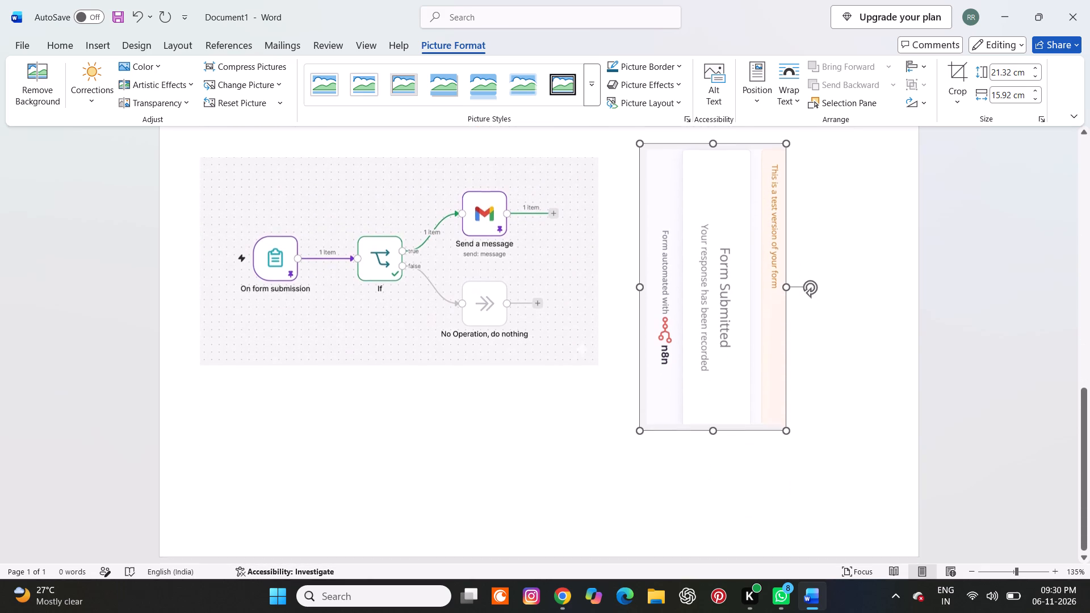
{"action": "scroll", "coordinate": [454, 384], "scroll_direction": "up", "scroll_amount": 7}
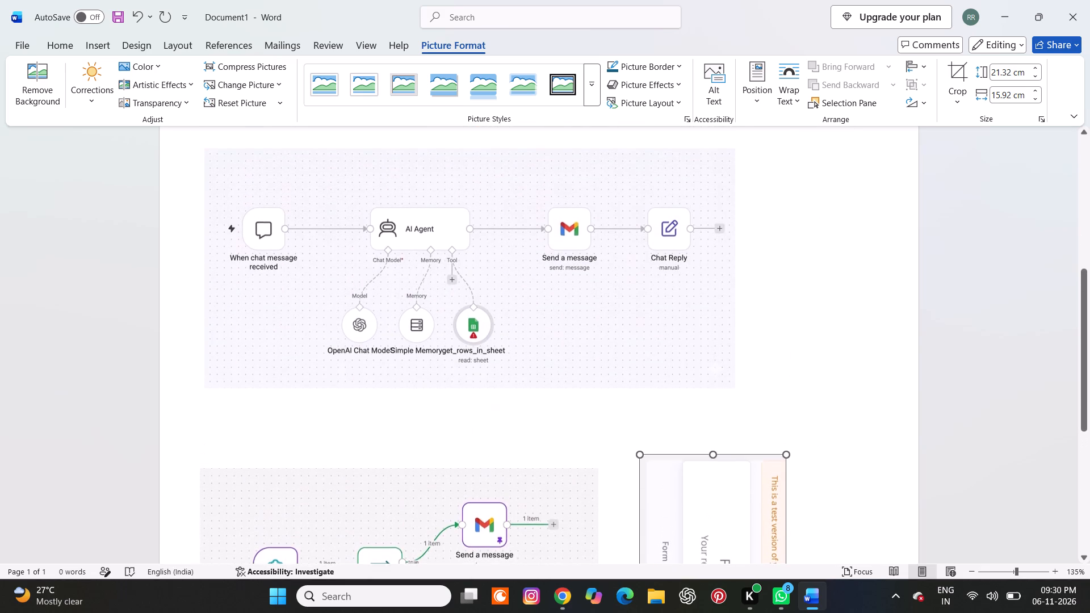
Save the document under the file name gopi in the OneDrive Documents folder.
{"action": "key", "text": "ctrl+s"}
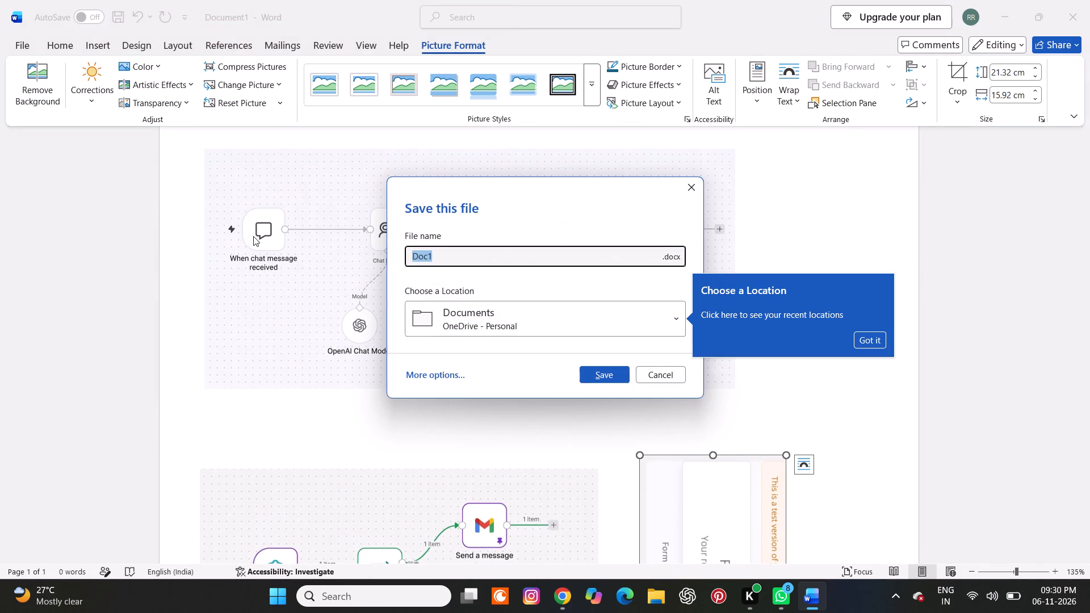
{"action": "key", "text": "BackSpace"}
{"action": "type", "text": "gp"}
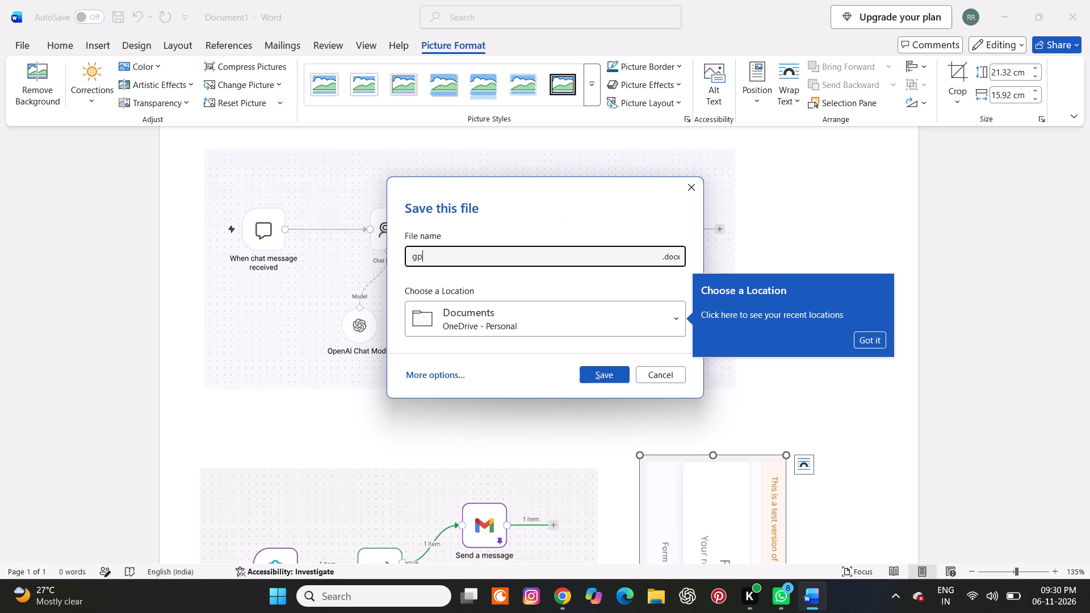
{"action": "key", "text": "BackSpace"}
{"action": "type", "text": "opi"}
{"action": "key", "text": "Return"}
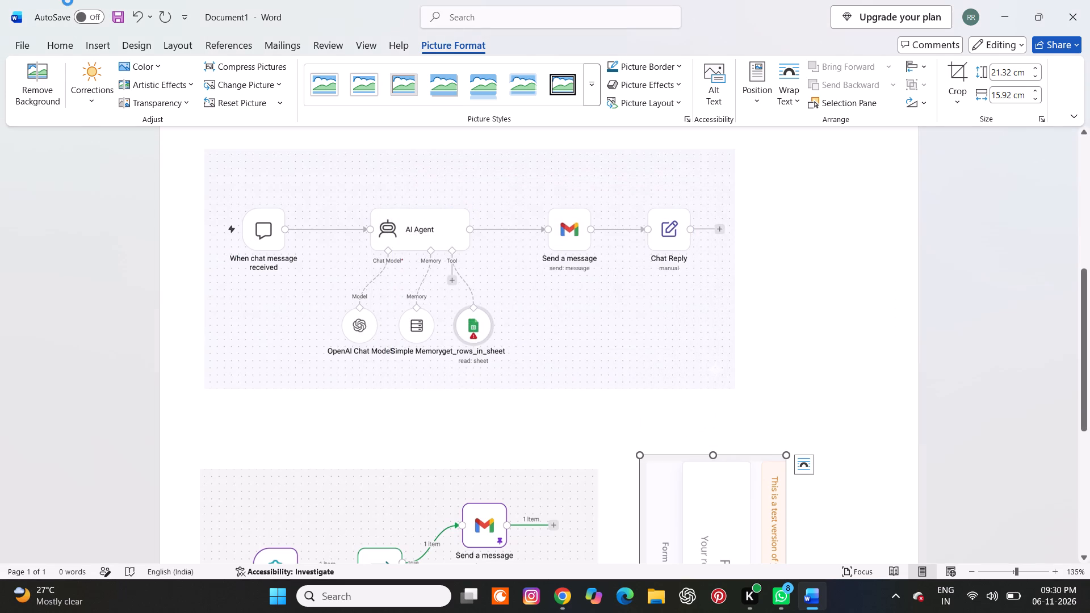
Open the existing document mgooooo from the Documents folder.
{"action": "left_click", "coordinate": [39, 47]}
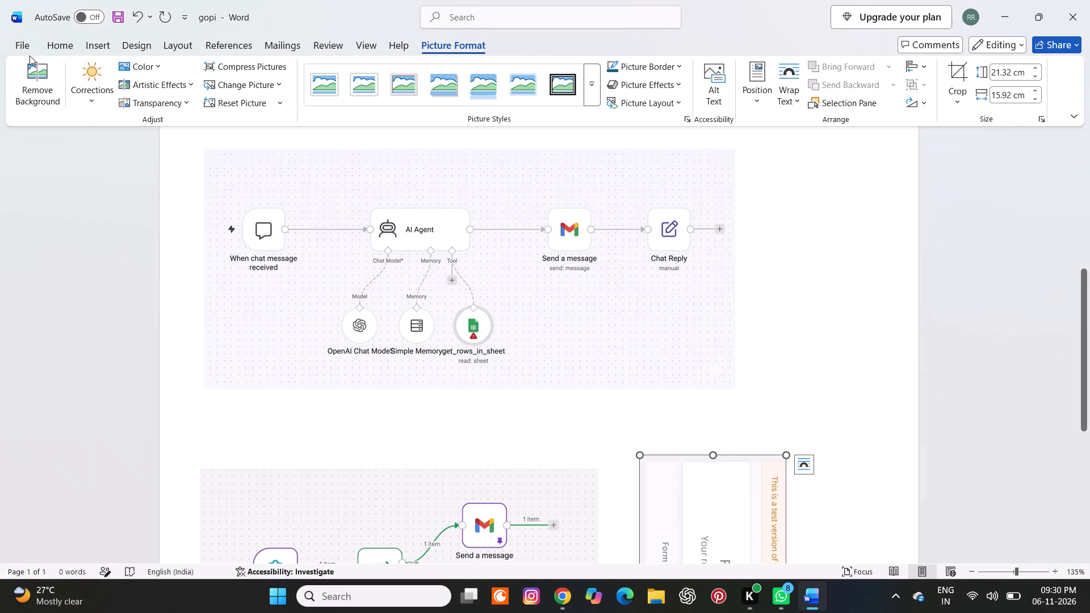
{"action": "left_click", "coordinate": [30, 56]}
{"action": "left_click", "coordinate": [28, 47]}
{"action": "left_click", "coordinate": [50, 135]}
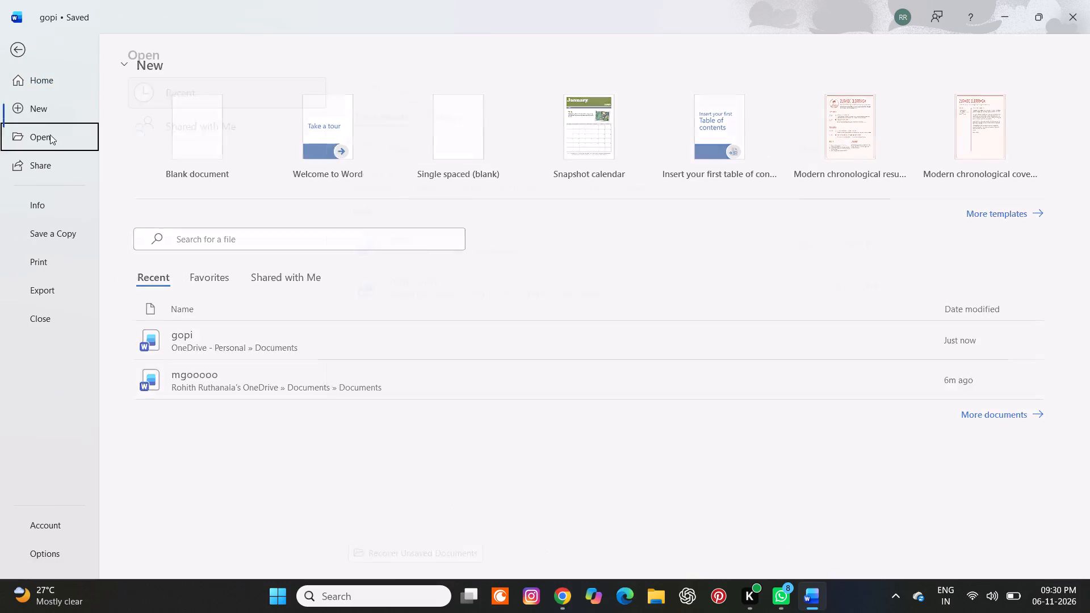
{"action": "left_click", "coordinate": [194, 261]}
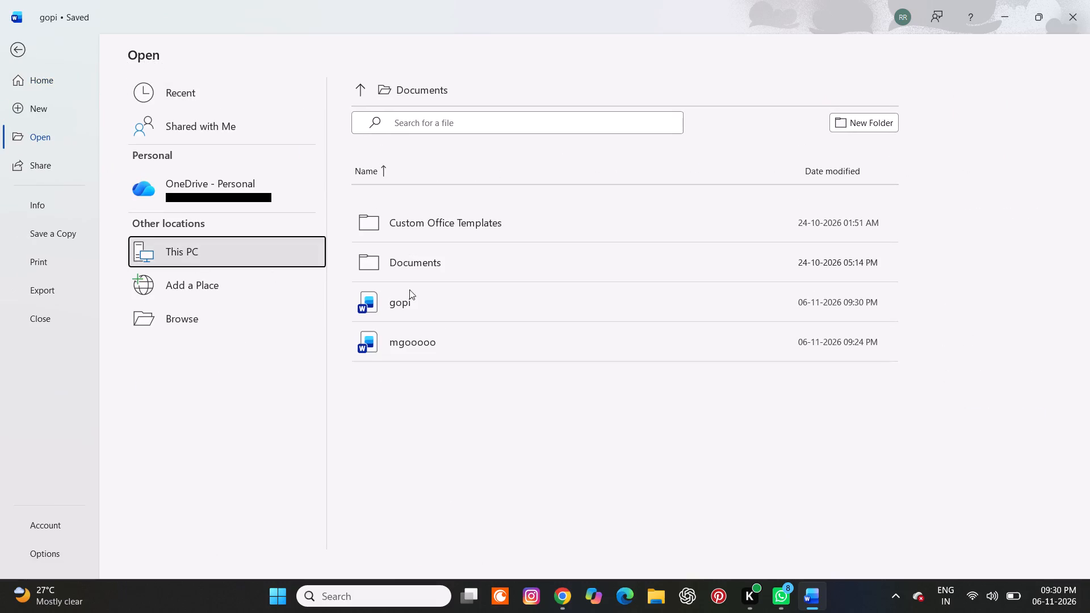
{"action": "double_click", "coordinate": [443, 324]}
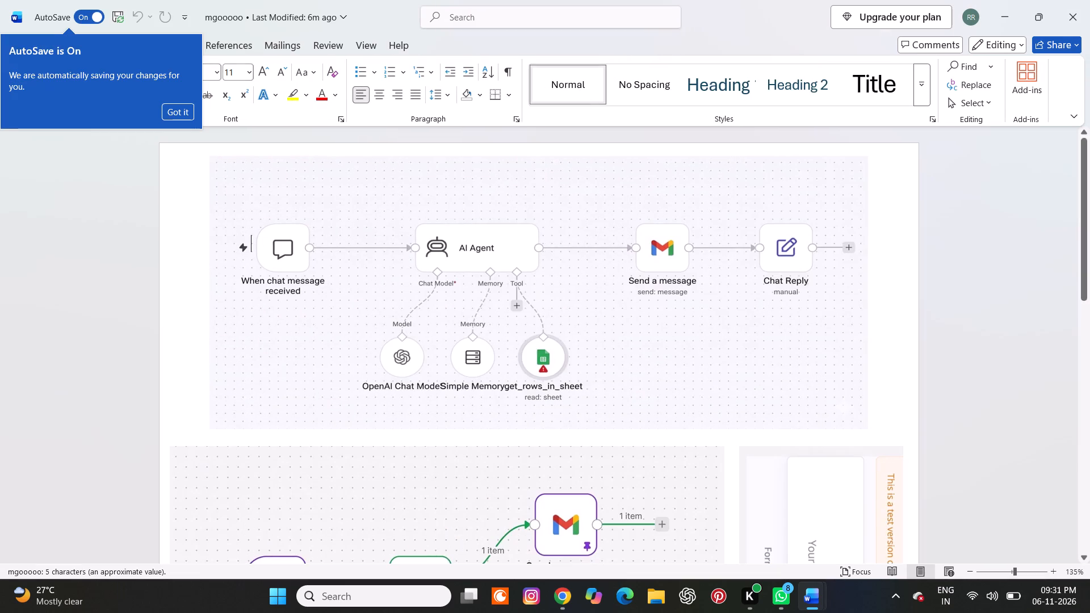
Shrink the AI Agent chat workflow picture proportionally and centre it near the top of the page.
{"action": "scroll", "coordinate": [528, 292], "scroll_direction": "down", "scroll_amount": 1}
{"action": "left_click", "coordinate": [575, 283]}
{"action": "scroll", "coordinate": [752, 324], "scroll_direction": "up", "scroll_amount": 2}
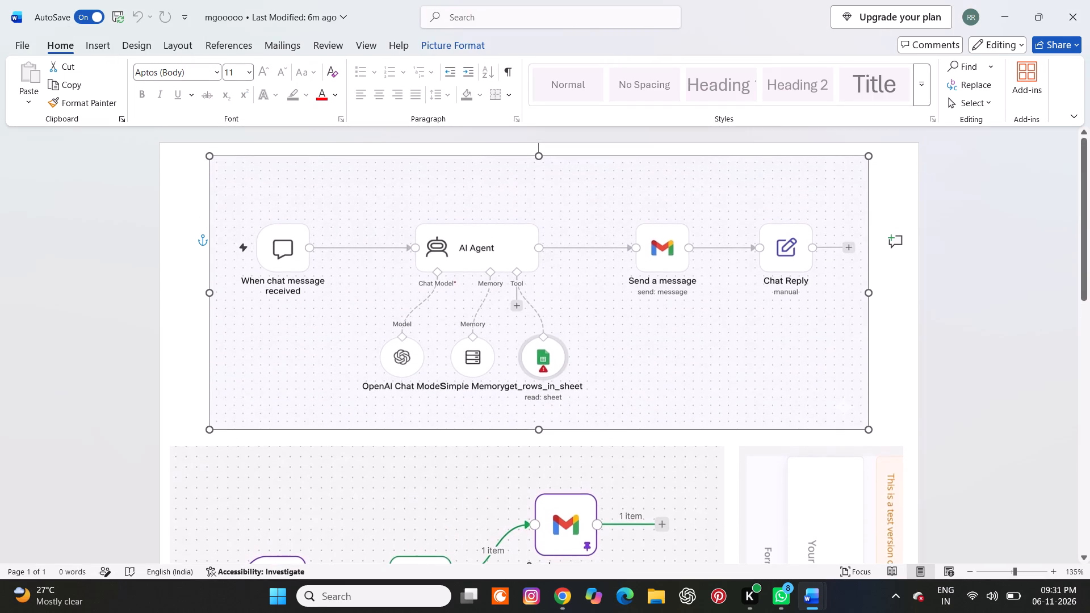
{"action": "left_click", "coordinate": [1063, 431]}
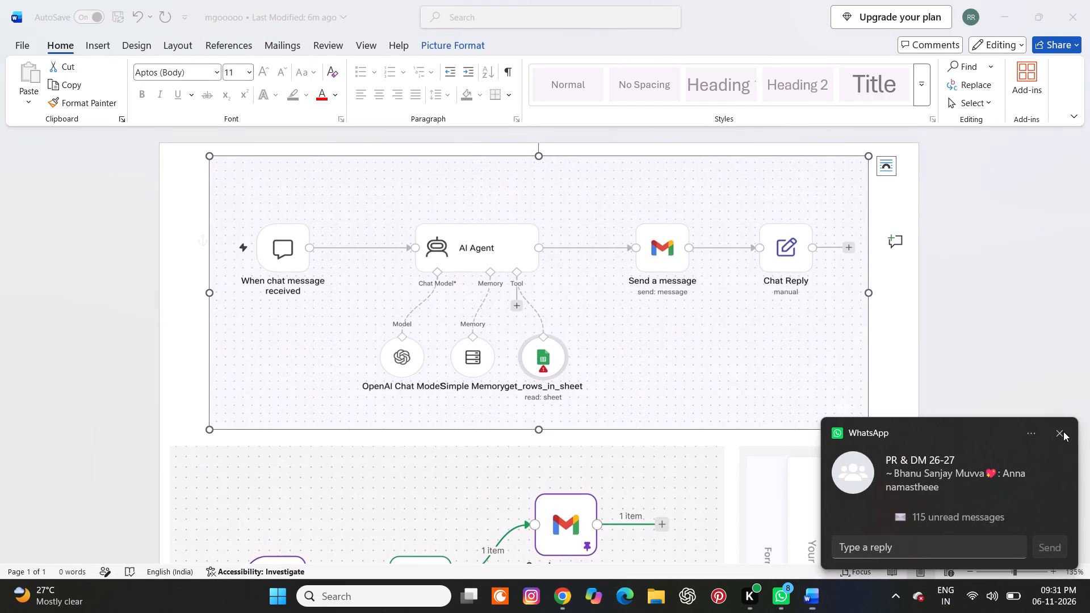
{"action": "left_click_drag", "start_coordinate": [869, 427], "coordinate": [811, 427]}
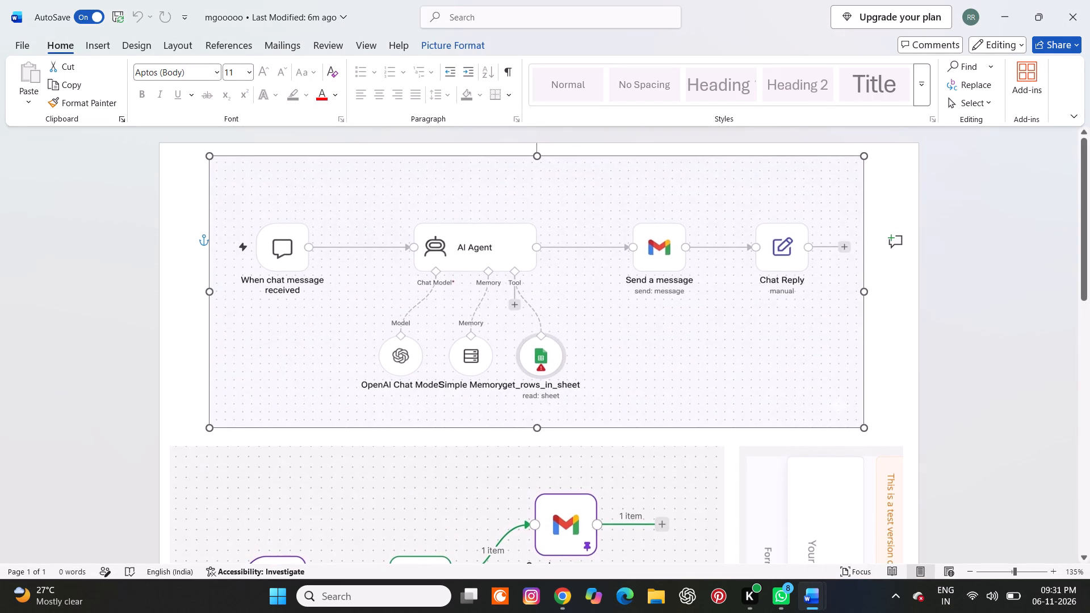
{"action": "left_click_drag", "start_coordinate": [811, 427], "coordinate": [555, 361]}
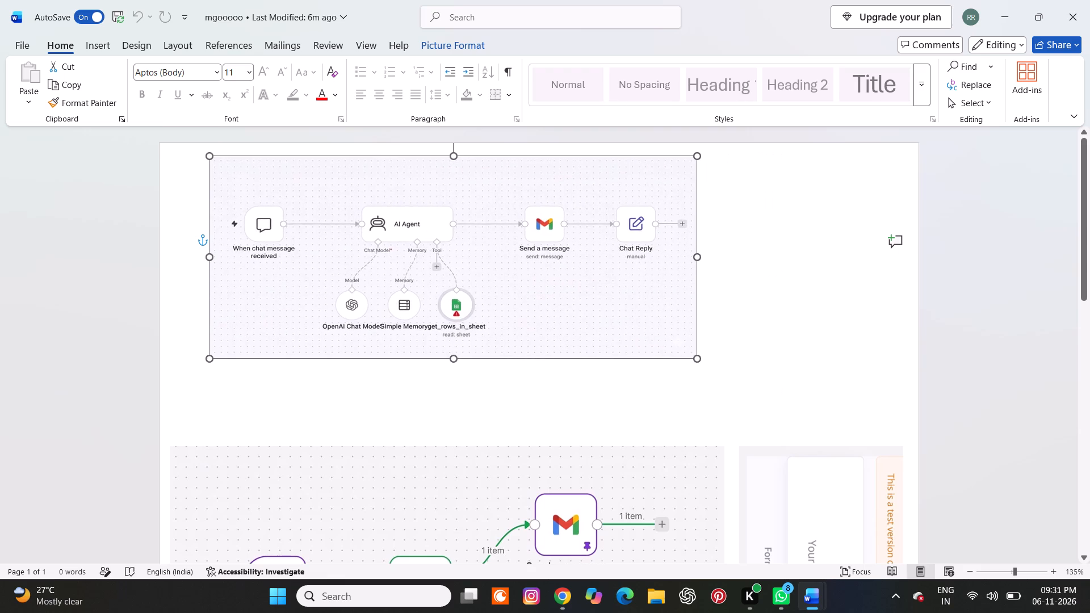
{"action": "left_click_drag", "start_coordinate": [555, 361], "coordinate": [567, 367]}
{"action": "left_click_drag", "start_coordinate": [477, 247], "coordinate": [550, 270]}
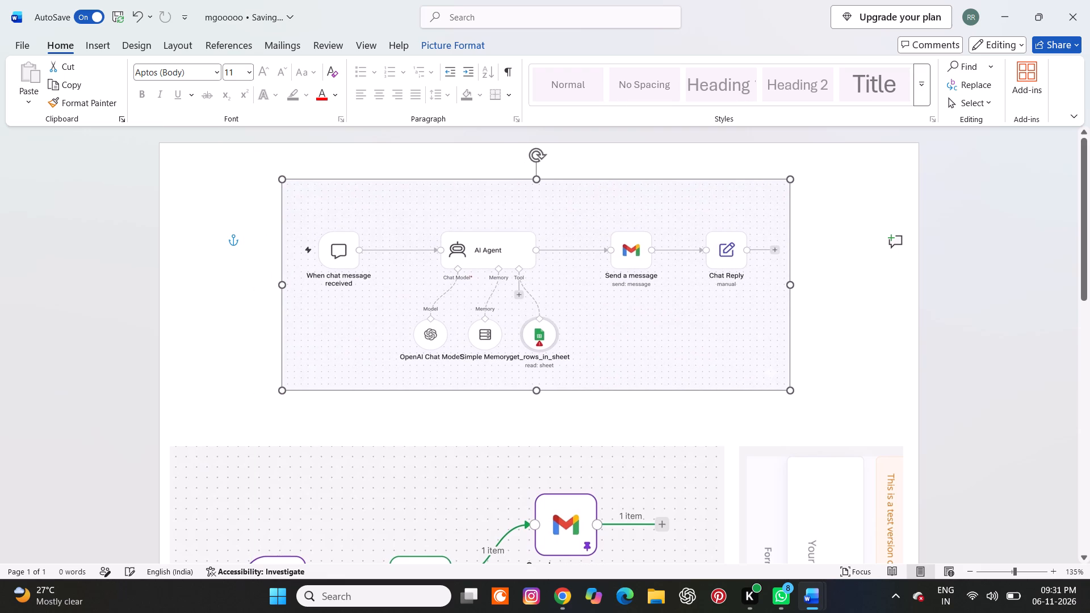
{"action": "left_click_drag", "start_coordinate": [550, 270], "coordinate": [544, 272]}
Shrink the form submission workflow picture proportionally, keeping its upper-left corner in place.
{"action": "scroll", "coordinate": [544, 272], "scroll_direction": "down", "scroll_amount": 4}
{"action": "scroll", "coordinate": [592, 372], "scroll_direction": "down", "scroll_amount": 3}
{"action": "left_click", "coordinate": [592, 358]}
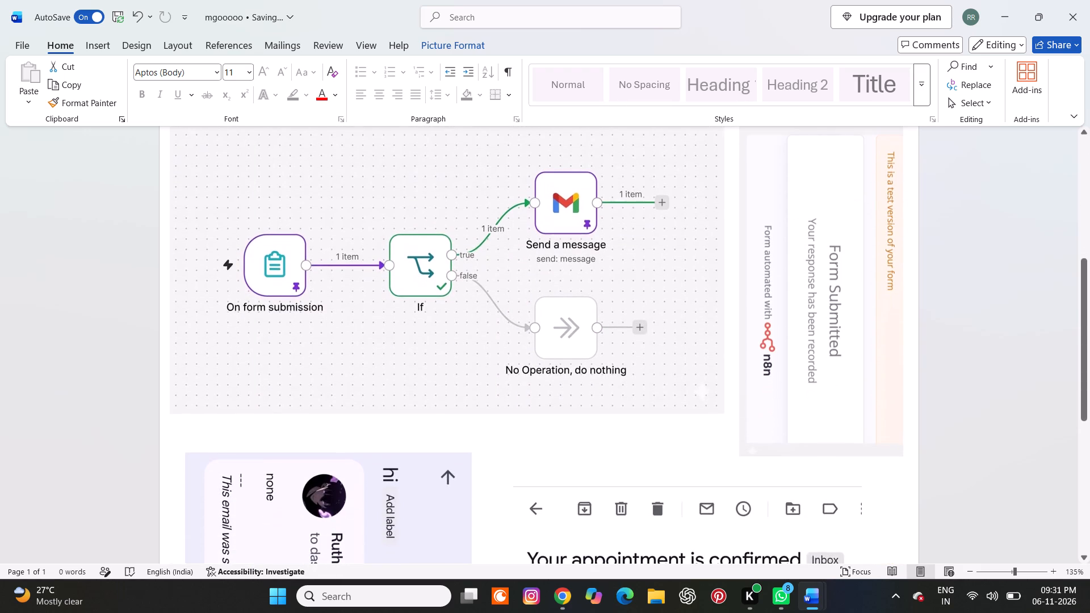
{"action": "left_click_drag", "start_coordinate": [724, 416], "coordinate": [627, 371]}
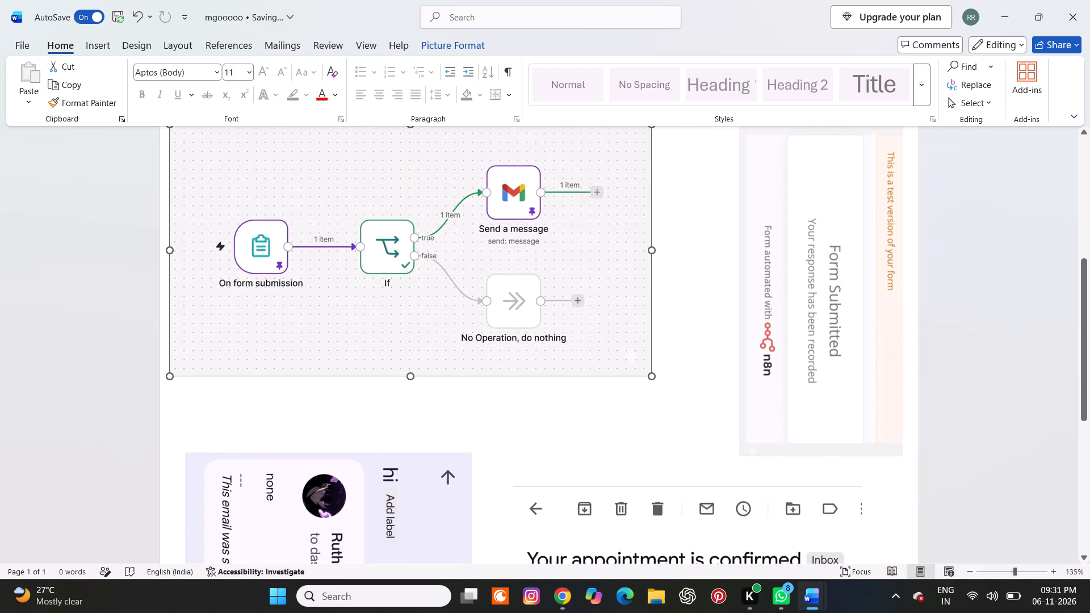
Shrink the On form submission workflow picture slightly and move it inward from the page's left edge.
{"action": "left_click_drag", "start_coordinate": [627, 371], "coordinate": [602, 357]}
{"action": "left_click_drag", "start_coordinate": [401, 224], "coordinate": [442, 258]}
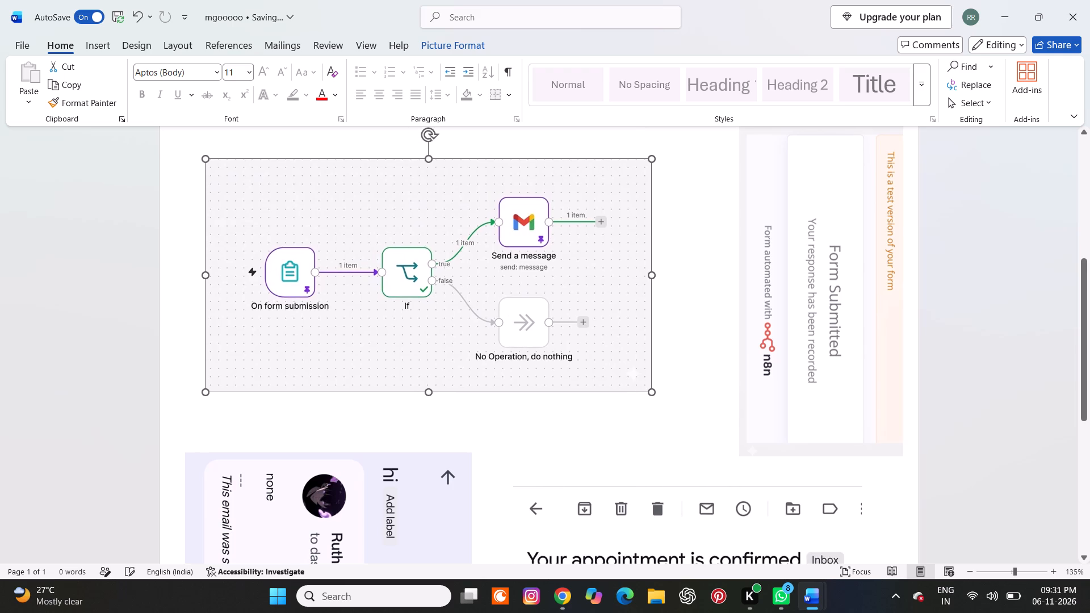
Move the Form Submitted picture inward from the page's right edge and shrink it slightly beside the form workflow picture.
{"action": "scroll", "coordinate": [443, 254], "scroll_direction": "down", "scroll_amount": 1}
{"action": "scroll", "coordinate": [443, 254], "scroll_direction": "up", "scroll_amount": 2}
{"action": "left_click_drag", "start_coordinate": [783, 283], "coordinate": [763, 282]}
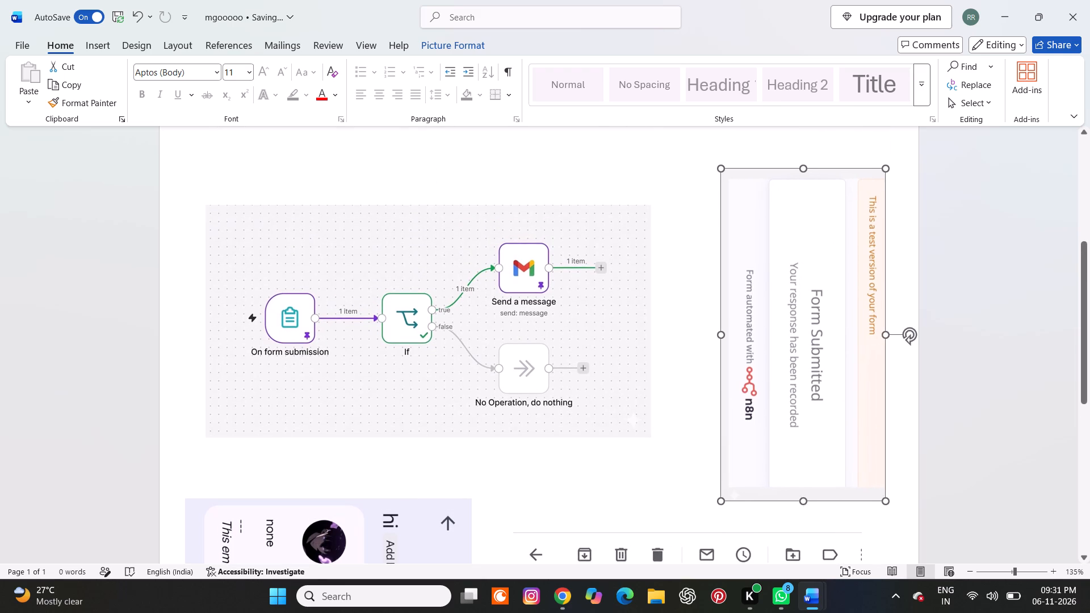
{"action": "left_click_drag", "start_coordinate": [763, 282], "coordinate": [758, 279]}
{"action": "left_click_drag", "start_coordinate": [712, 497], "coordinate": [712, 489]}
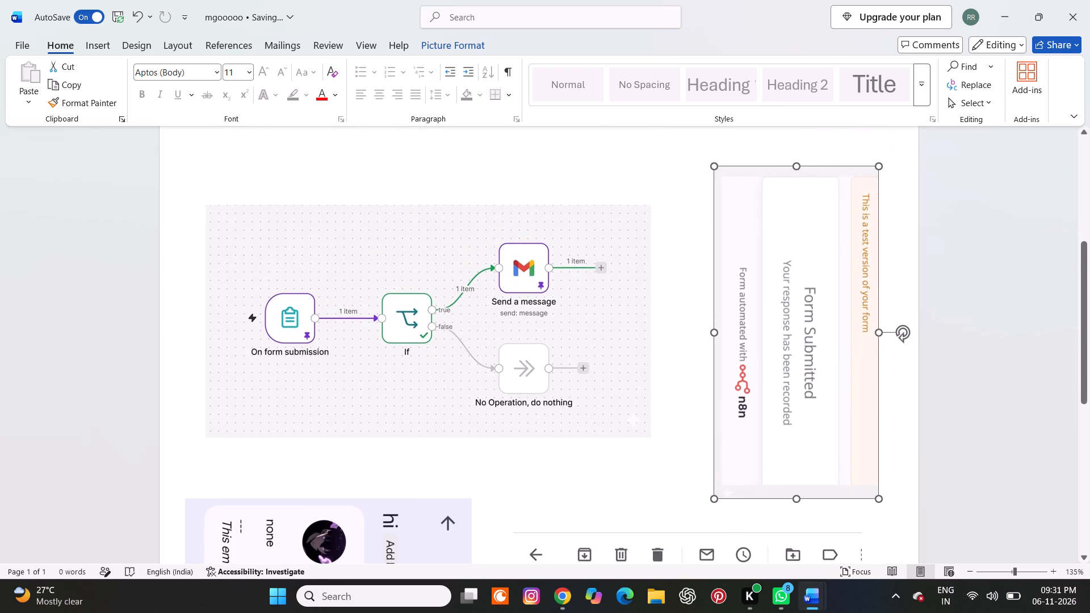
{"action": "left_click_drag", "start_coordinate": [712, 489], "coordinate": [724, 443]}
{"action": "left_click_drag", "start_coordinate": [799, 319], "coordinate": [787, 321]}
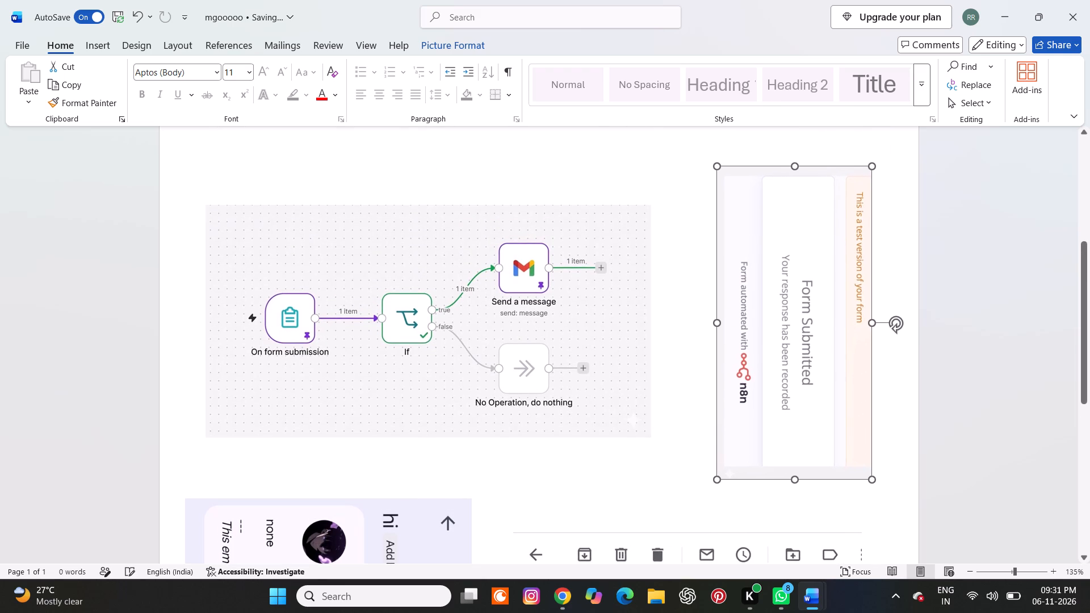
Nudge the Form Submitted picture inward and crop thin strips off both its short ends to about 4.26 by 8.29 cm.
{"action": "left_click_drag", "start_coordinate": [787, 321], "coordinate": [785, 323]}
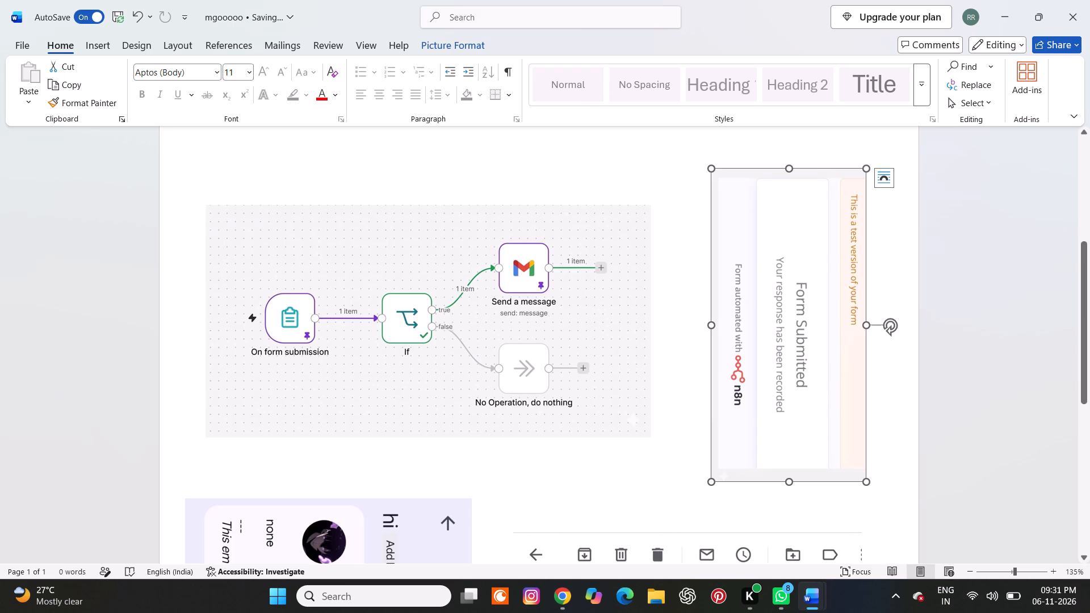
{"action": "left_click", "coordinate": [94, 40]}
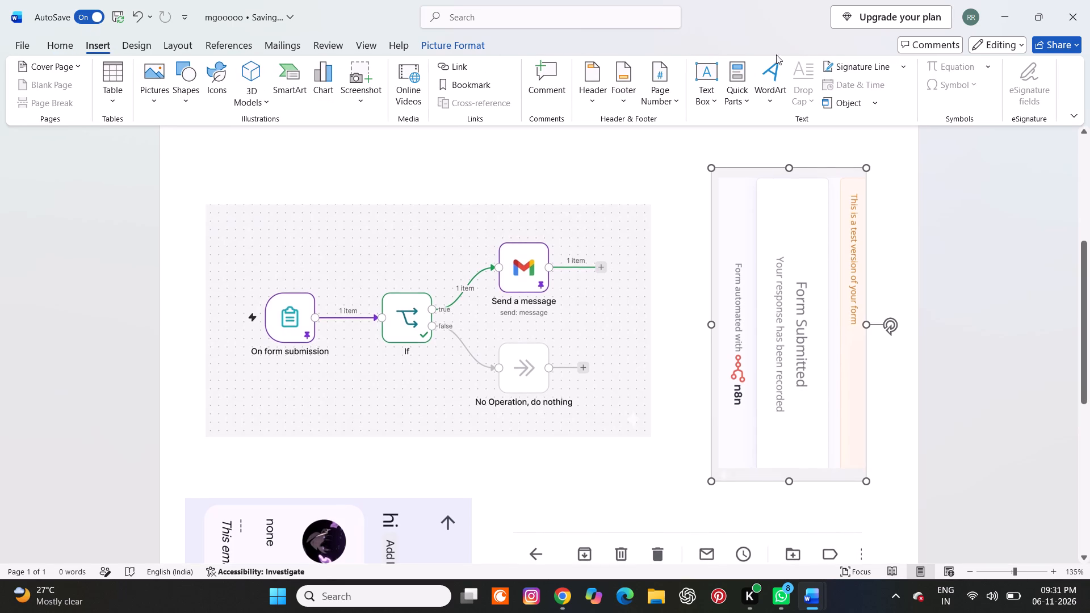
{"action": "left_click", "coordinate": [745, 276]}
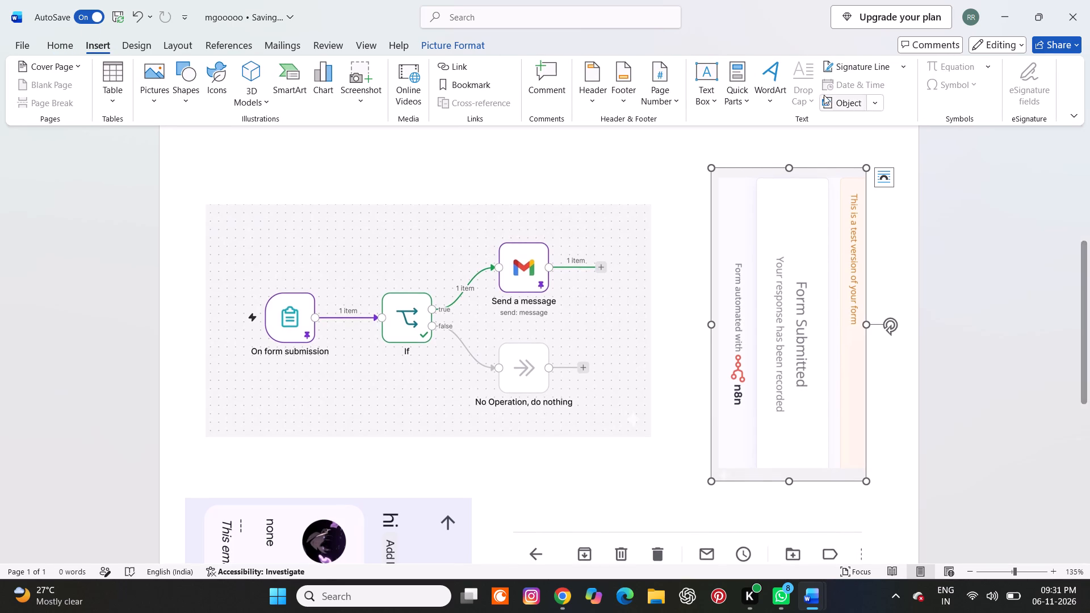
{"action": "left_click", "coordinate": [166, 47]}
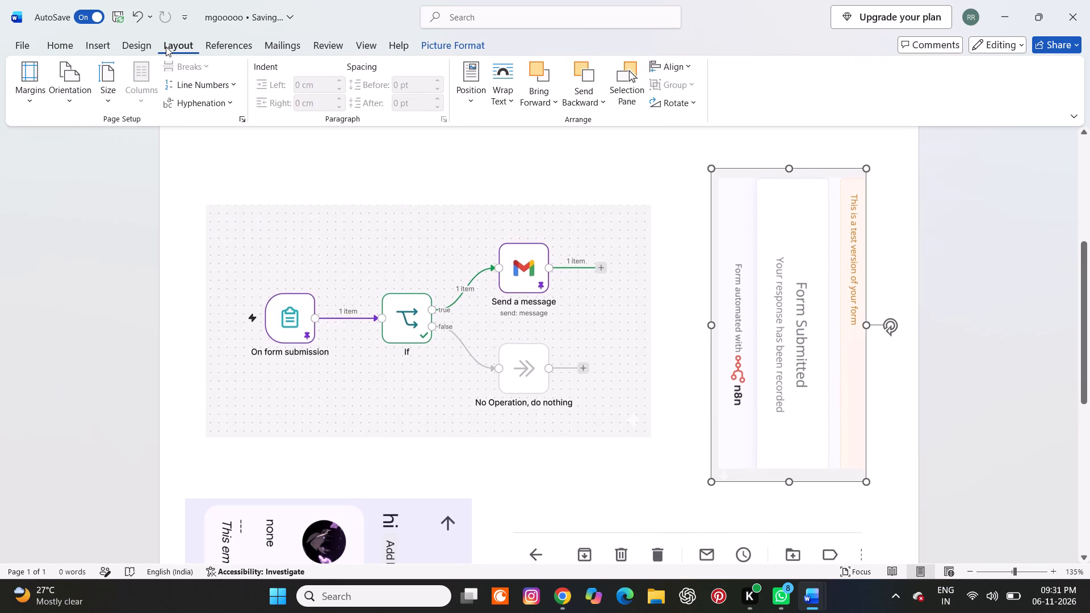
{"action": "left_click", "coordinate": [146, 45]}
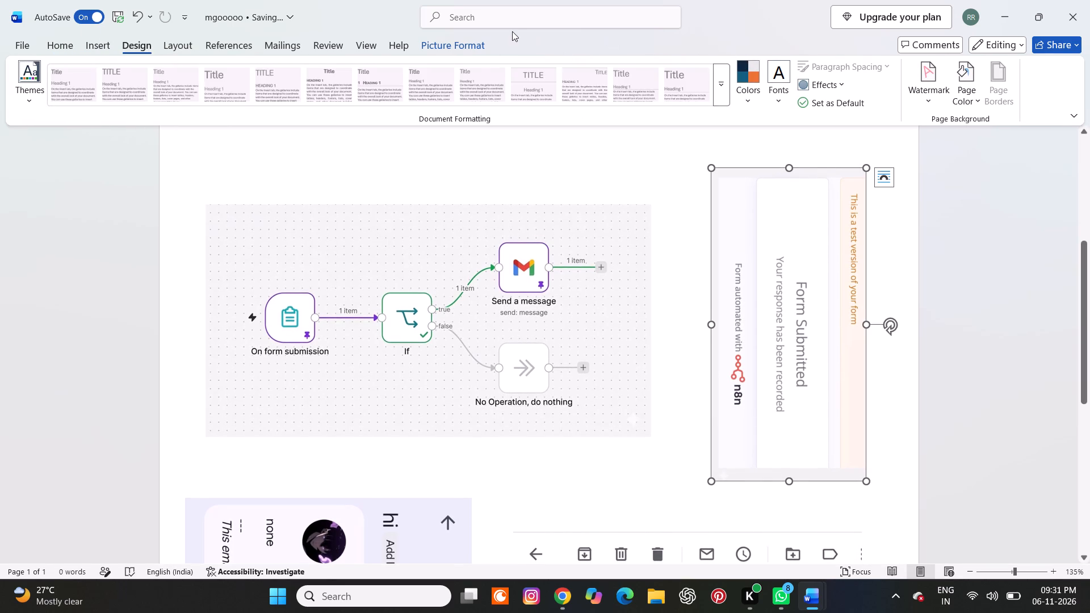
{"action": "left_click", "coordinate": [460, 52]}
{"action": "left_click", "coordinate": [957, 64]}
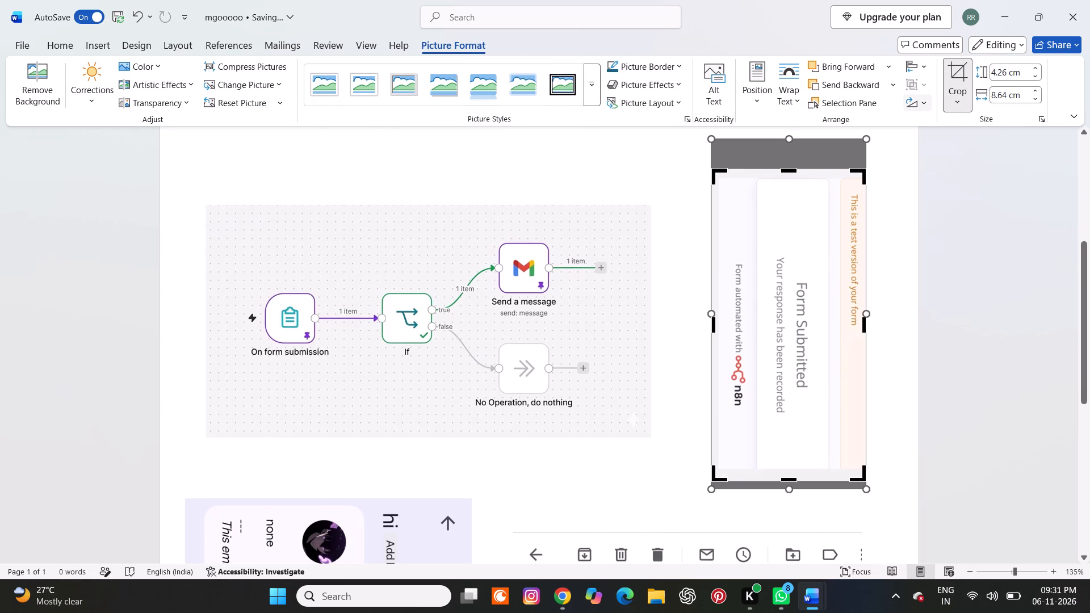
{"action": "left_click_drag", "start_coordinate": [789, 479], "coordinate": [783, 474]}
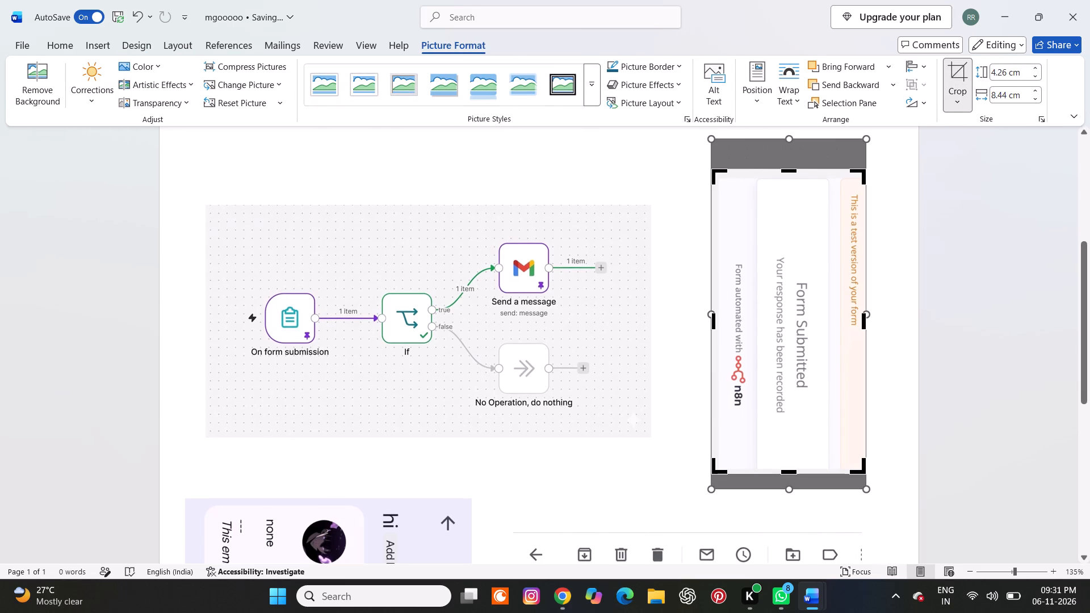
{"action": "left_click_drag", "start_coordinate": [783, 170], "coordinate": [787, 173]}
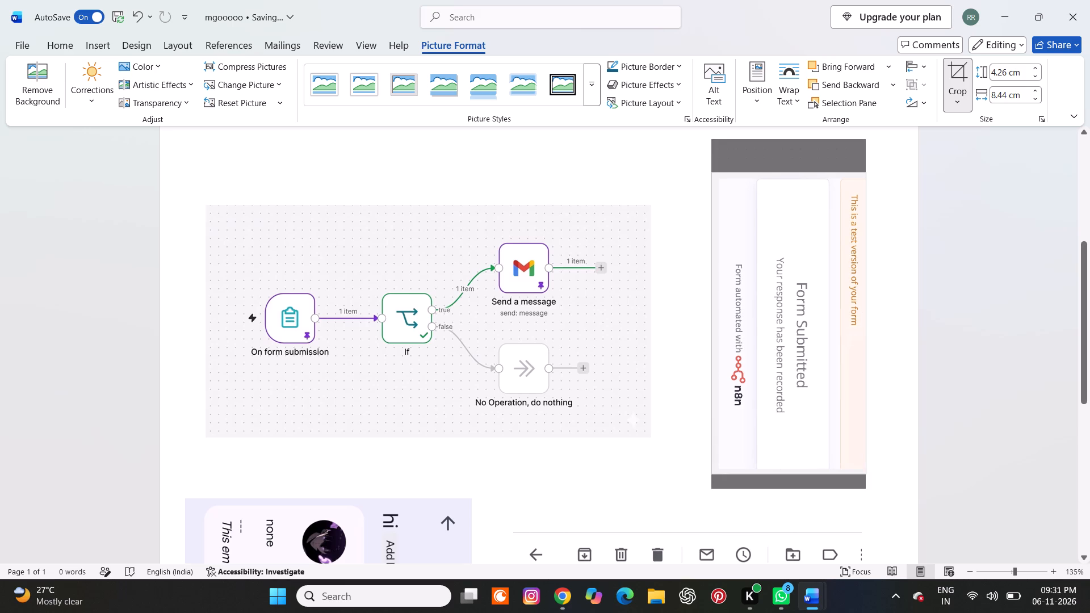
{"action": "left_click_drag", "start_coordinate": [787, 173], "coordinate": [789, 174]}
{"action": "left_click", "coordinate": [917, 146]}
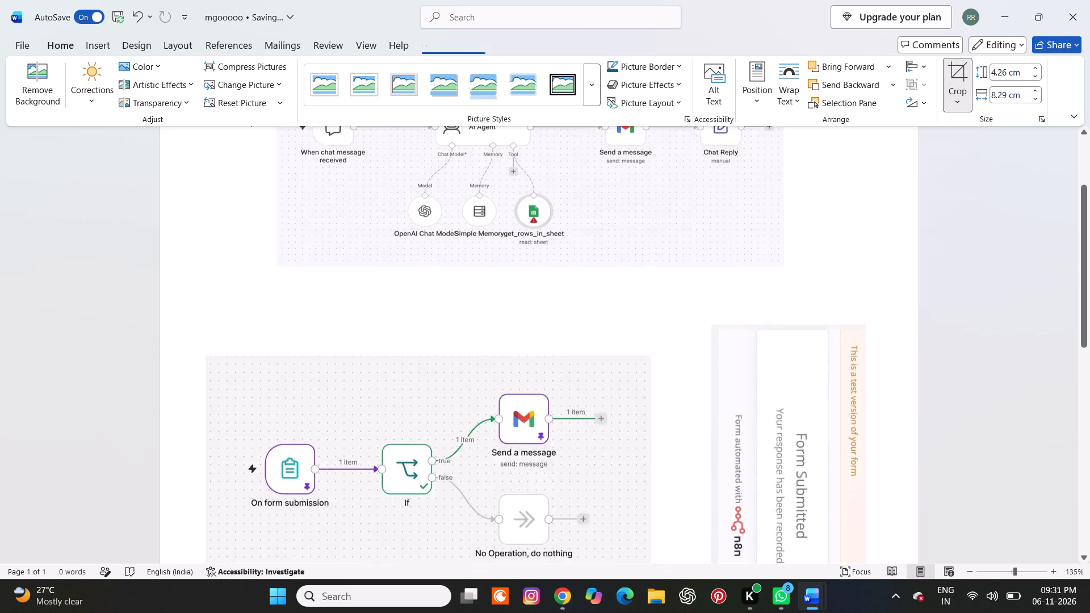
Shrink the rotated hi email picture proportionally and move it inward from the page's left edge and slightly down.
{"action": "scroll", "coordinate": [743, 303], "scroll_direction": "down", "scroll_amount": 6}
{"action": "scroll", "coordinate": [665, 296], "scroll_direction": "down", "scroll_amount": 3}
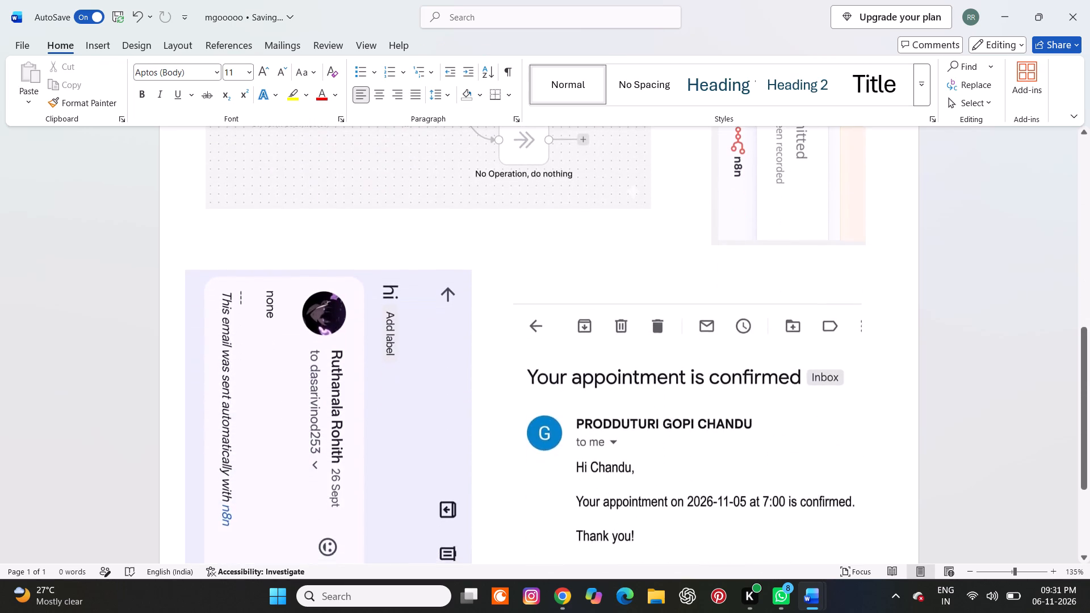
{"action": "scroll", "coordinate": [404, 320], "scroll_direction": "down", "scroll_amount": 3}
{"action": "left_click", "coordinate": [340, 315]}
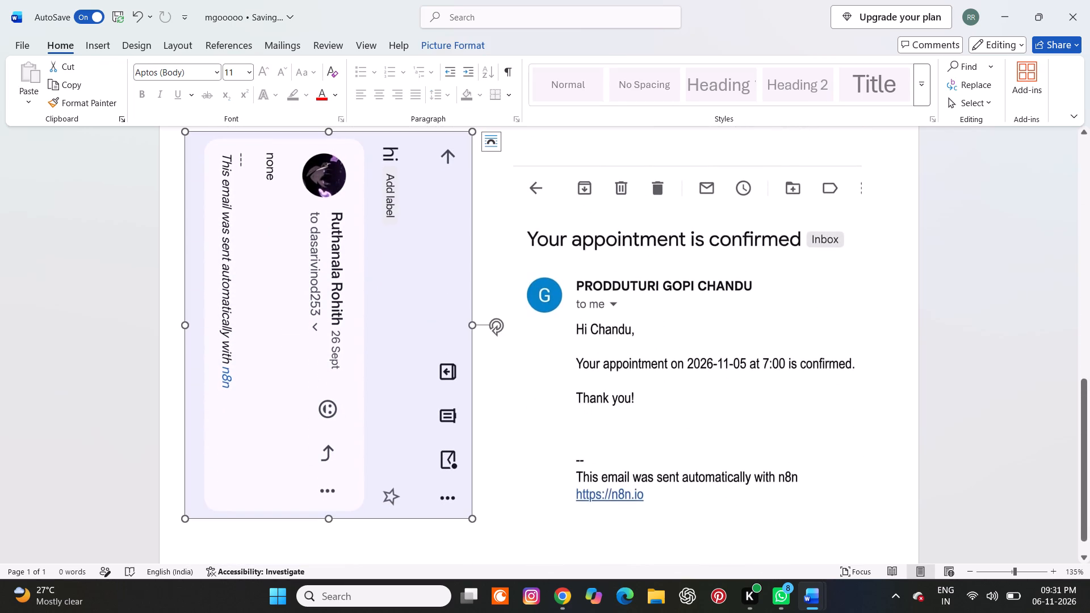
{"action": "left_click_drag", "start_coordinate": [472, 515], "coordinate": [438, 465]}
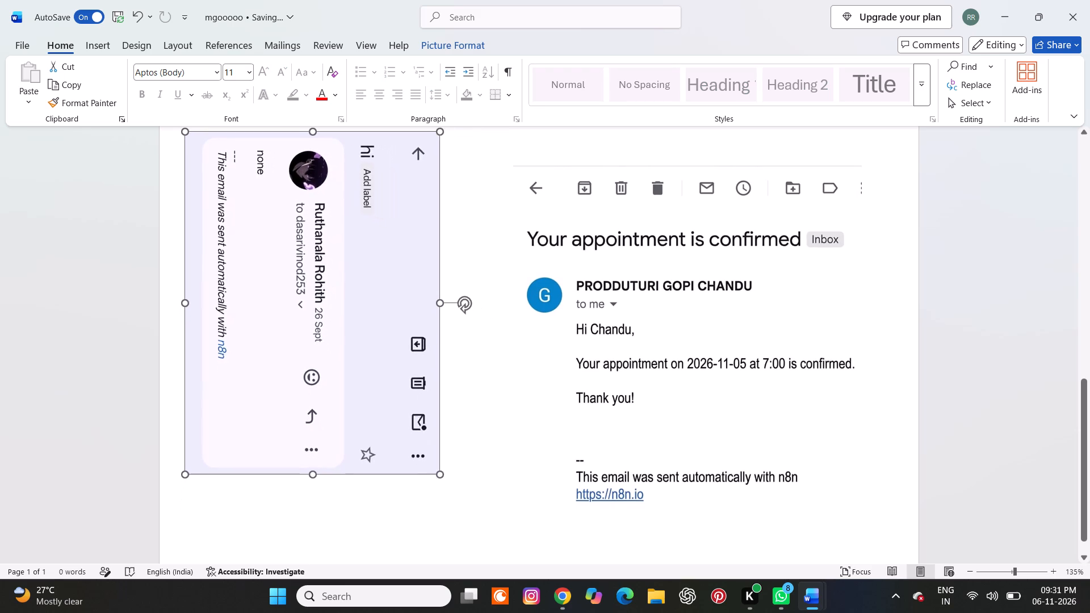
{"action": "left_click_drag", "start_coordinate": [438, 465], "coordinate": [420, 433]}
{"action": "left_click_drag", "start_coordinate": [283, 271], "coordinate": [285, 272]}
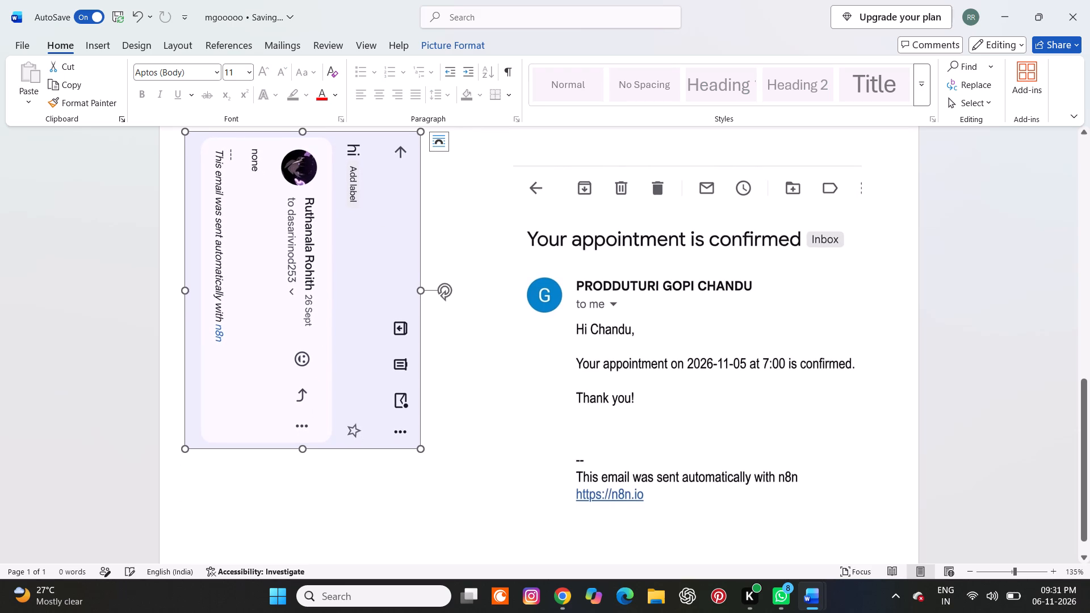
{"action": "left_click_drag", "start_coordinate": [285, 272], "coordinate": [303, 291]}
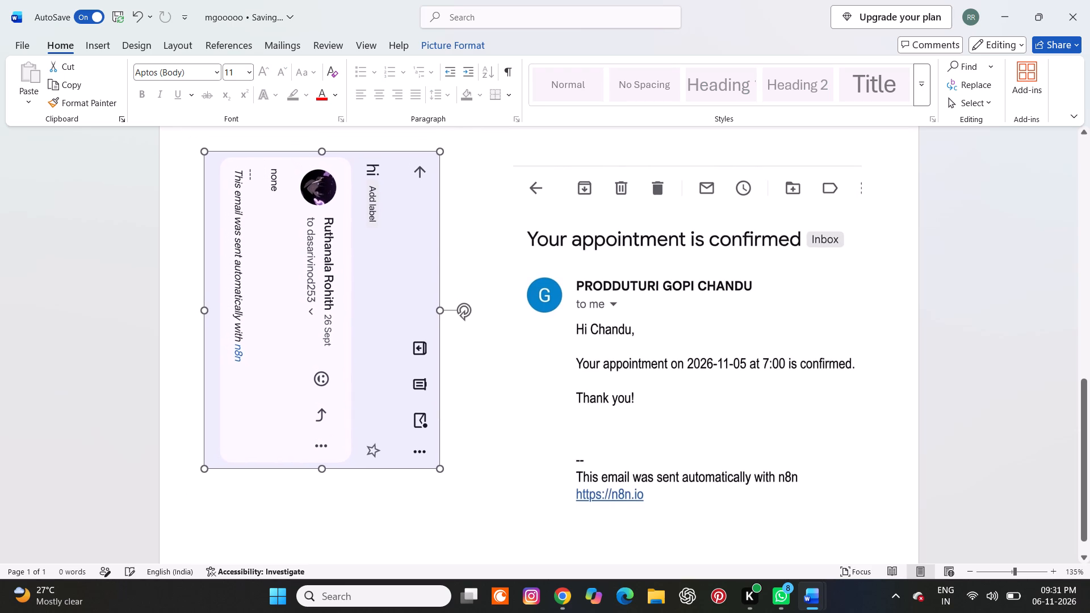
Reduce the height and overall size of the appointment confirmation email picture and place it beside the hi email, inside the page margin.
{"action": "scroll", "coordinate": [783, 351], "scroll_direction": "up", "scroll_amount": 2}
{"action": "scroll", "coordinate": [773, 344], "scroll_direction": "down", "scroll_amount": 3}
{"action": "left_click", "coordinate": [647, 319]}
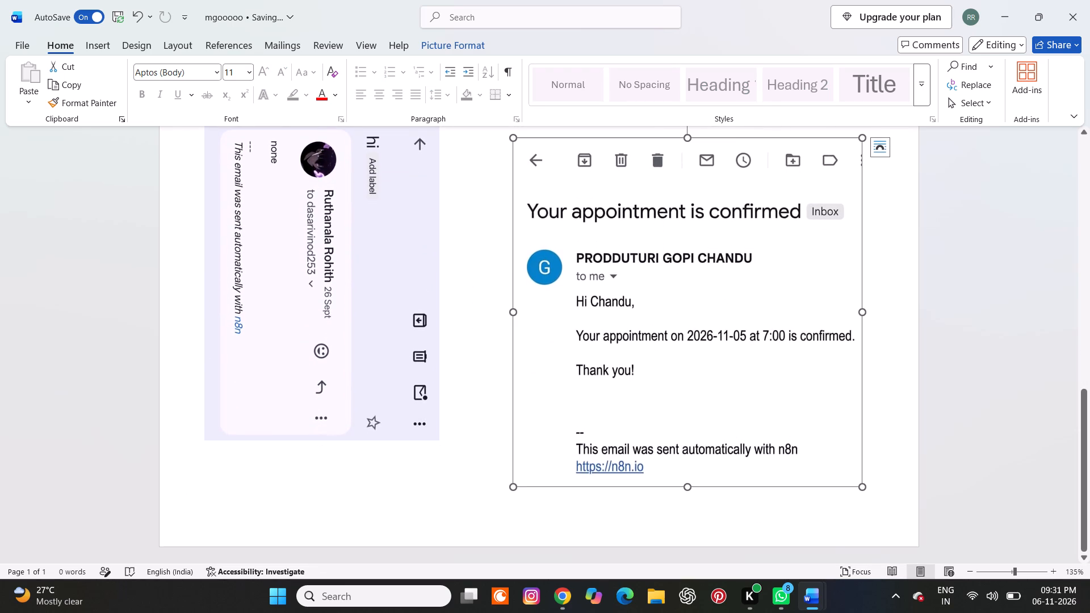
{"action": "left_click_drag", "start_coordinate": [689, 486], "coordinate": [676, 446]}
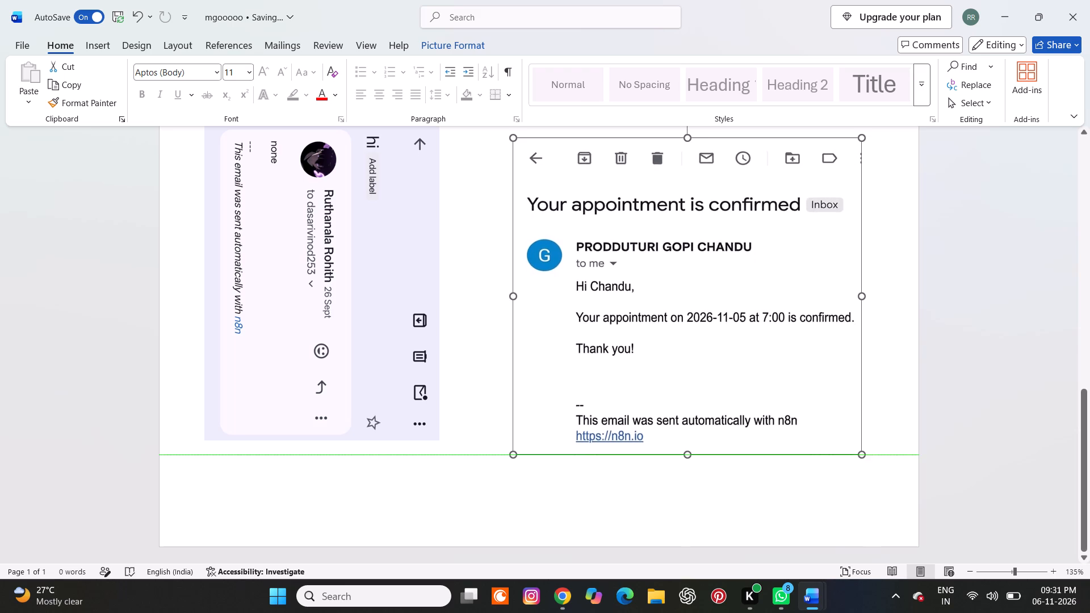
{"action": "left_click_drag", "start_coordinate": [676, 446], "coordinate": [676, 403]}
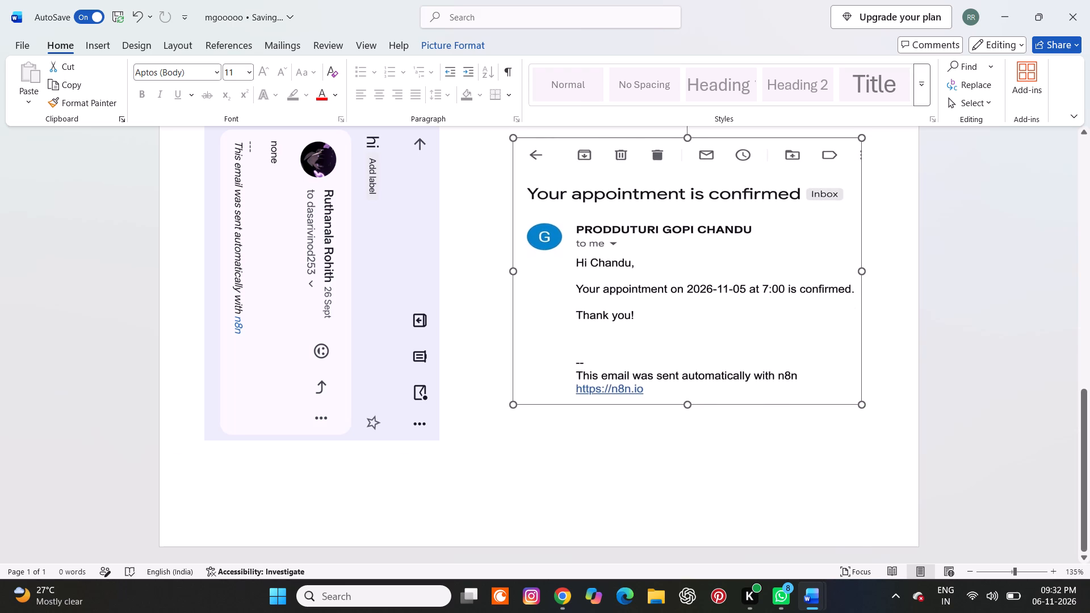
{"action": "left_click_drag", "start_coordinate": [509, 271], "coordinate": [495, 272]}
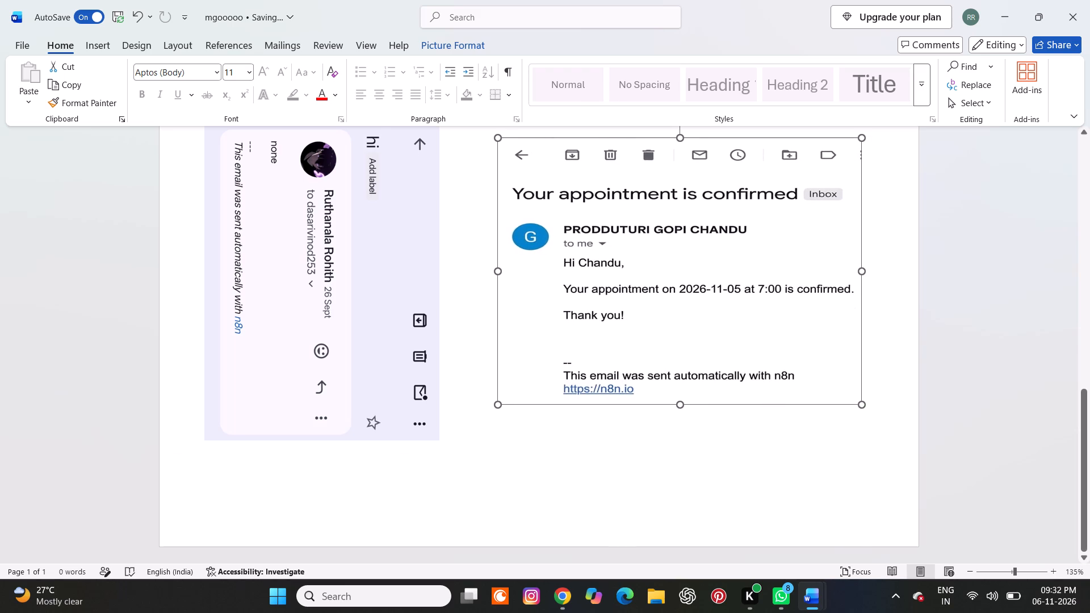
{"action": "left_click_drag", "start_coordinate": [495, 272], "coordinate": [485, 275]}
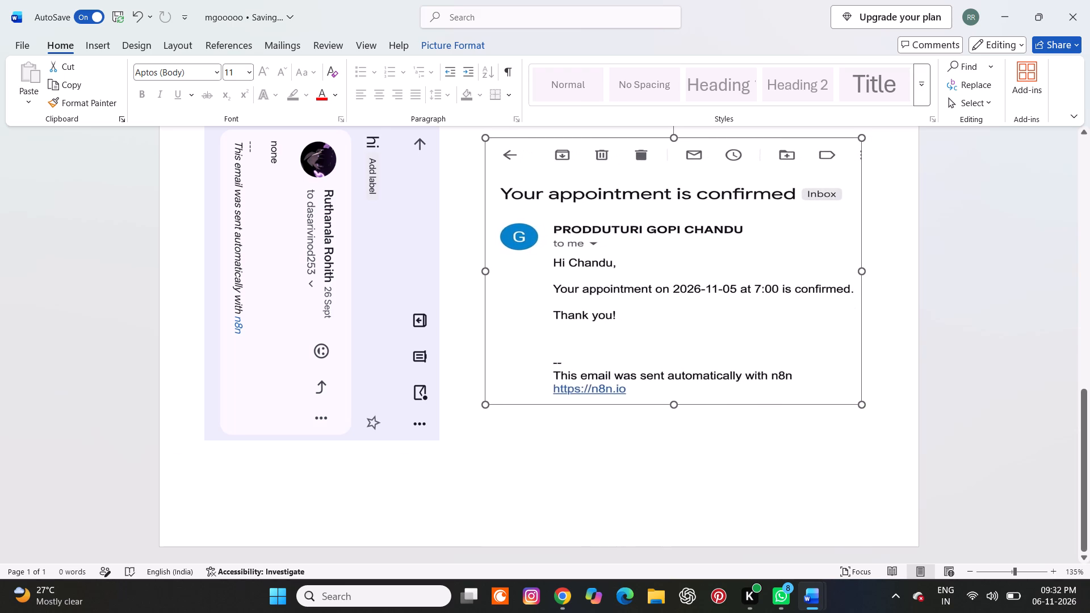
{"action": "left_click_drag", "start_coordinate": [485, 275], "coordinate": [494, 275]}
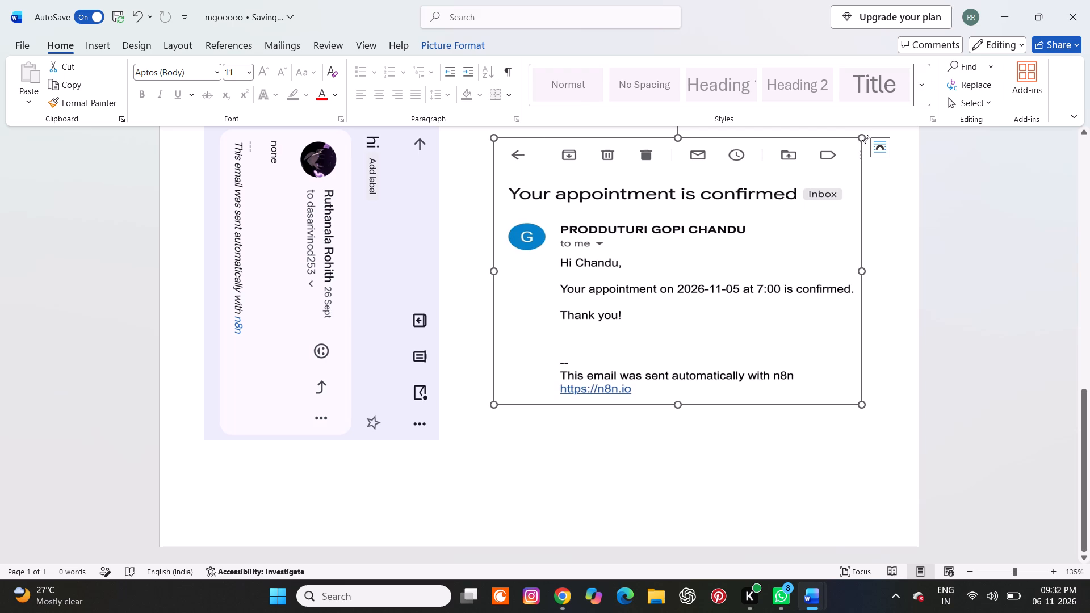
{"action": "left_click_drag", "start_coordinate": [859, 138], "coordinate": [825, 173]}
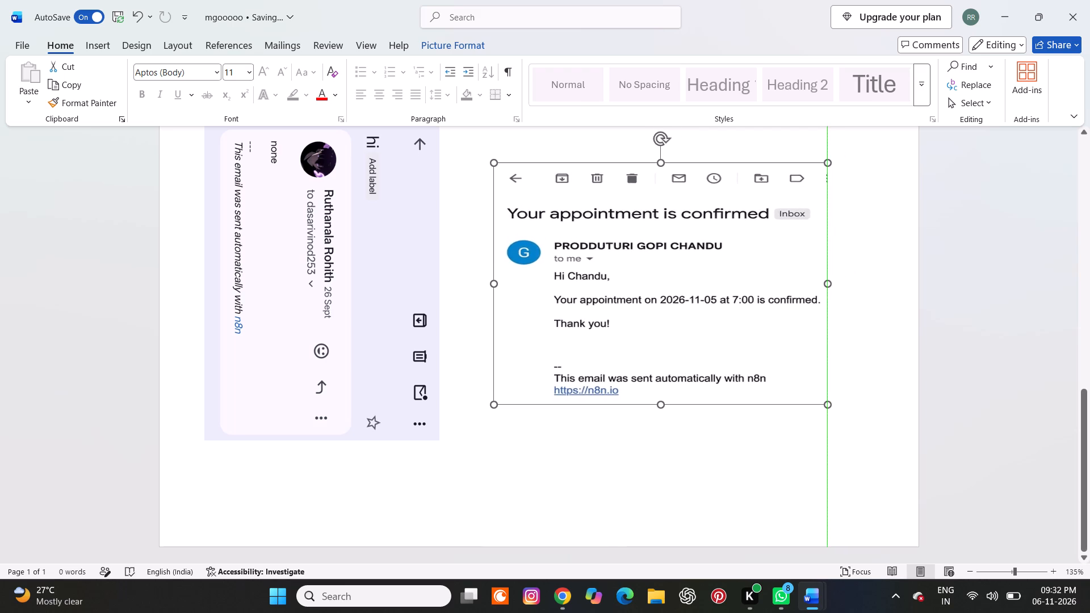
{"action": "left_click_drag", "start_coordinate": [825, 173], "coordinate": [802, 191]}
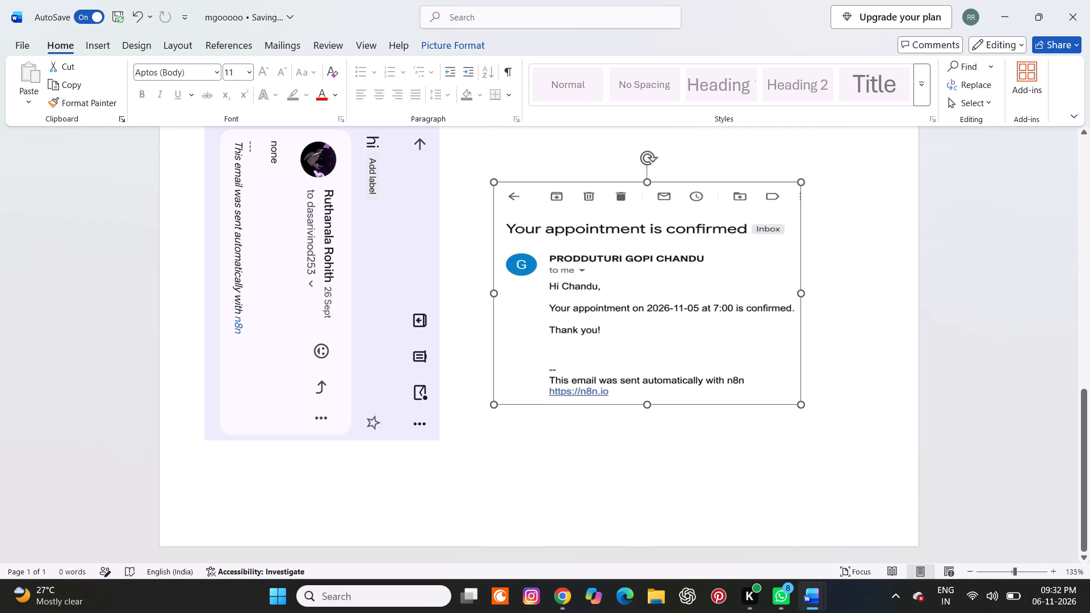
{"action": "left_click_drag", "start_coordinate": [644, 299], "coordinate": [680, 304]}
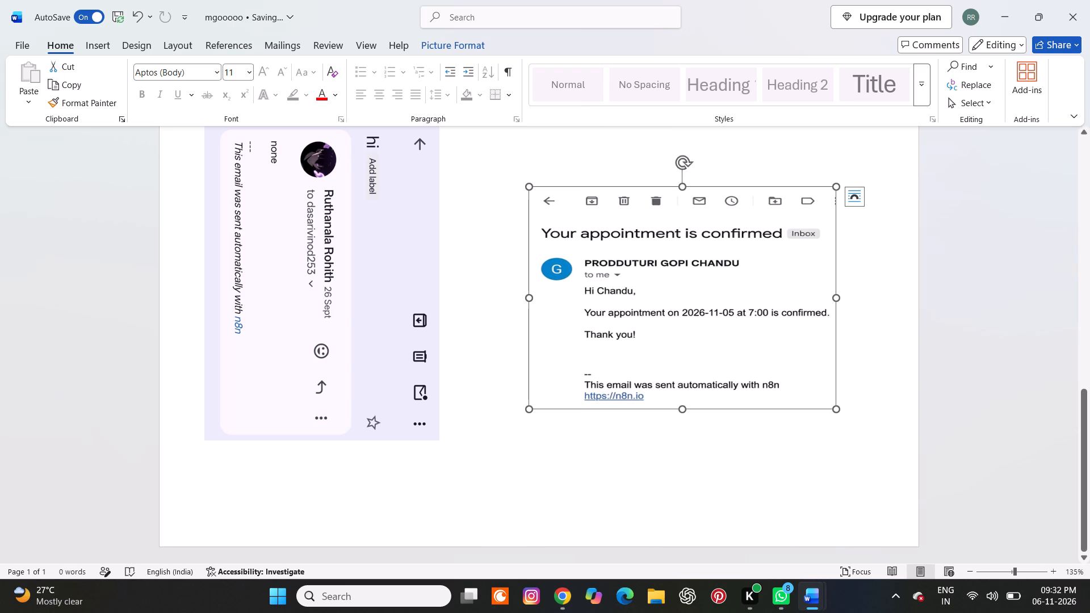
{"action": "left_click_drag", "start_coordinate": [680, 187], "coordinate": [680, 179]}
Nudge the rotated hi email picture slightly further inward and down beside the appointment email picture.
{"action": "scroll", "coordinate": [500, 242], "scroll_direction": "up", "scroll_amount": 2}
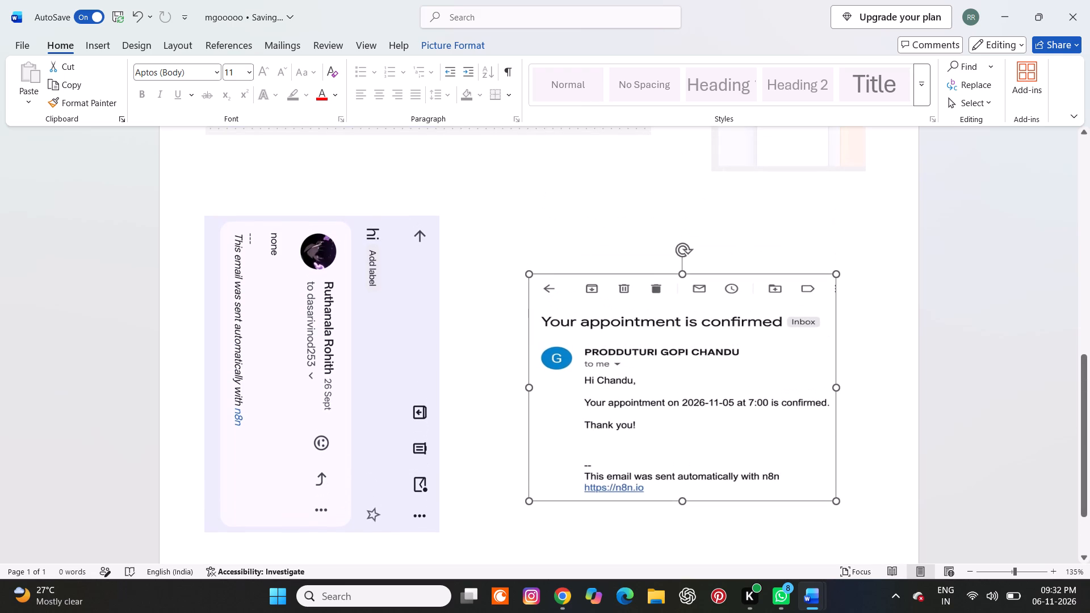
{"action": "left_click_drag", "start_coordinate": [355, 350], "coordinate": [365, 360]}
Enlarge the AI Agent workflow picture at the top of the page slightly, keeping its proportions.
{"action": "scroll", "coordinate": [632, 292], "scroll_direction": "up", "scroll_amount": 5}
{"action": "left_click", "coordinate": [529, 297]}
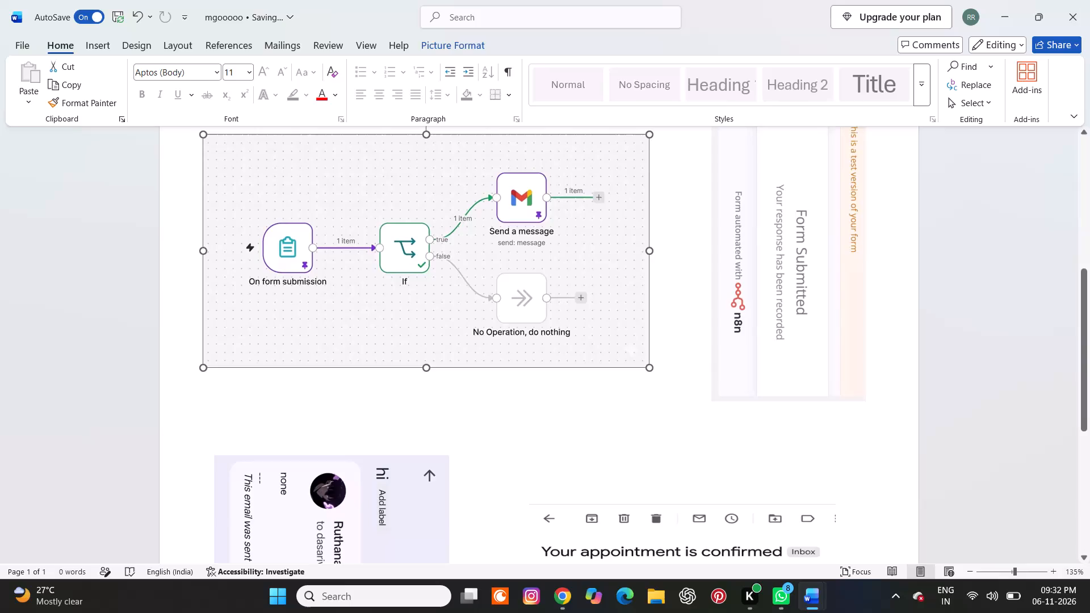
{"action": "scroll", "coordinate": [550, 294], "scroll_direction": "up", "scroll_amount": 8}
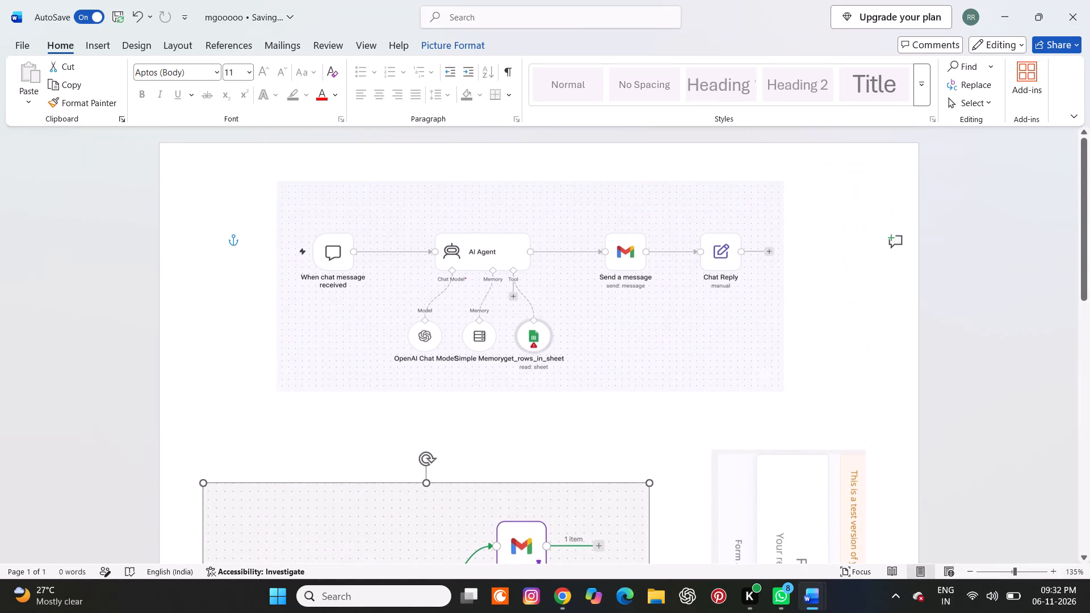
{"action": "left_click", "coordinate": [551, 293]}
{"action": "left_click_drag", "start_coordinate": [782, 388], "coordinate": [793, 393]}
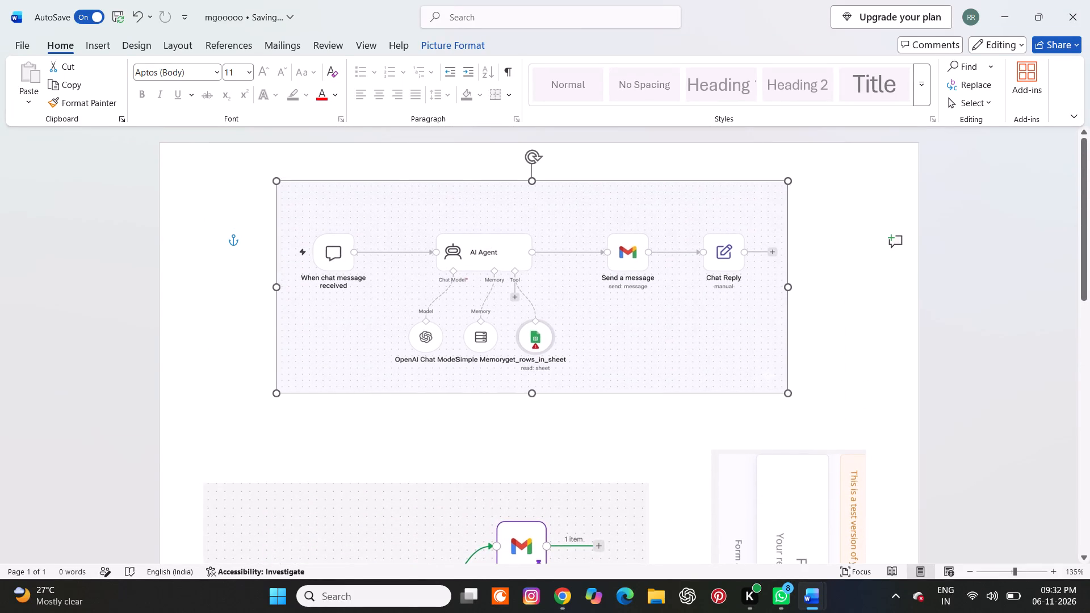
{"action": "left_click_drag", "start_coordinate": [793, 393], "coordinate": [803, 402]}
Deselect the picture and save the document with the adjusted picture layout.
{"action": "scroll", "coordinate": [864, 330], "scroll_direction": "down", "scroll_amount": 8}
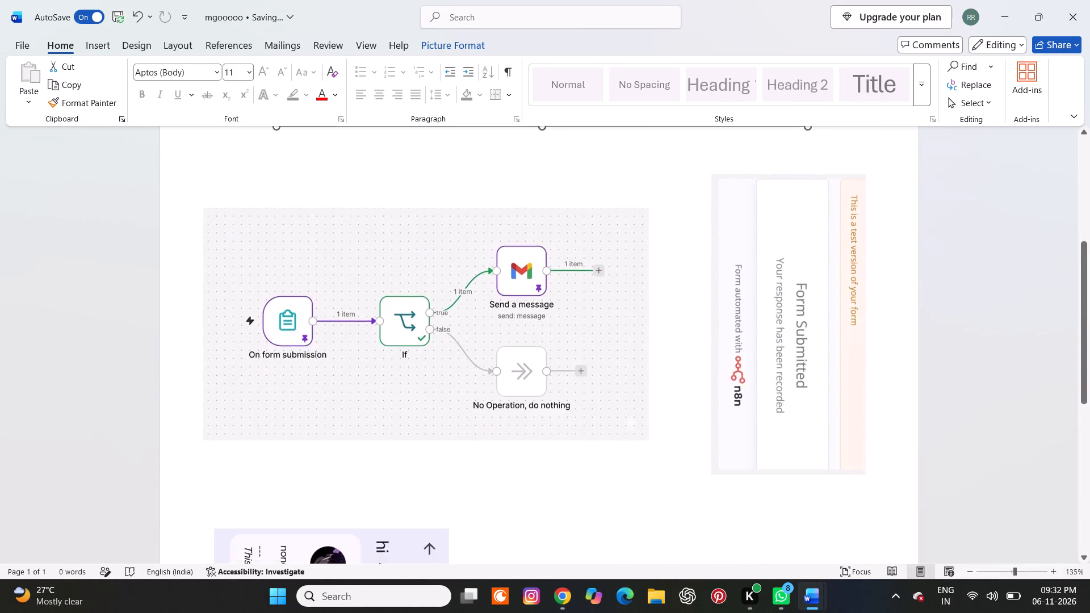
{"action": "scroll", "coordinate": [850, 318], "scroll_direction": "down", "scroll_amount": 3}
{"action": "left_click", "coordinate": [842, 295]}
{"action": "scroll", "coordinate": [834, 302], "scroll_direction": "up", "scroll_amount": 5}
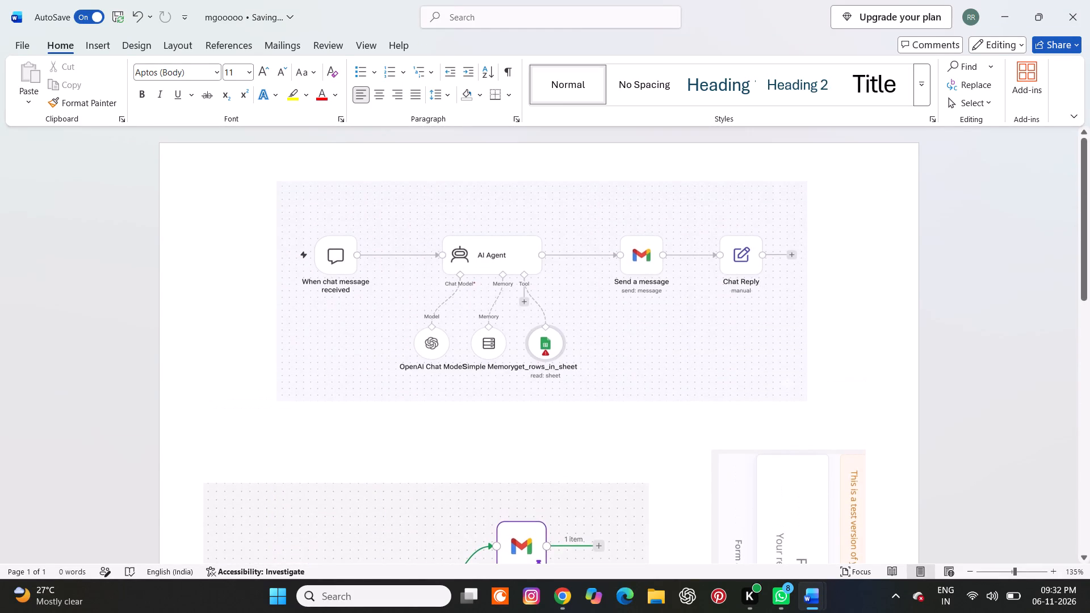
{"action": "key", "text": "ctrl+s"}
{"action": "key", "text": "ctrl+s"}
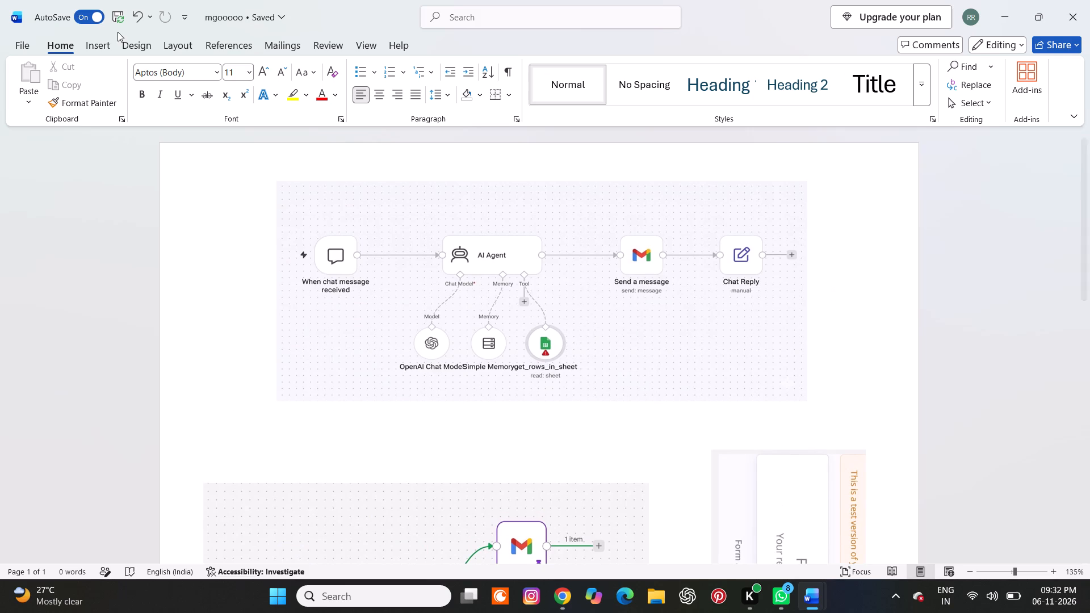
Look over the saved page from top to bottom to examine the final arrangement of the pictures.
{"action": "left_click", "coordinate": [16, 47]}
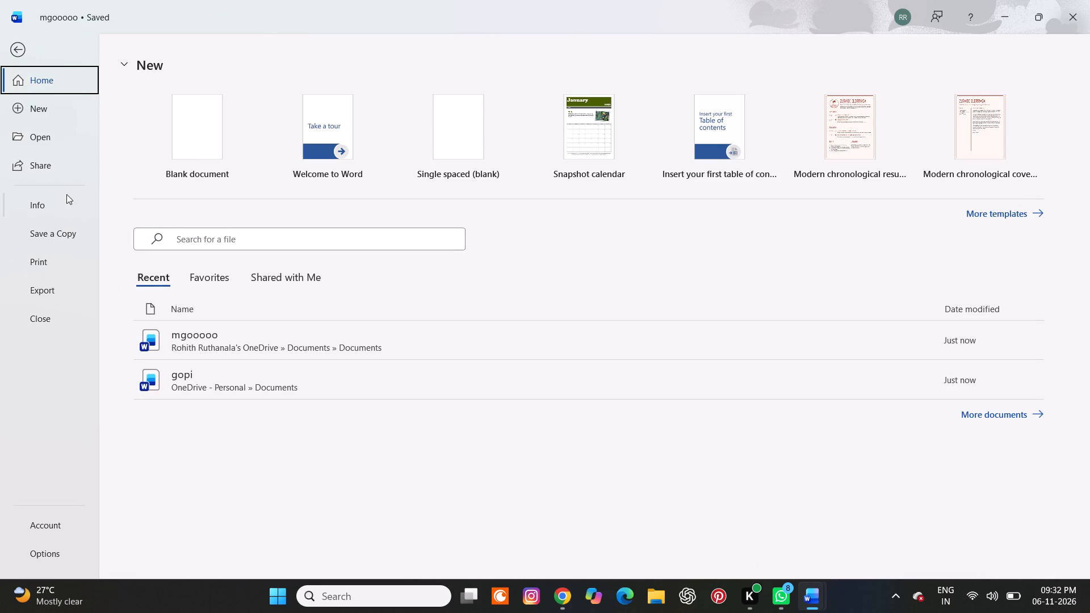
{"action": "left_click", "coordinate": [10, 48]}
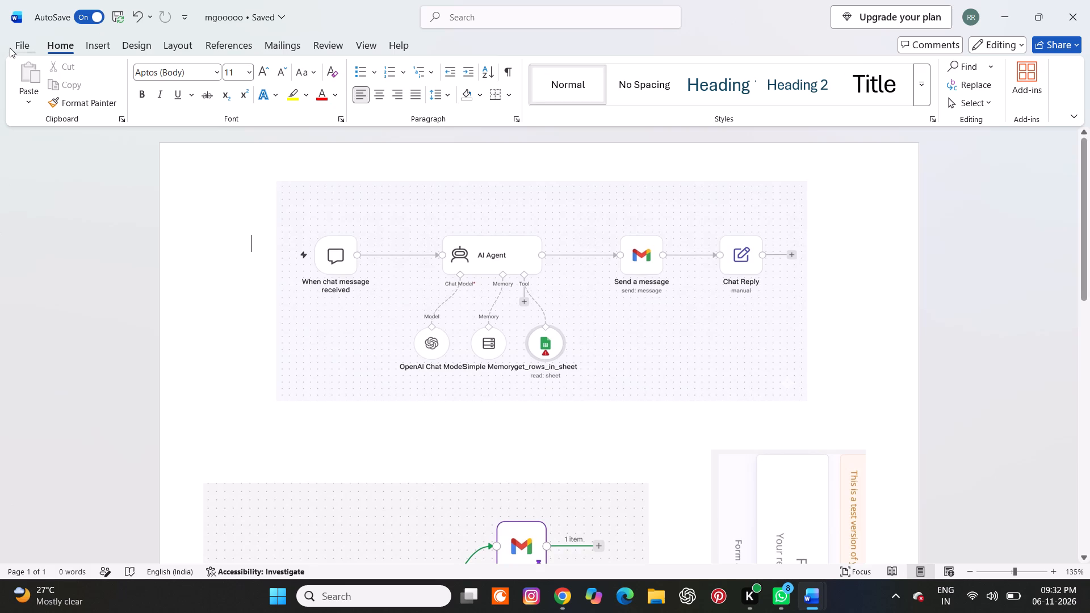
{"action": "scroll", "coordinate": [398, 293], "scroll_direction": "down", "scroll_amount": 10}
{"action": "scroll", "coordinate": [467, 127], "scroll_direction": "down", "scroll_amount": 14}
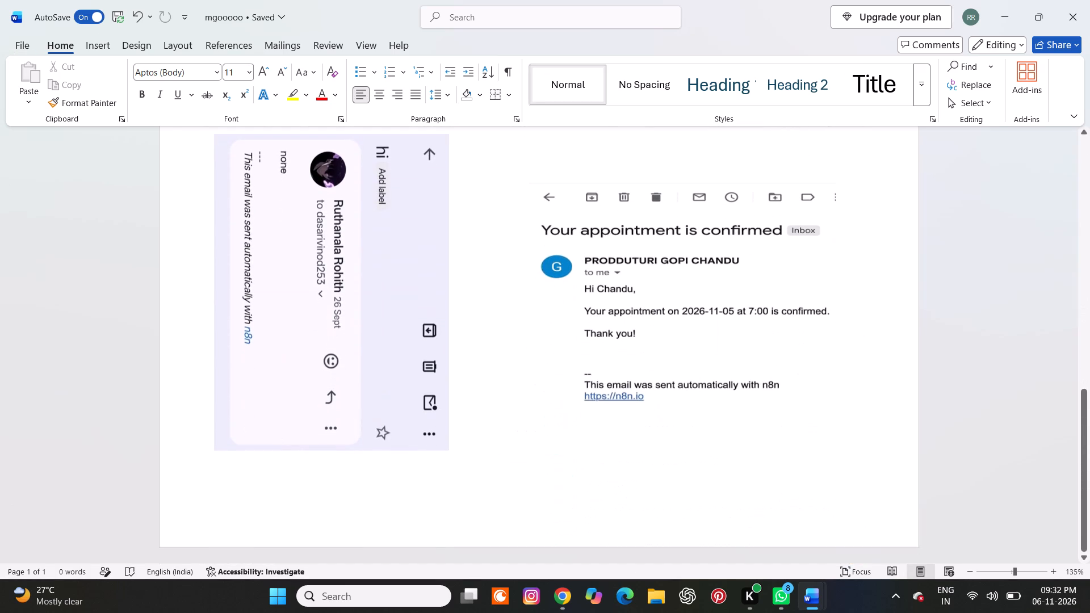
{"action": "scroll", "coordinate": [495, 400], "scroll_direction": "up", "scroll_amount": 20}
{"action": "scroll", "coordinate": [495, 400], "scroll_direction": "up", "scroll_amount": 4}
{"action": "middle_click", "coordinate": [494, 398]}
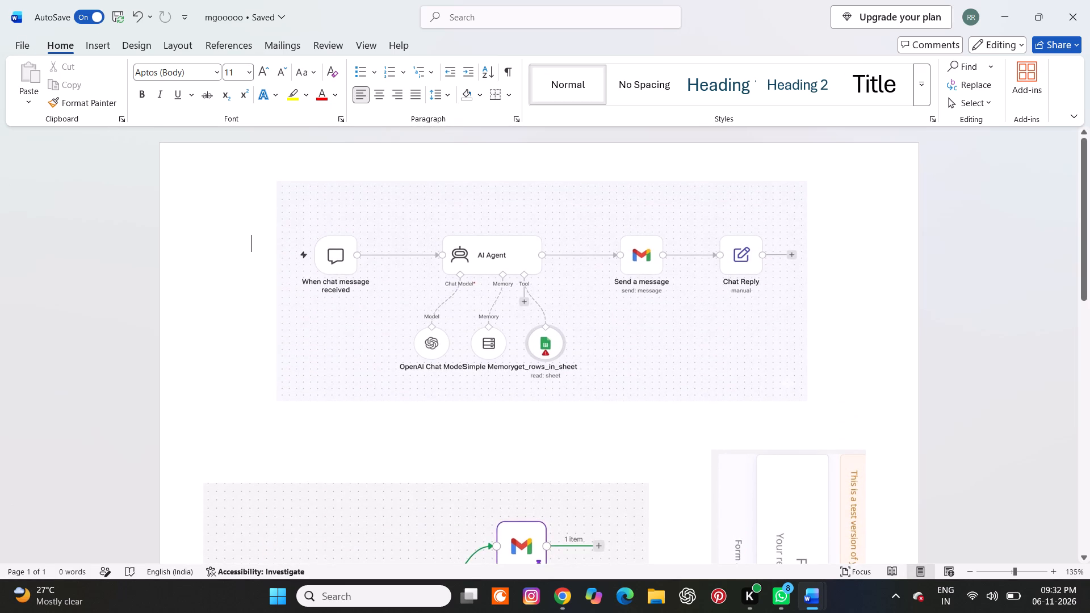
Save a copy of the document as a Word Document named Rohith in the PC's Desktop folder.
{"action": "left_click", "coordinate": [26, 37]}
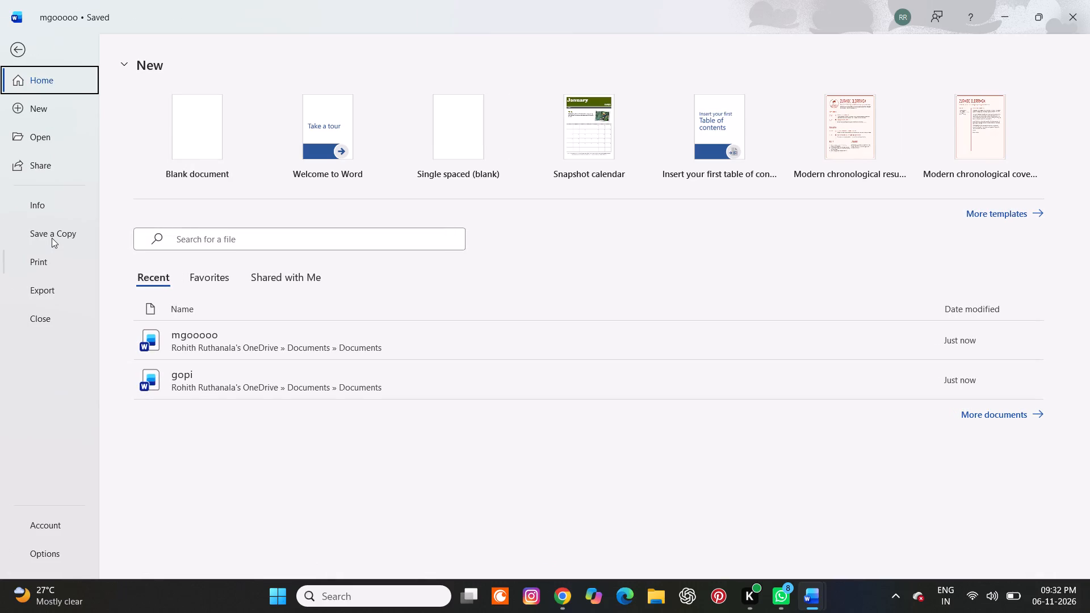
{"action": "left_click", "coordinate": [64, 226]}
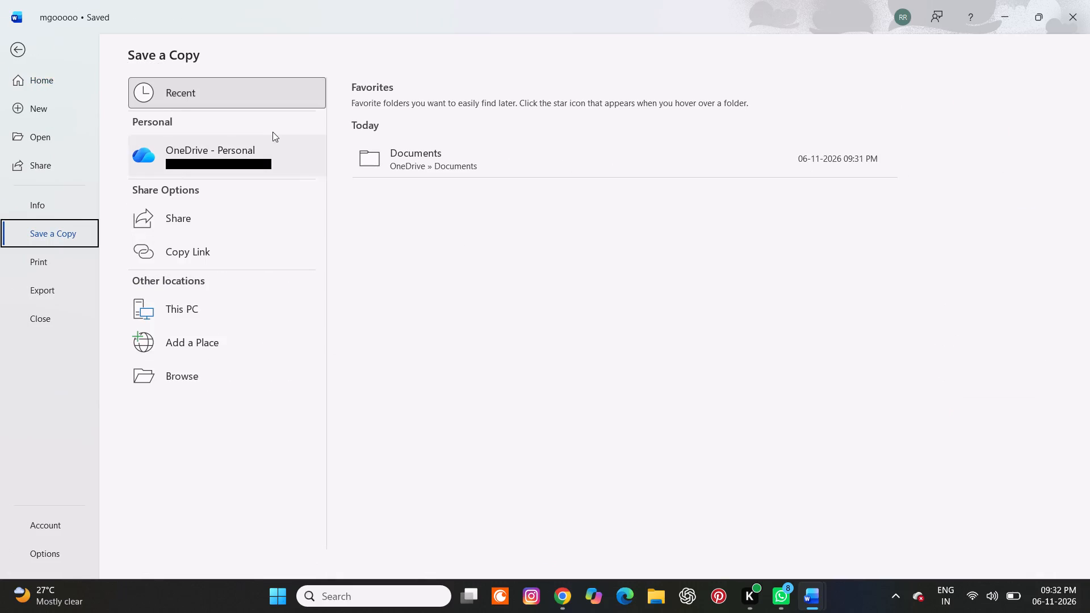
{"action": "left_click", "coordinate": [190, 313]}
{"action": "left_click", "coordinate": [399, 141]}
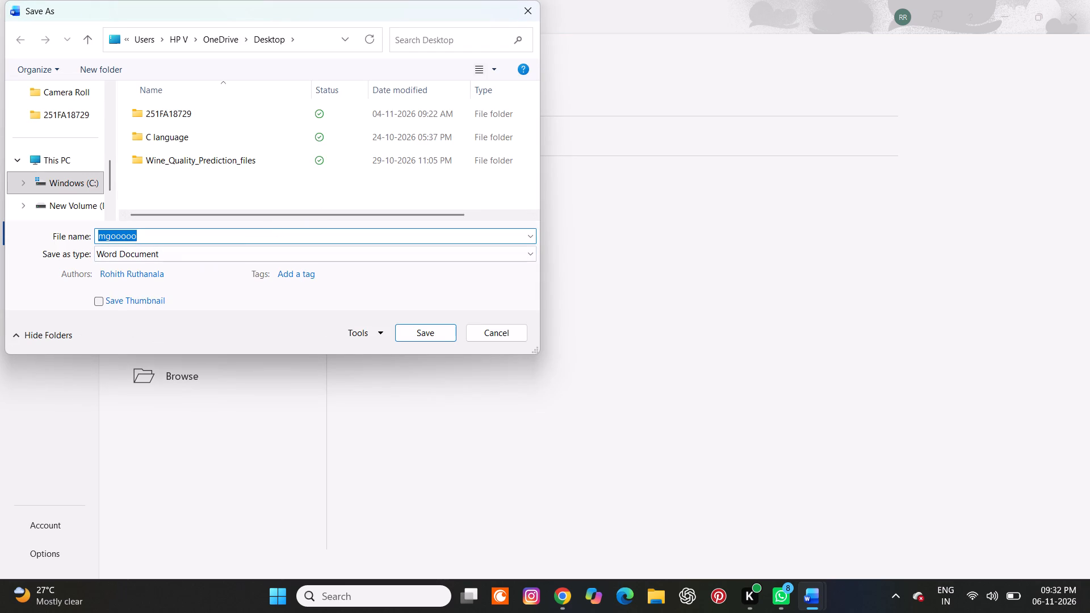
{"action": "key", "text": "BackSpace"}
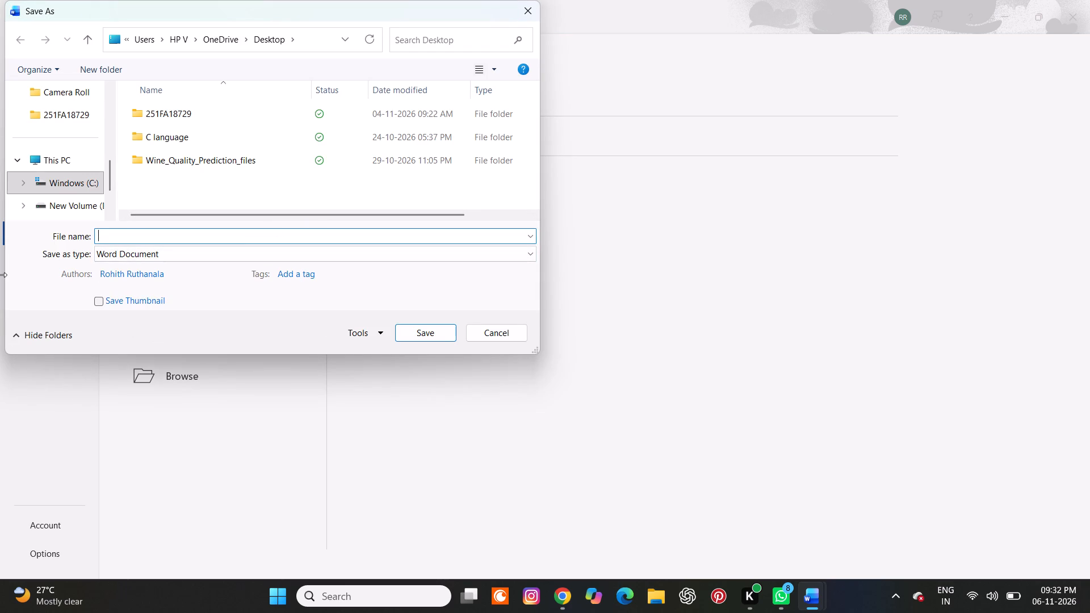
{"action": "key", "text": "shift+r"}
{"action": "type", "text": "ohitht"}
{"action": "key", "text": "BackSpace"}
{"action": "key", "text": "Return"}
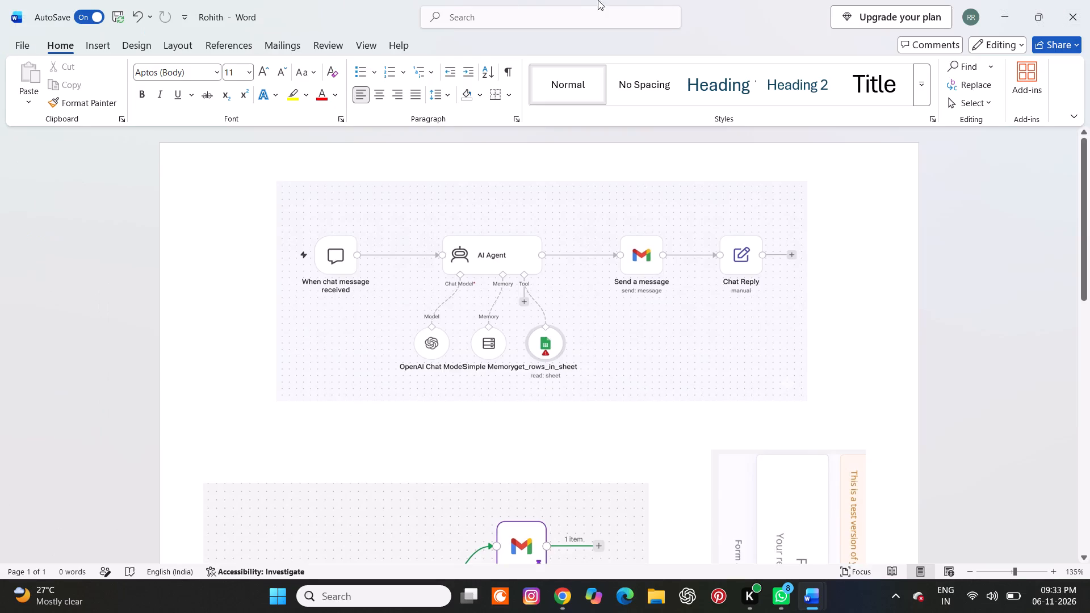
Minimize the Rohith document window and the gopi document window behind it.
{"action": "left_click", "coordinate": [1013, 7]}
{"action": "left_click", "coordinate": [1000, 11]}
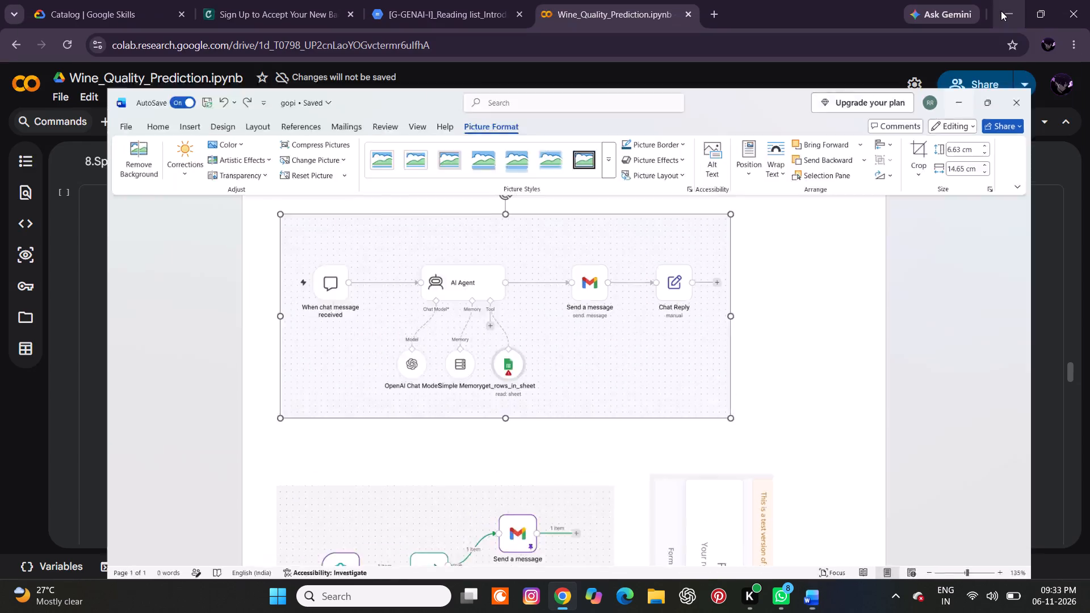
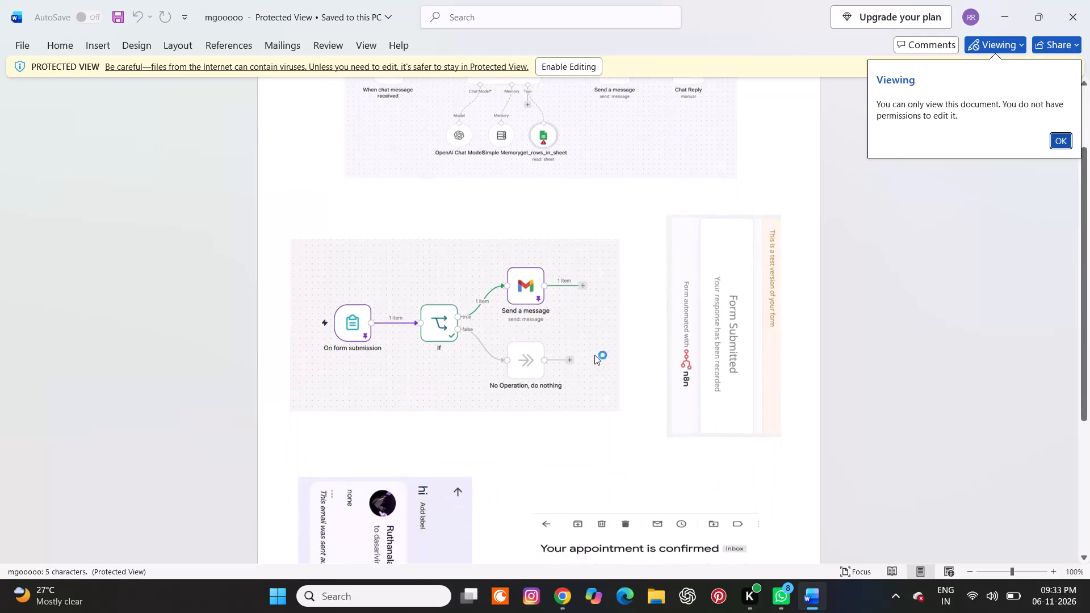
{"action": "scroll", "coordinate": [644, 346], "scroll_direction": "down", "scroll_amount": 5}
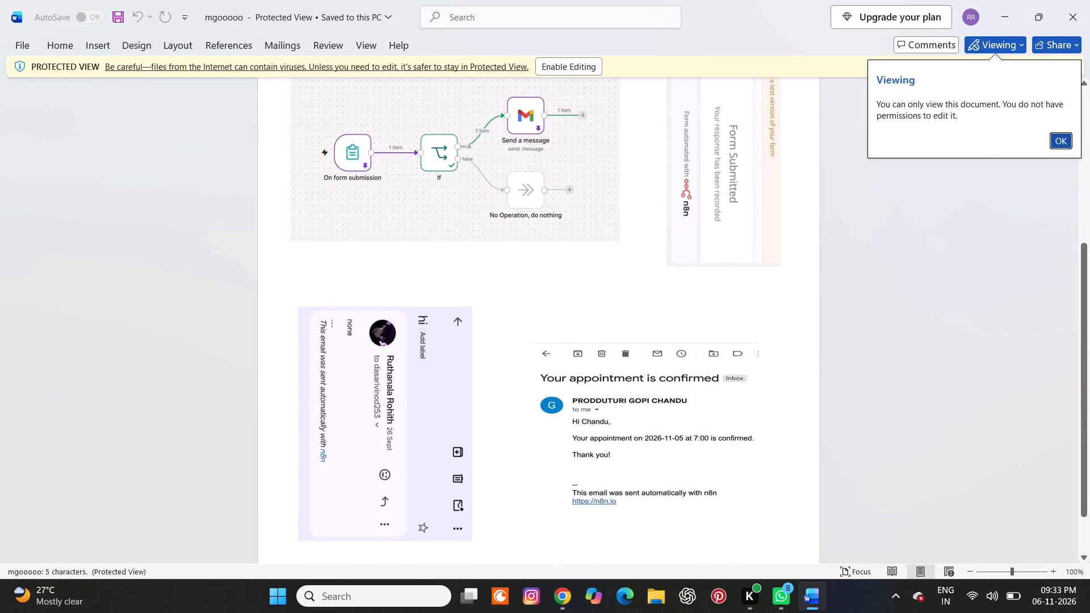
{"action": "scroll", "coordinate": [681, 360], "scroll_direction": "down", "scroll_amount": 5}
{"action": "scroll", "coordinate": [666, 358], "scroll_direction": "up", "scroll_amount": 10}
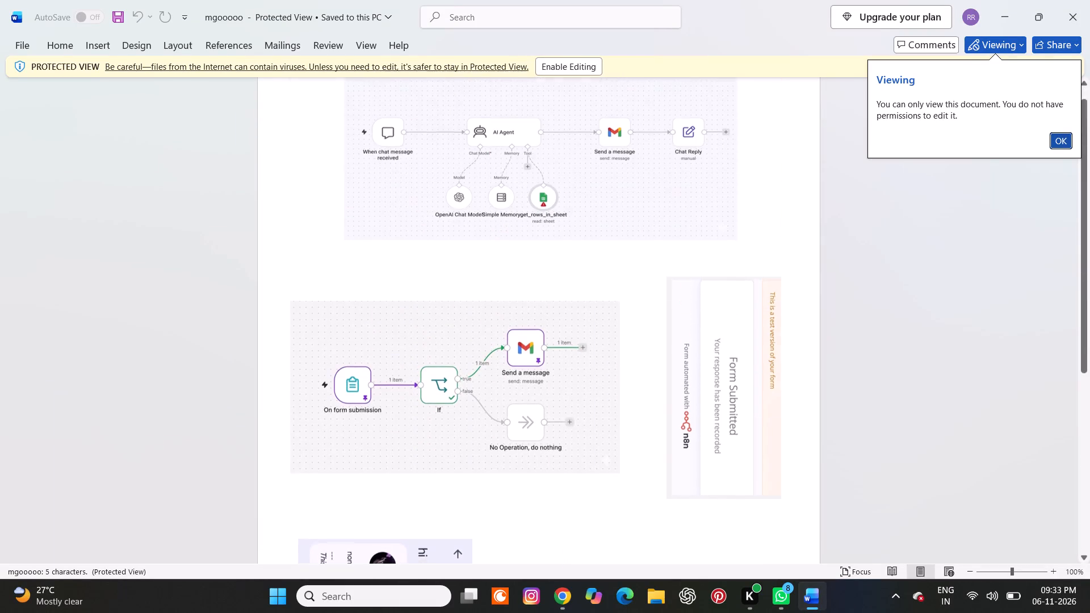
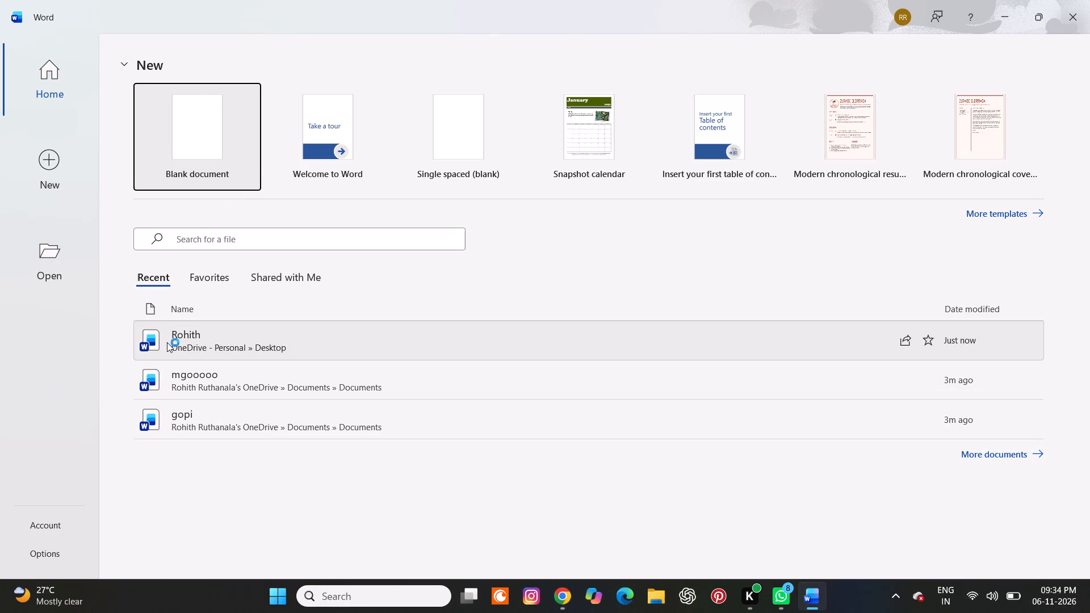
Reopen the recently saved Rohith document.
{"action": "double_click", "coordinate": [167, 342]}
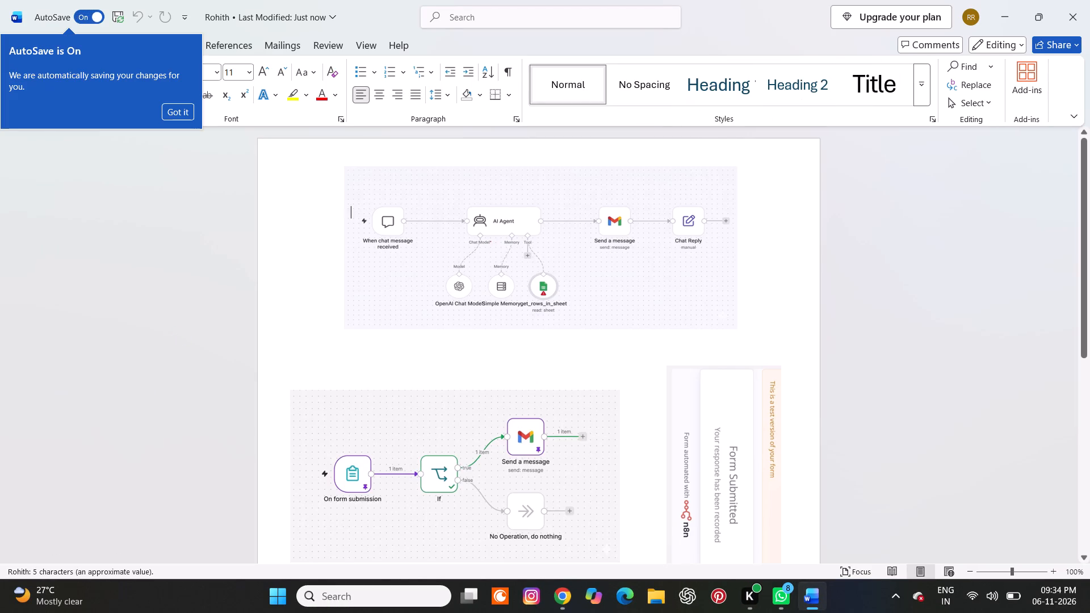
Enlarge the AI Agent workflow picture at the top of the page proportionally and shift it slightly toward the right margin.
{"action": "left_click", "coordinate": [444, 309]}
{"action": "left_click_drag", "start_coordinate": [342, 329], "coordinate": [325, 349]}
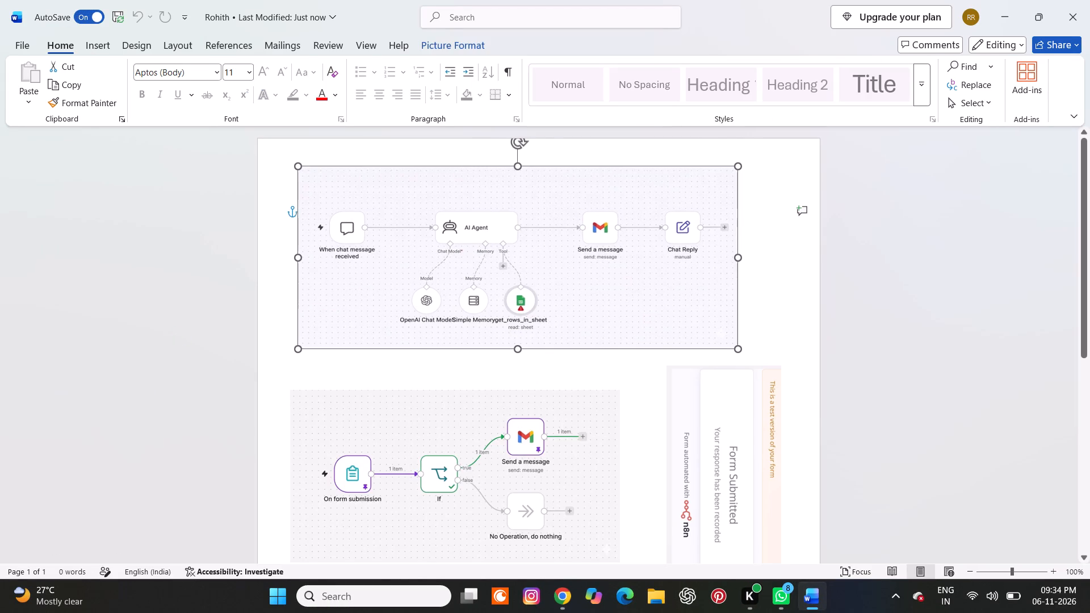
{"action": "left_click_drag", "start_coordinate": [325, 349], "coordinate": [323, 355]}
{"action": "left_click_drag", "start_coordinate": [496, 246], "coordinate": [518, 246]}
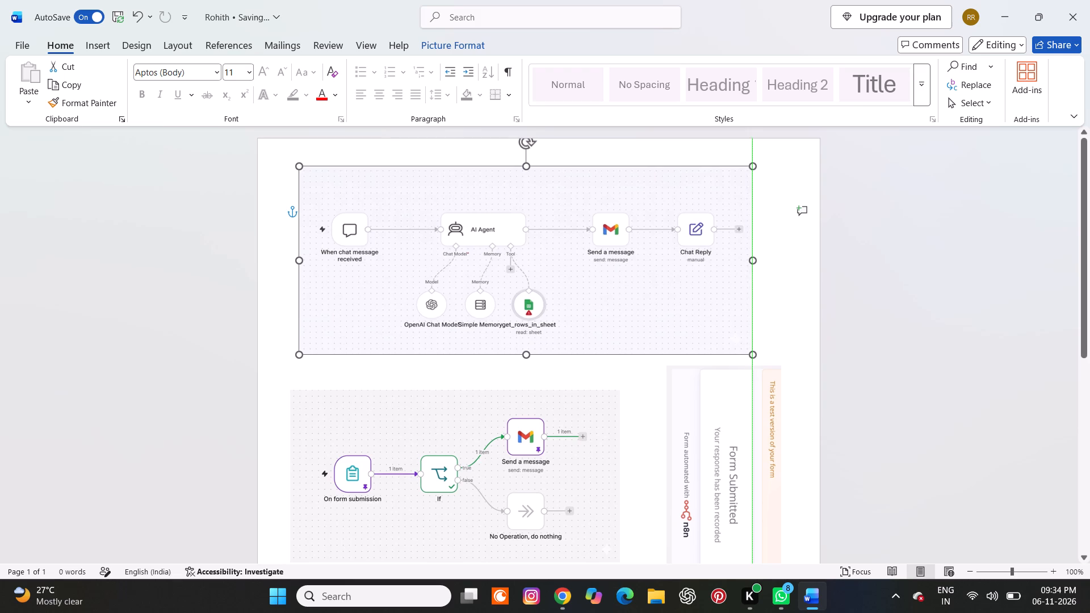
{"action": "left_click_drag", "start_coordinate": [518, 246], "coordinate": [519, 246]}
Select the form submission workflow picture below the AI Agent picture for adjustment.
{"action": "scroll", "coordinate": [525, 397], "scroll_direction": "down", "scroll_amount": 4}
{"action": "left_click", "coordinate": [585, 399]}
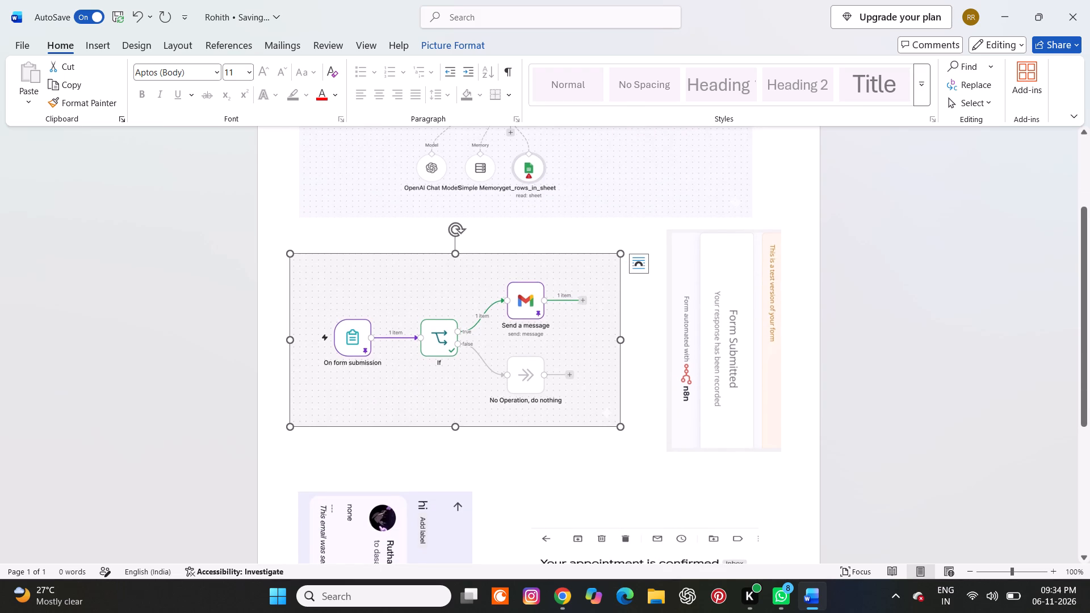
Enlarge the form-submission workflow picture in proportion and shift it toward the page's left edge, clear of the Form Submitted picture.
{"action": "left_click_drag", "start_coordinate": [618, 423], "coordinate": [639, 440]}
{"action": "left_click_drag", "start_coordinate": [510, 357], "coordinate": [508, 357]}
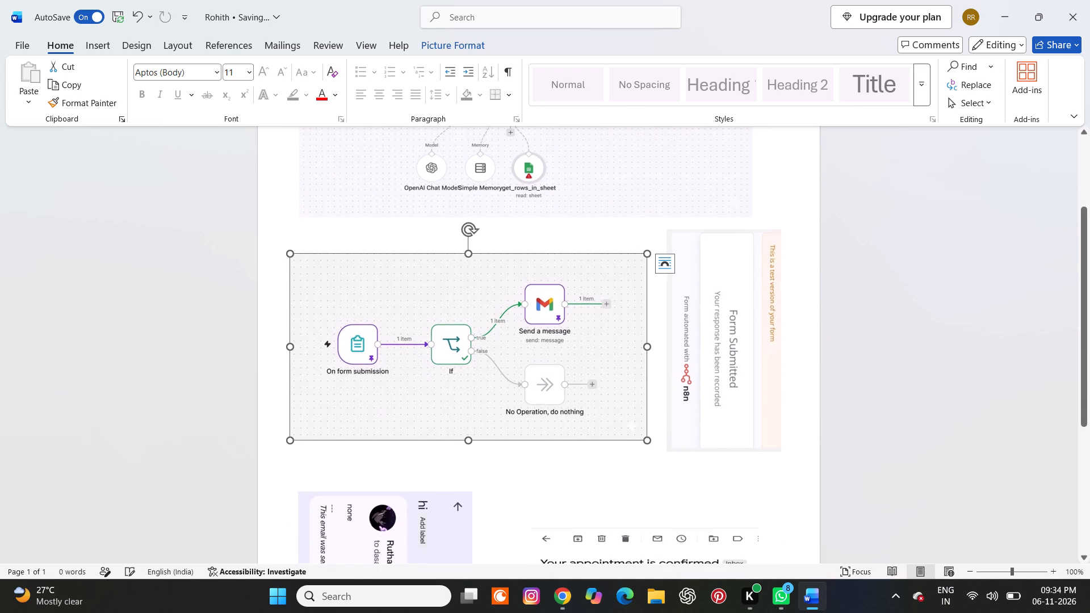
{"action": "left_click_drag", "start_coordinate": [508, 357], "coordinate": [492, 360]}
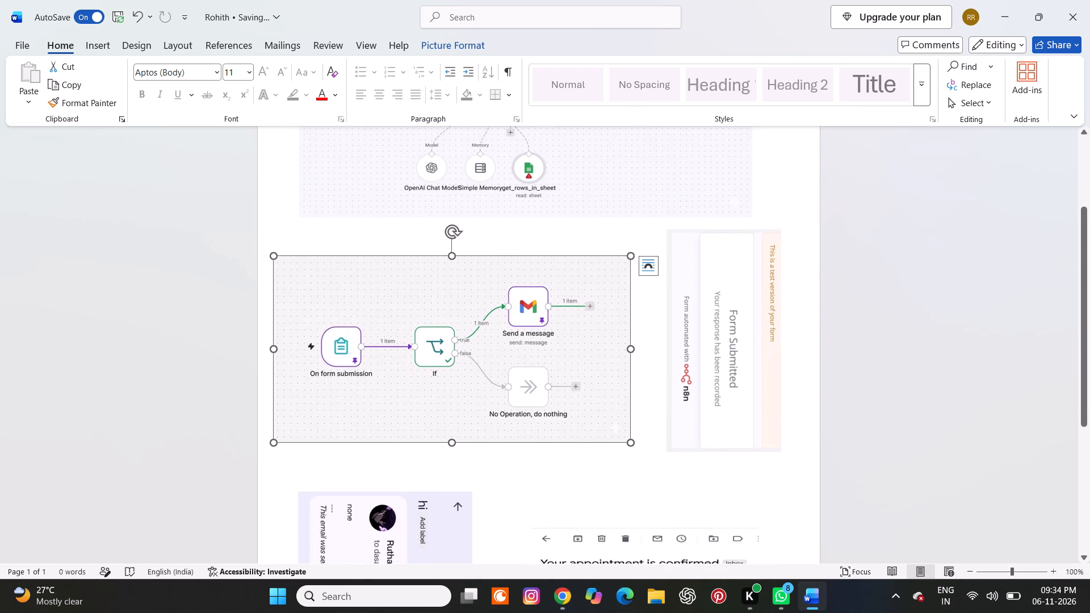
{"action": "left_click_drag", "start_coordinate": [631, 442], "coordinate": [637, 446]}
Enlarge the AI Agent workflow picture at the top of the page slightly and shift it a little to the right.
{"action": "scroll", "coordinate": [554, 272], "scroll_direction": "up", "scroll_amount": 2}
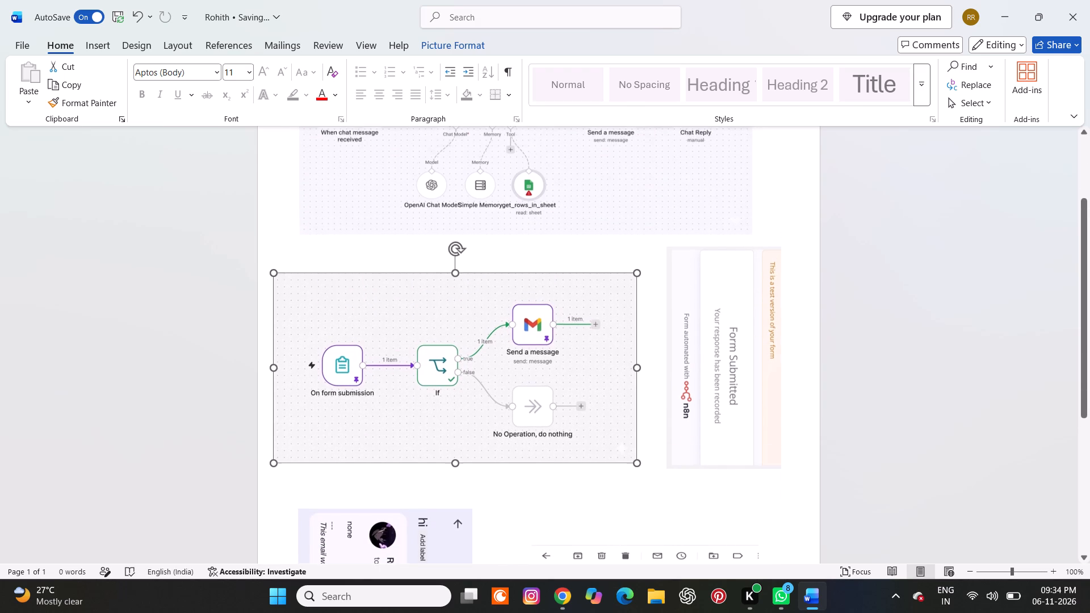
{"action": "scroll", "coordinate": [554, 272], "scroll_direction": "up", "scroll_amount": 4}
{"action": "left_click", "coordinate": [544, 243]}
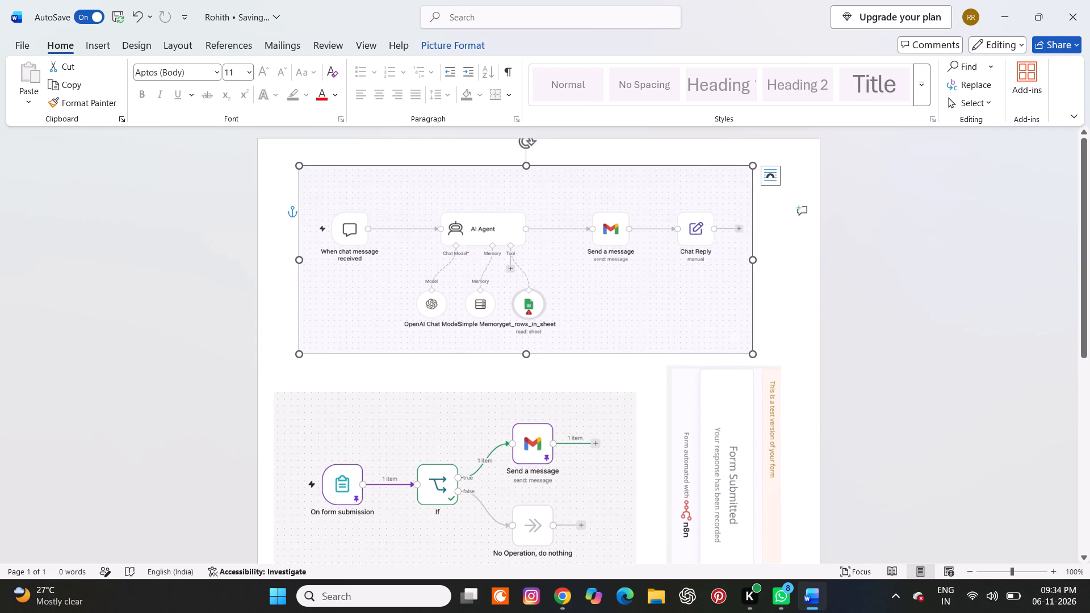
{"action": "left_click_drag", "start_coordinate": [299, 165], "coordinate": [295, 162]}
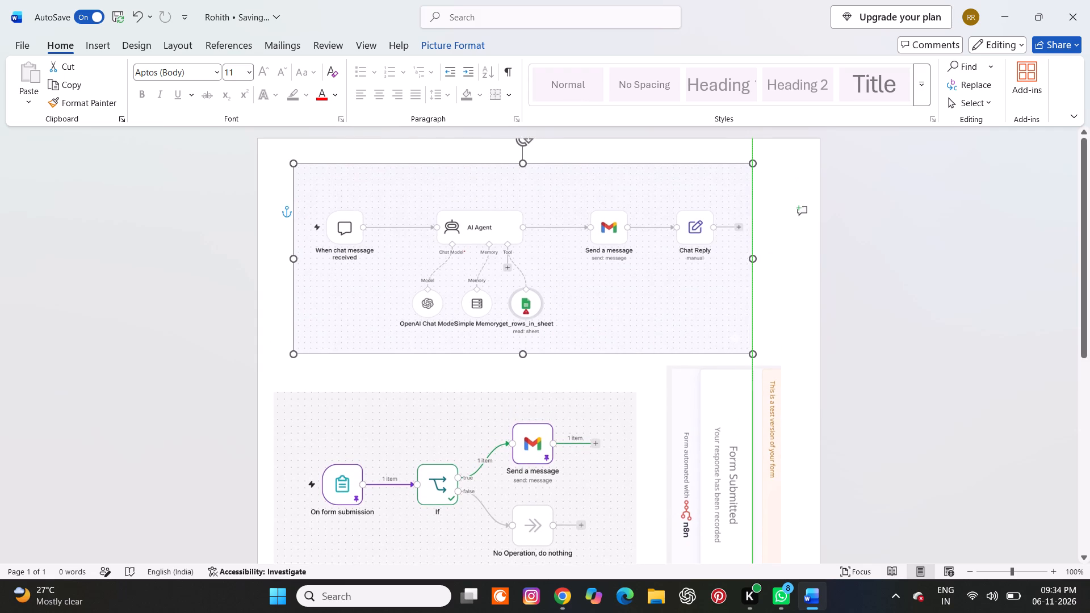
{"action": "left_click_drag", "start_coordinate": [295, 162], "coordinate": [290, 157]}
{"action": "left_click_drag", "start_coordinate": [492, 217], "coordinate": [506, 219]}
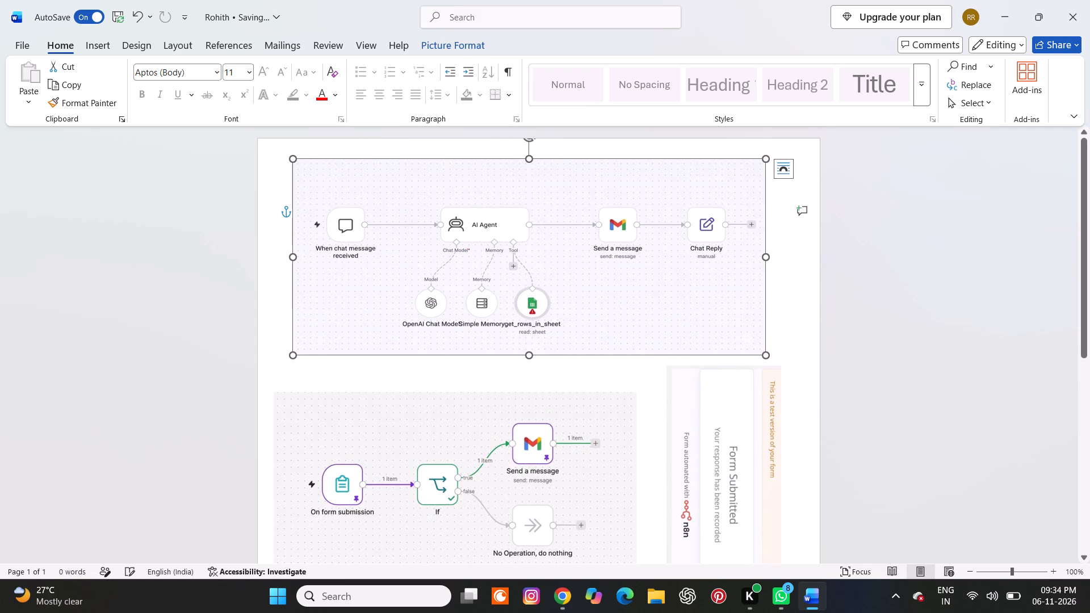
{"action": "left_click_drag", "start_coordinate": [548, 246], "coordinate": [561, 249]}
Move the rotated Form Submitted picture slightly down, beside the form-submission workflow picture.
{"action": "scroll", "coordinate": [562, 249], "scroll_direction": "down", "scroll_amount": 4}
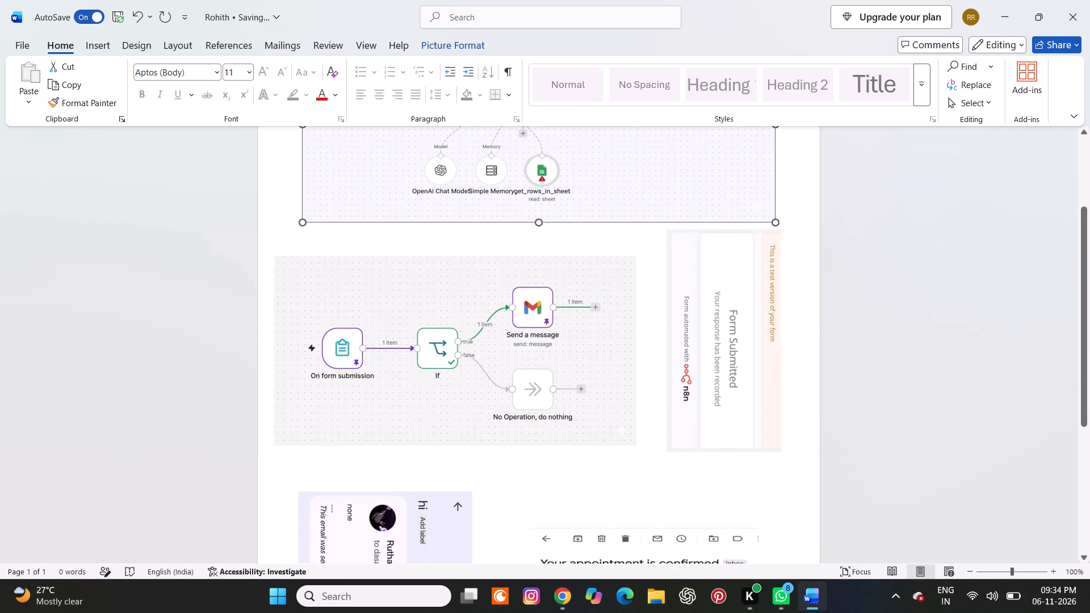
{"action": "left_click", "coordinate": [685, 300]}
{"action": "left_click_drag", "start_coordinate": [685, 300], "coordinate": [689, 317]}
{"action": "left_click_drag", "start_coordinate": [698, 318], "coordinate": [701, 337]}
Enlarge the appointment confirmation email picture in proportion and reposition it slightly up in the lower right of the page.
{"action": "scroll", "coordinate": [700, 331], "scroll_direction": "down", "scroll_amount": 7}
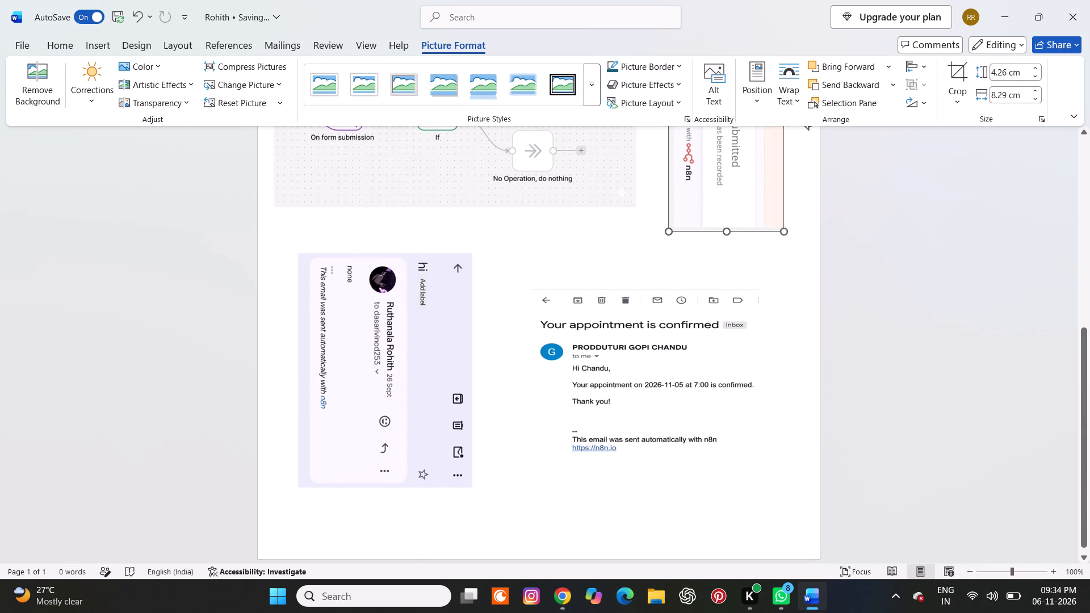
{"action": "left_click", "coordinate": [605, 366]}
{"action": "left_click_drag", "start_coordinate": [533, 458], "coordinate": [531, 459]}
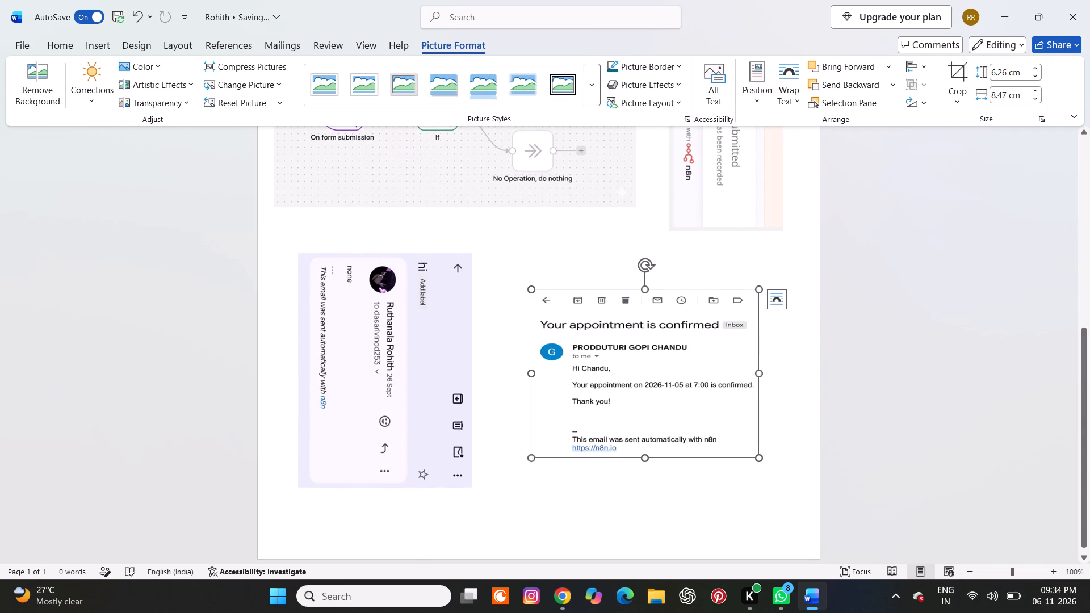
{"action": "left_click_drag", "start_coordinate": [531, 459], "coordinate": [515, 481]}
{"action": "left_click_drag", "start_coordinate": [614, 413], "coordinate": [622, 405]}
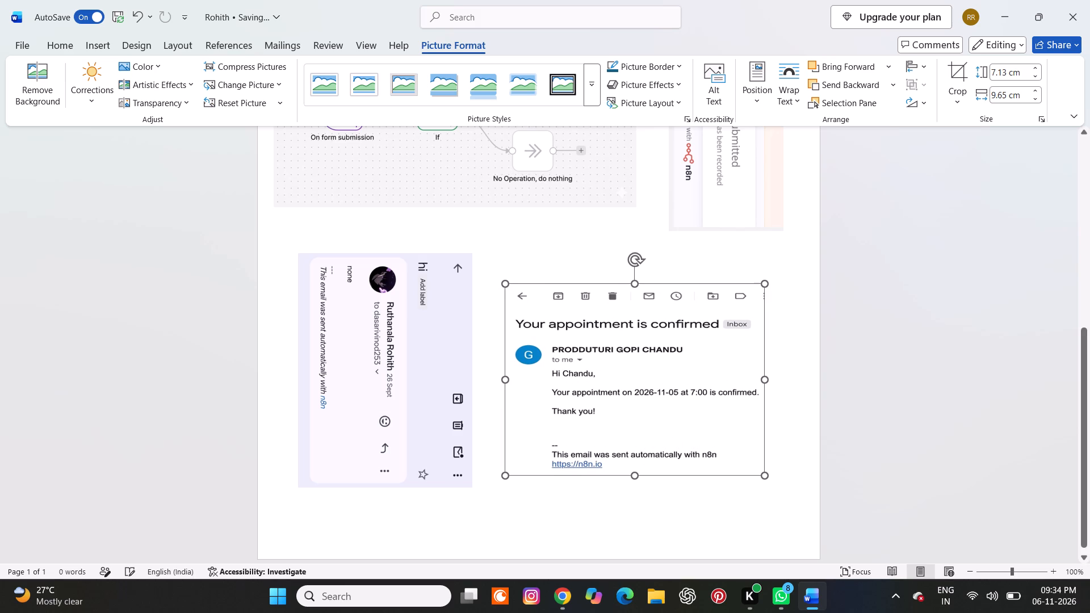
{"action": "left_click_drag", "start_coordinate": [622, 405], "coordinate": [635, 394]}
{"action": "left_click_drag", "start_coordinate": [519, 462], "coordinate": [517, 469]}
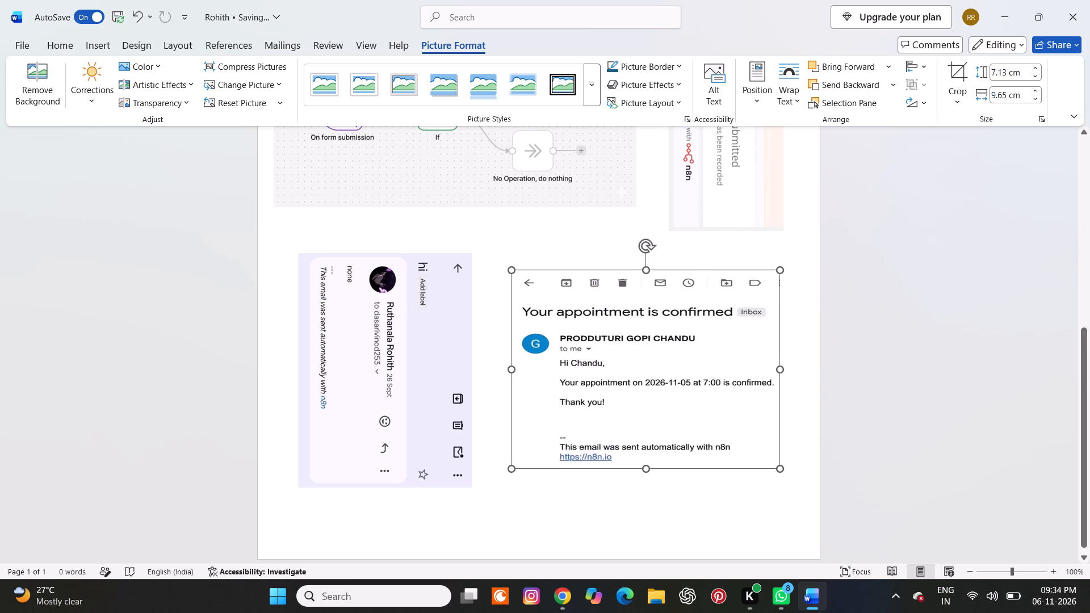
Enlarge the rotated email picture at the page's lower left to about 7.13 by 9.6 cm and position it beside the appointment email.
{"action": "left_click", "coordinate": [364, 486]}
{"action": "left_click_drag", "start_coordinate": [468, 488], "coordinate": [477, 494]}
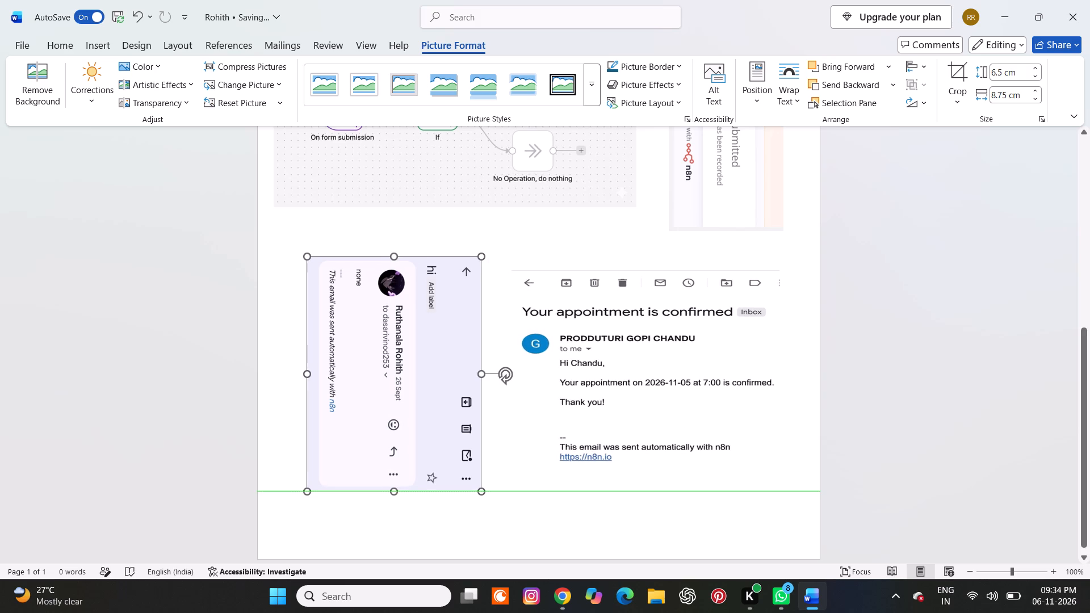
{"action": "left_click_drag", "start_coordinate": [477, 494], "coordinate": [445, 496]}
{"action": "left_click_drag", "start_coordinate": [448, 494], "coordinate": [467, 506]}
{"action": "left_click_drag", "start_coordinate": [361, 398], "coordinate": [374, 401]}
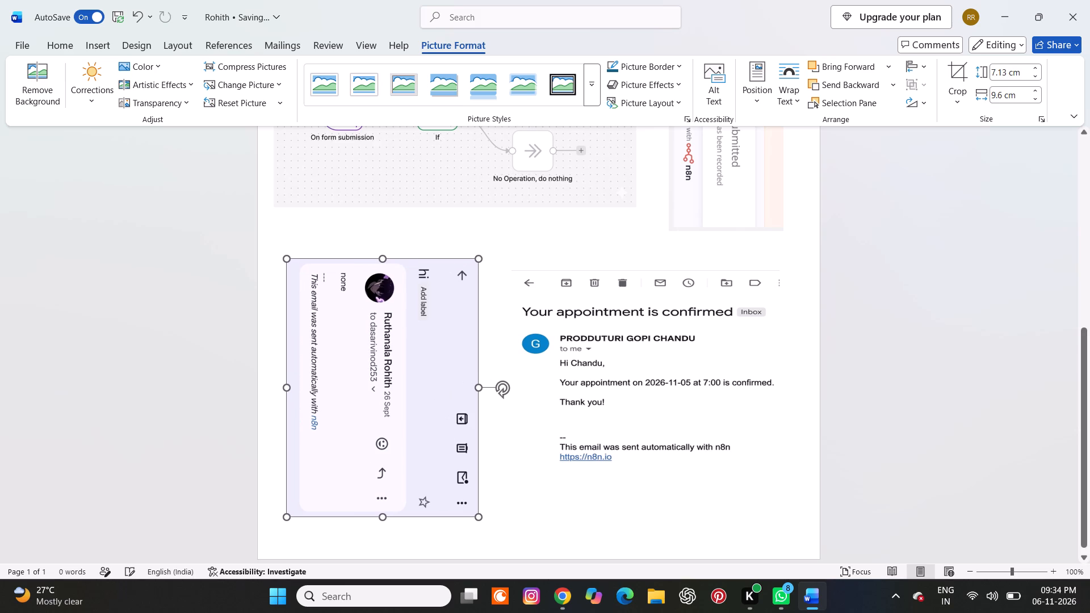
{"action": "left_click_drag", "start_coordinate": [374, 401], "coordinate": [376, 401]}
Save the document with the resized and repositioned pictures.
{"action": "scroll", "coordinate": [469, 347], "scroll_direction": "up", "scroll_amount": 4}
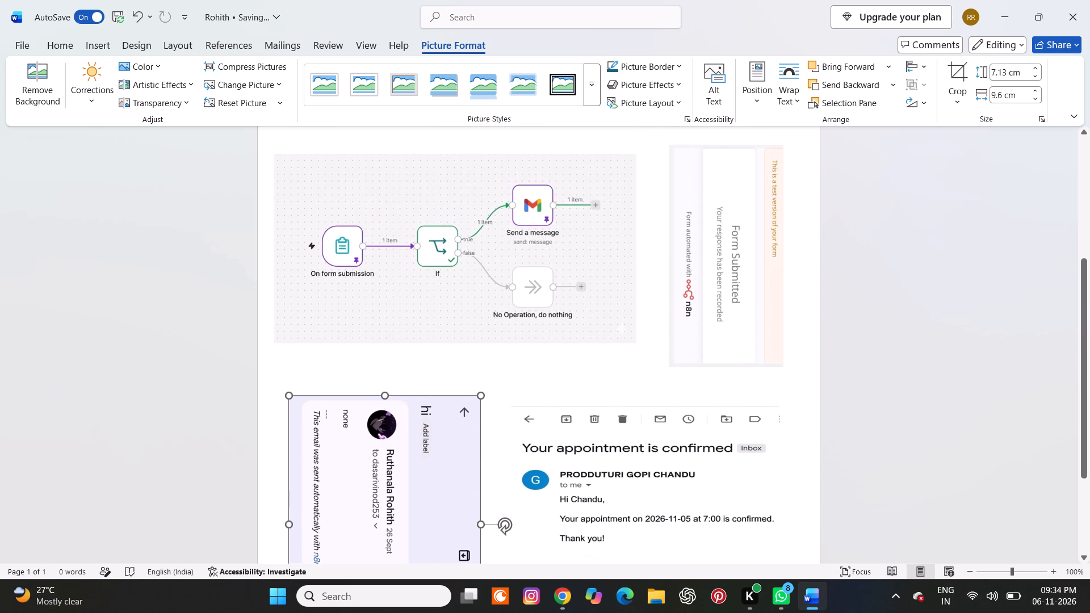
{"action": "key", "text": "ctrl+s"}
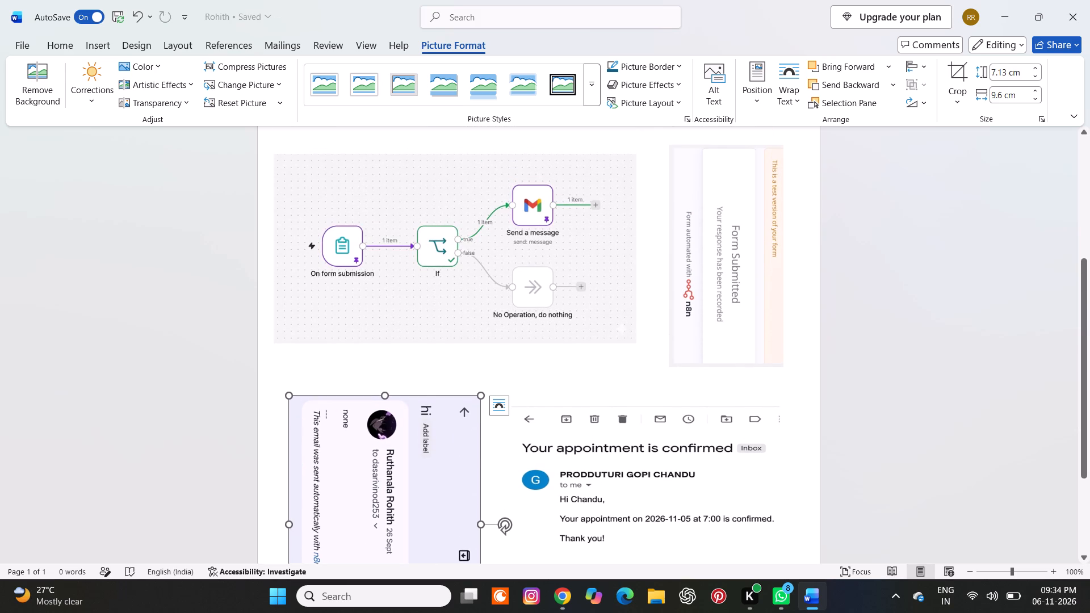
{"action": "key", "text": "ctrl+s"}
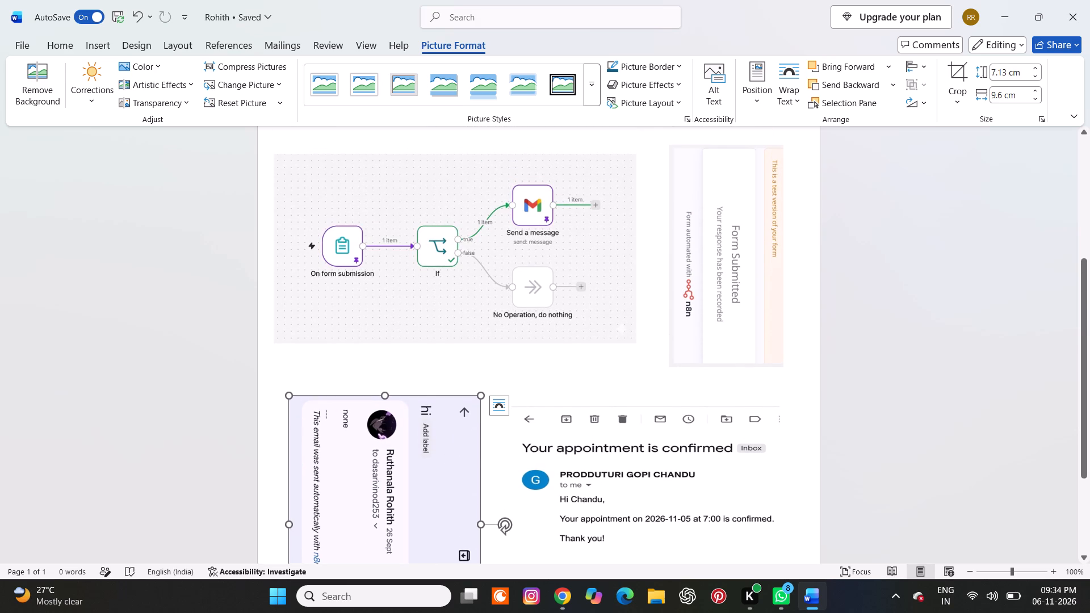
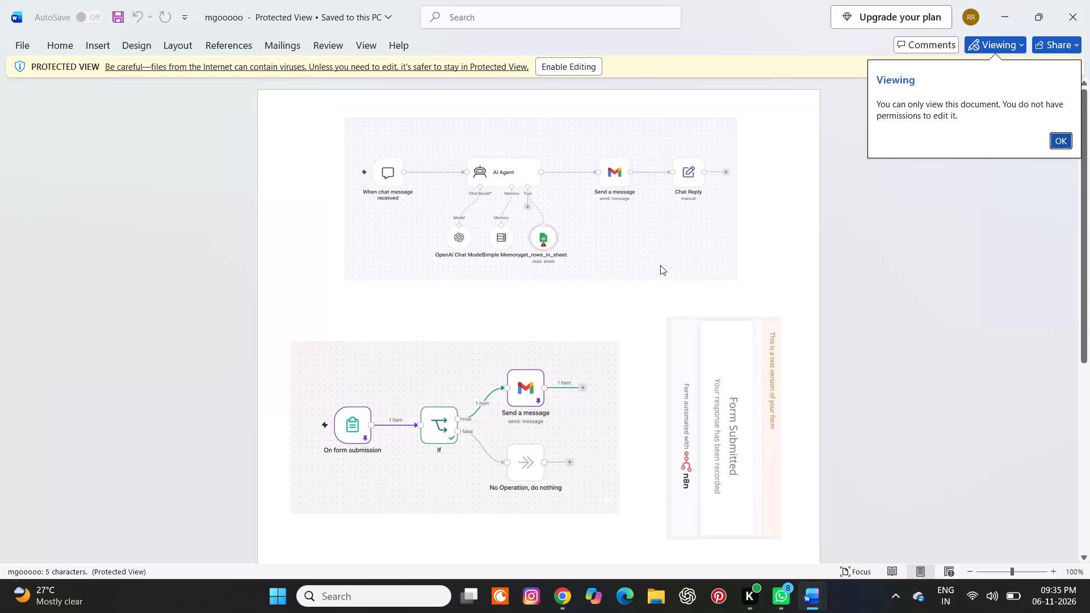
Review the picture layout of the protected mgooooo document from top to bottom, and close that document.
{"action": "scroll", "coordinate": [660, 265], "scroll_direction": "up", "scroll_amount": 2}
{"action": "scroll", "coordinate": [617, 299], "scroll_direction": "down", "scroll_amount": 10}
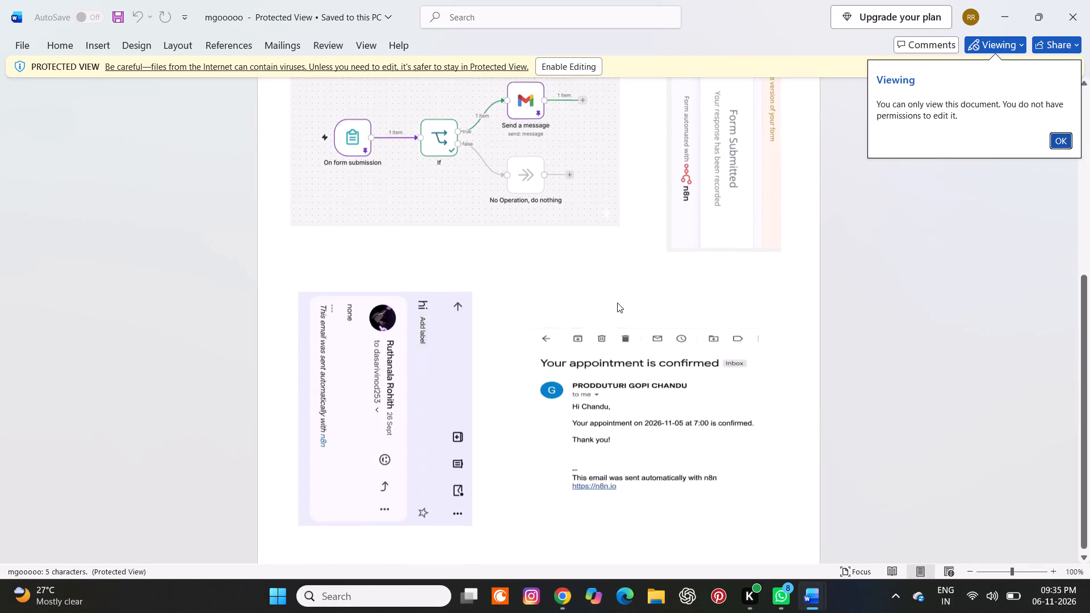
{"action": "left_click", "coordinate": [1078, 15]}
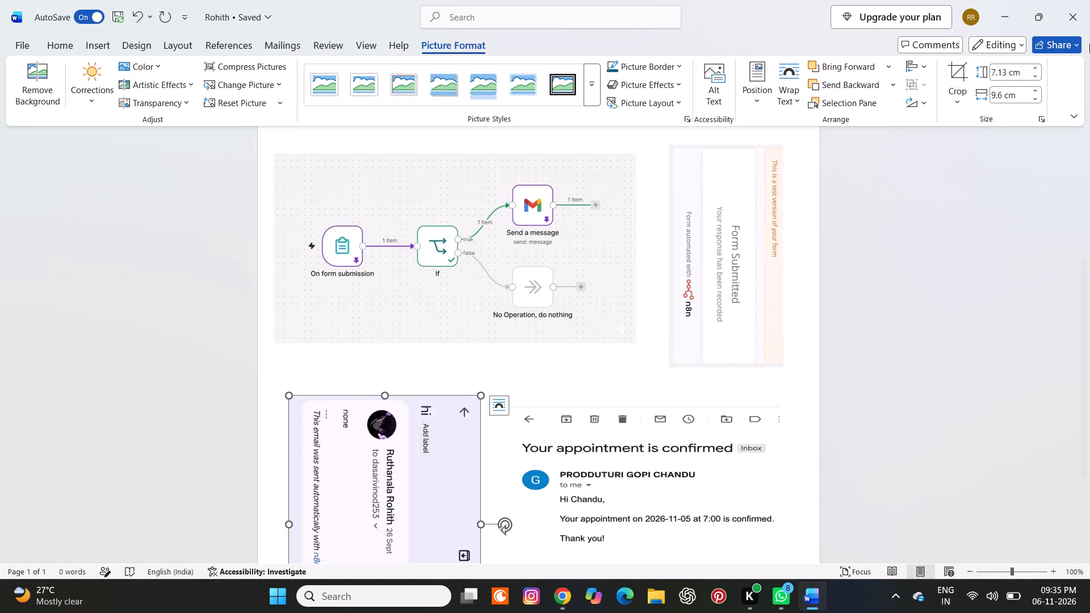
Save the Rohith document.
{"action": "key", "text": "ctrl+s"}
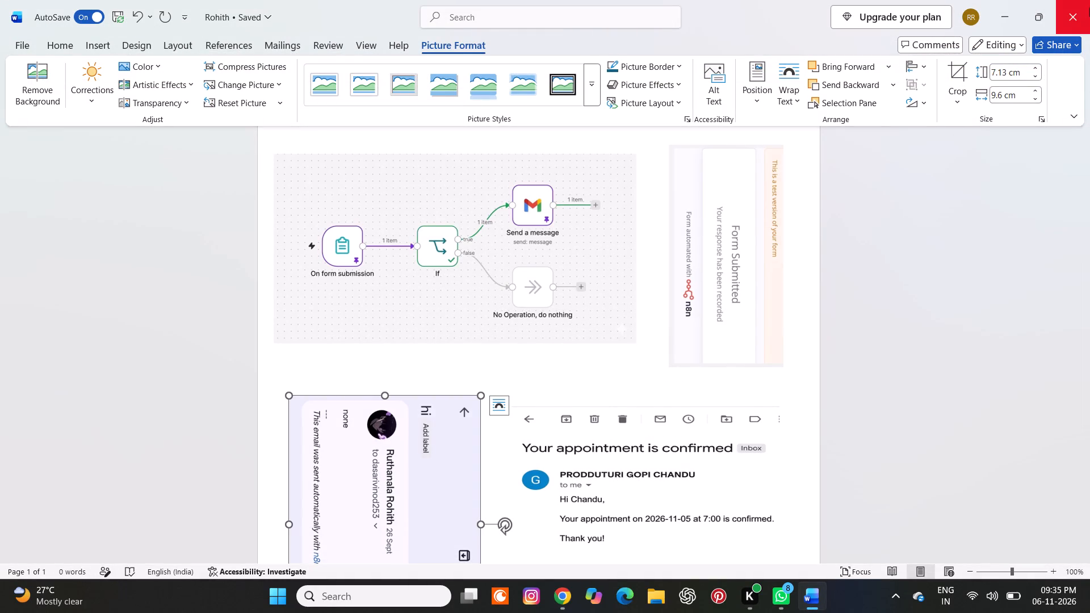
Enlarge the form-submission workflow picture in proportion from its lower-right corner to about 7.41 by 14.18 cm.
{"action": "scroll", "coordinate": [672, 306], "scroll_direction": "up", "scroll_amount": 8}
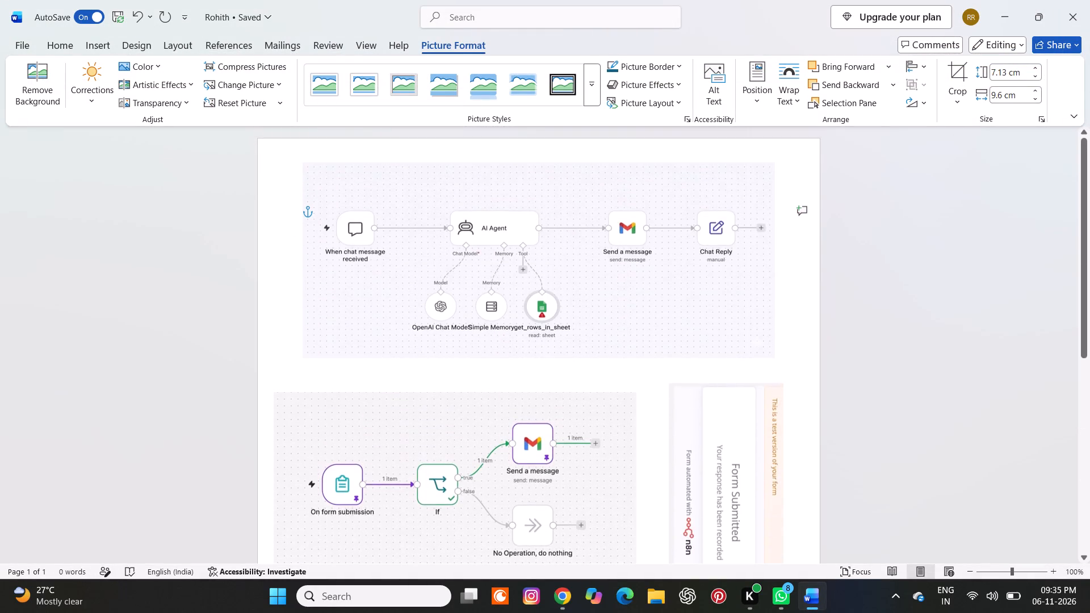
{"action": "scroll", "coordinate": [690, 265], "scroll_direction": "down", "scroll_amount": 9}
{"action": "left_click", "coordinate": [603, 251]}
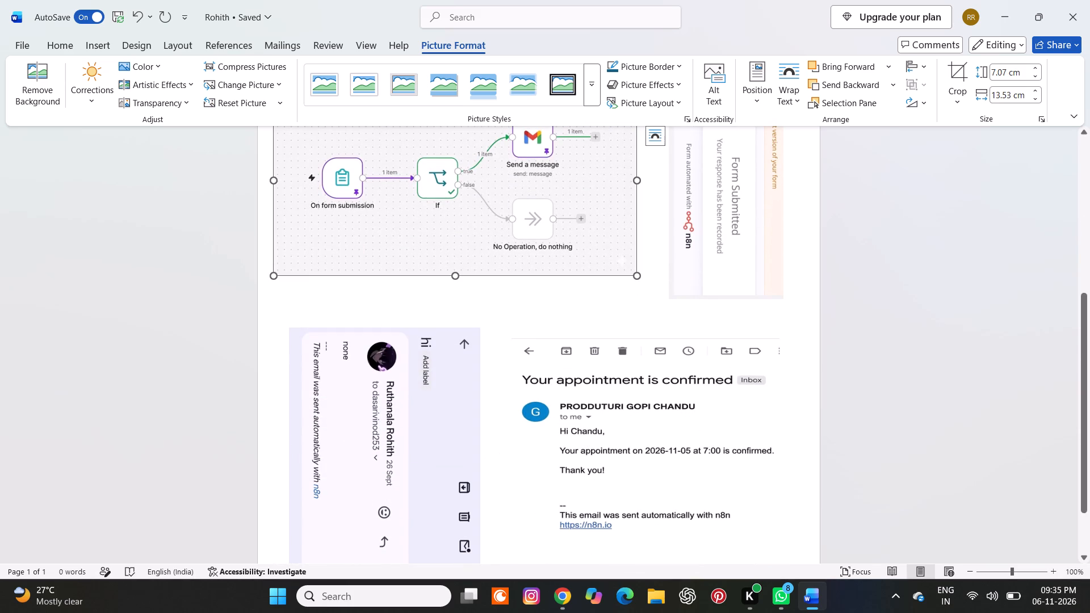
{"action": "left_click", "coordinate": [634, 271]}
{"action": "left_click_drag", "start_coordinate": [635, 273], "coordinate": [651, 284]}
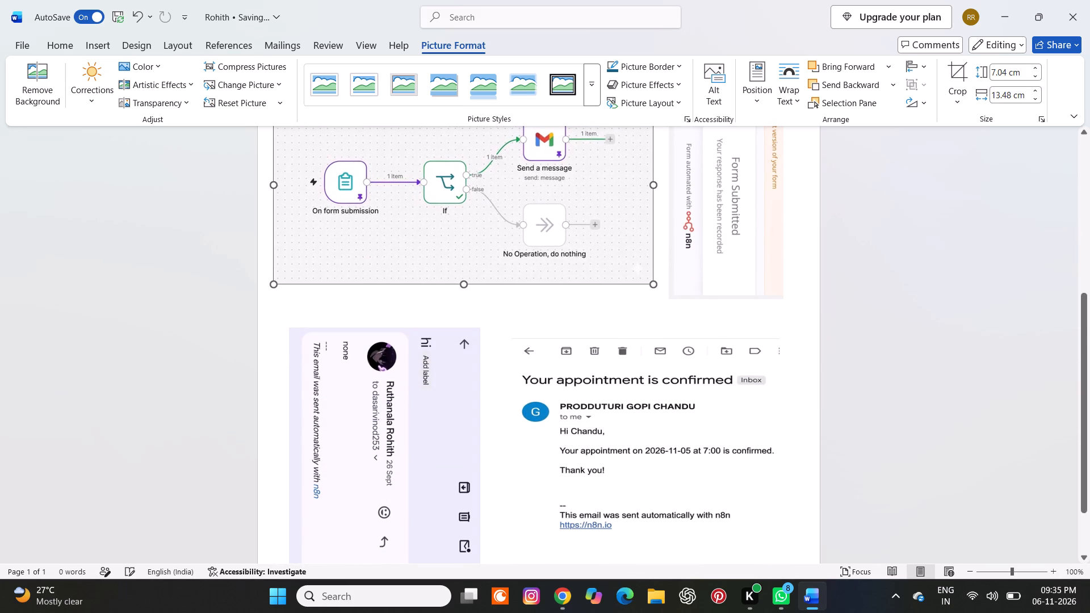
{"action": "left_click_drag", "start_coordinate": [651, 284], "coordinate": [652, 285]}
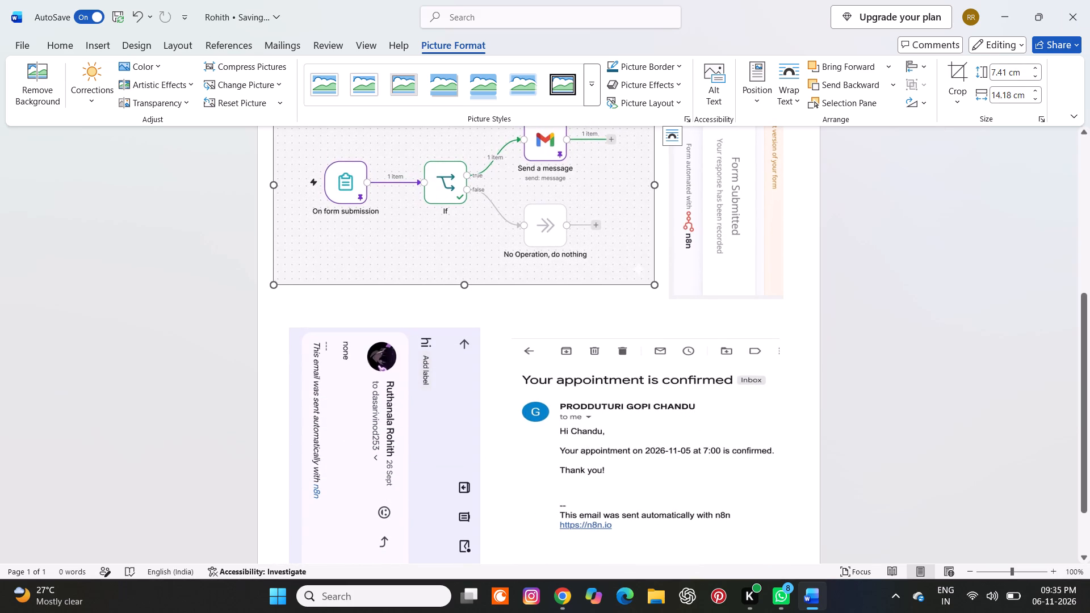
Save the document with the enlarged form-submission workflow picture.
{"action": "key", "text": "ctrl+s"}
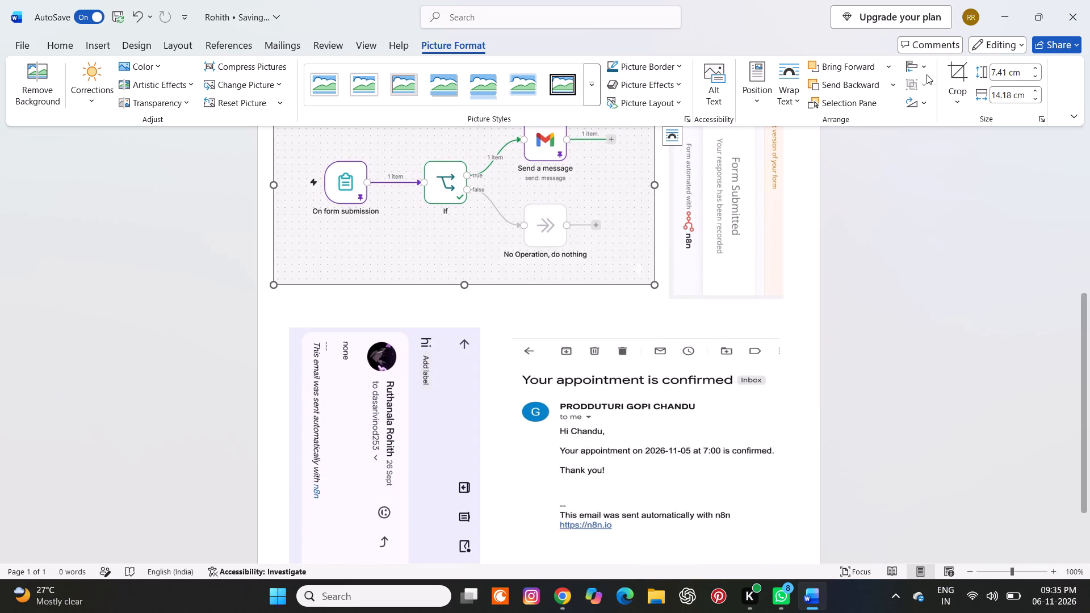
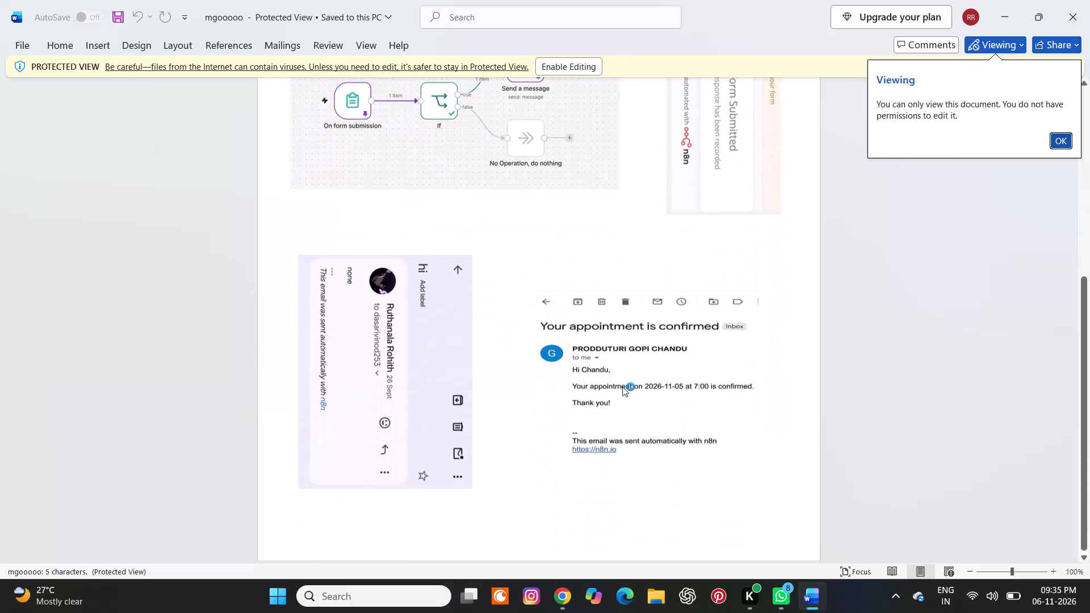
Check the workflow pictures in the upper part of the protected mgooooo document.
{"action": "scroll", "coordinate": [622, 387], "scroll_direction": "up", "scroll_amount": 15}
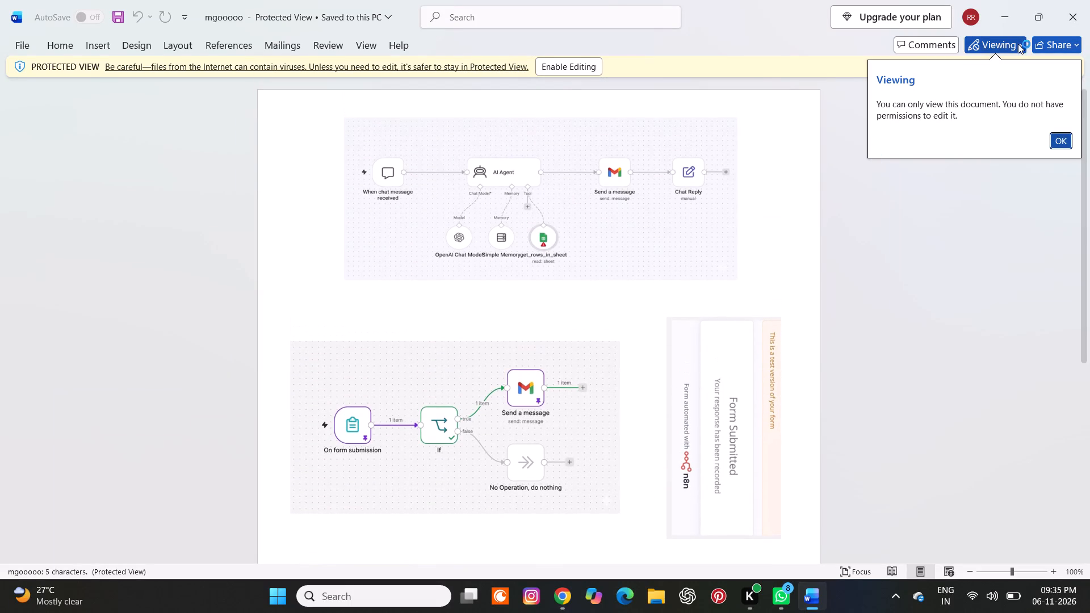
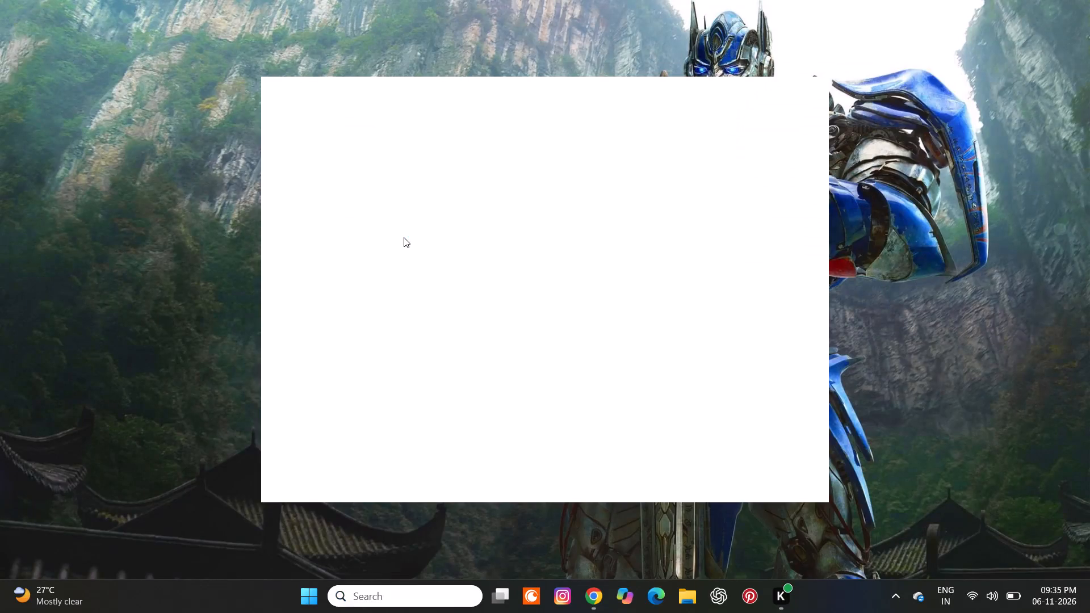
Open the recent document Rohith and review the picture layout down its whole page.
{"action": "double_click", "coordinate": [210, 350]}
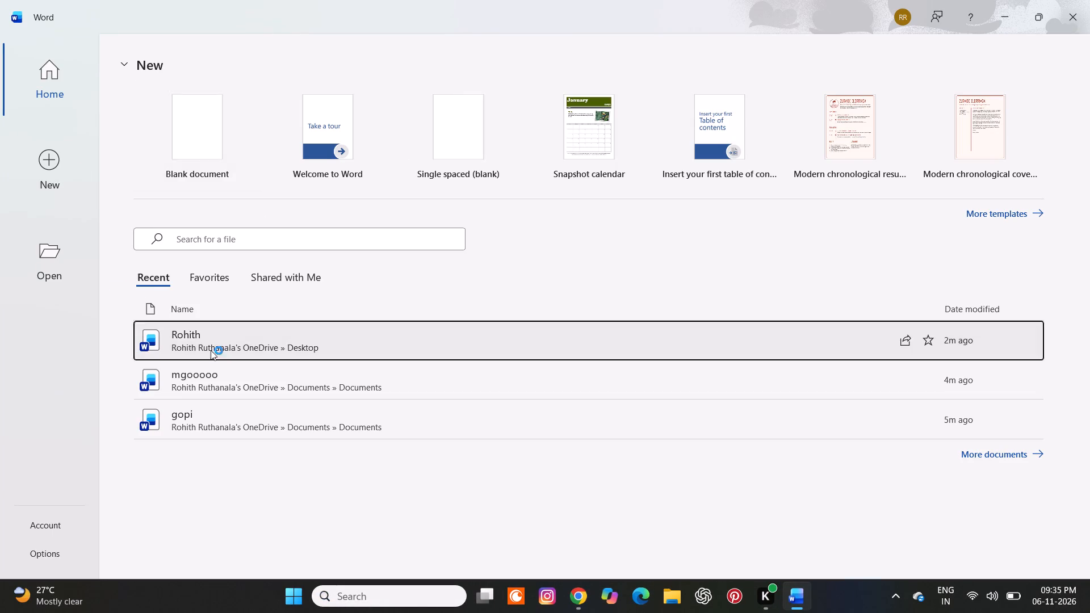
{"action": "scroll", "coordinate": [393, 340], "scroll_direction": "down", "scroll_amount": 6}
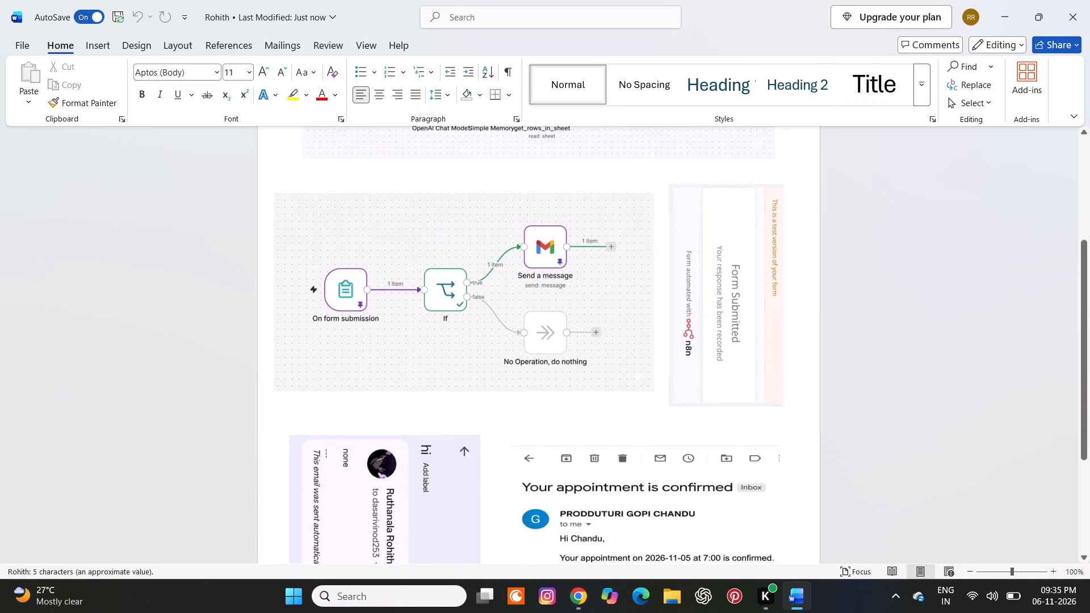
{"action": "scroll", "coordinate": [395, 330], "scroll_direction": "up", "scroll_amount": 8}
{"action": "scroll", "coordinate": [396, 305], "scroll_direction": "down", "scroll_amount": 11}
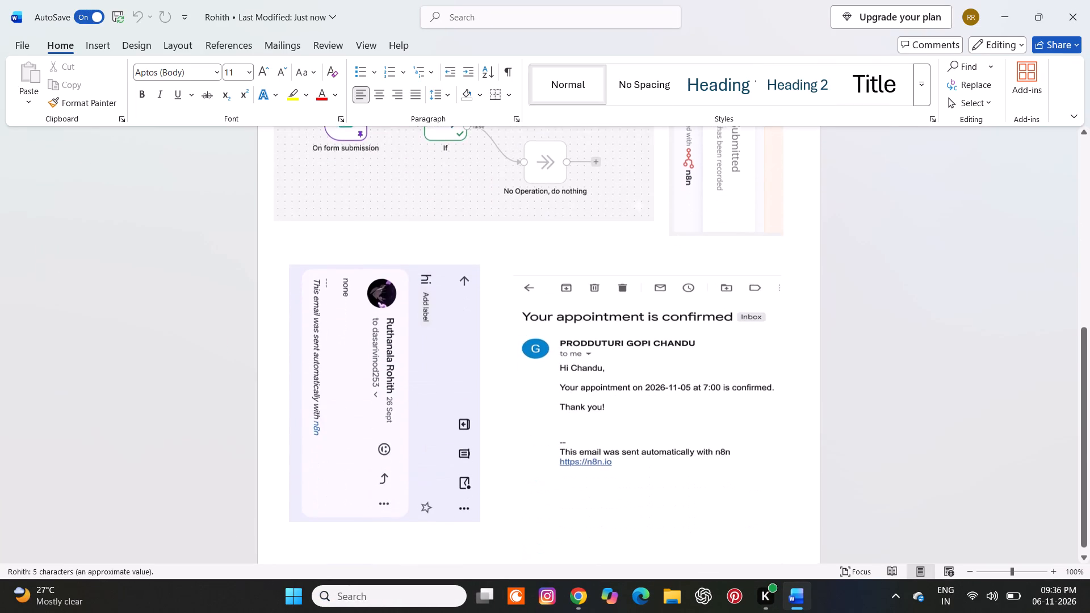
{"action": "scroll", "coordinate": [400, 297], "scroll_direction": "up", "scroll_amount": 11}
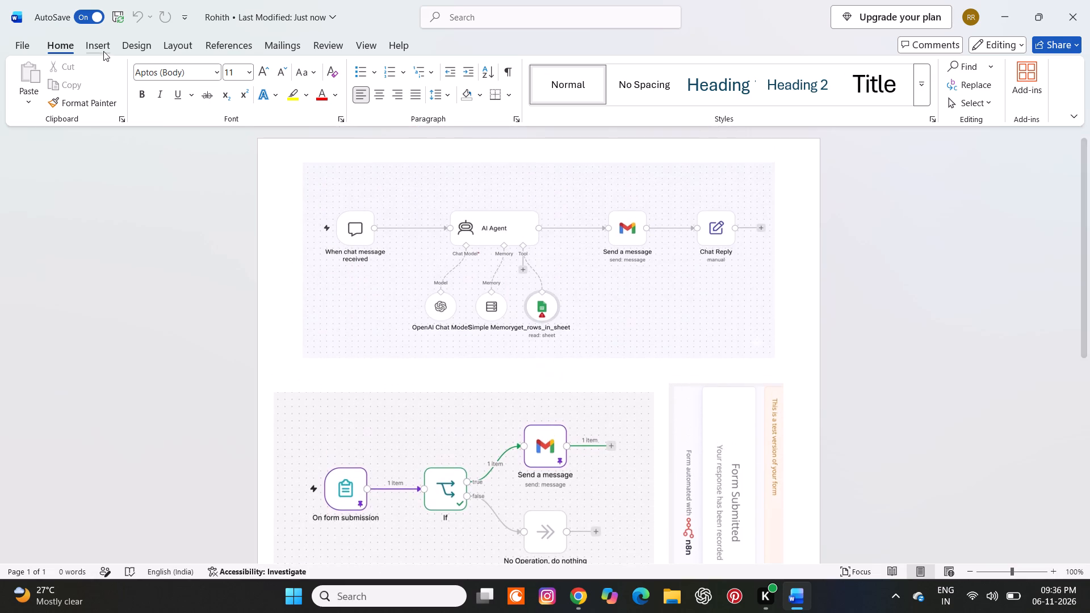
Export the document as a PDF named Rohith to the Desktop, optimized as Standard and set to open after publishing.
{"action": "left_click", "coordinate": [31, 41]}
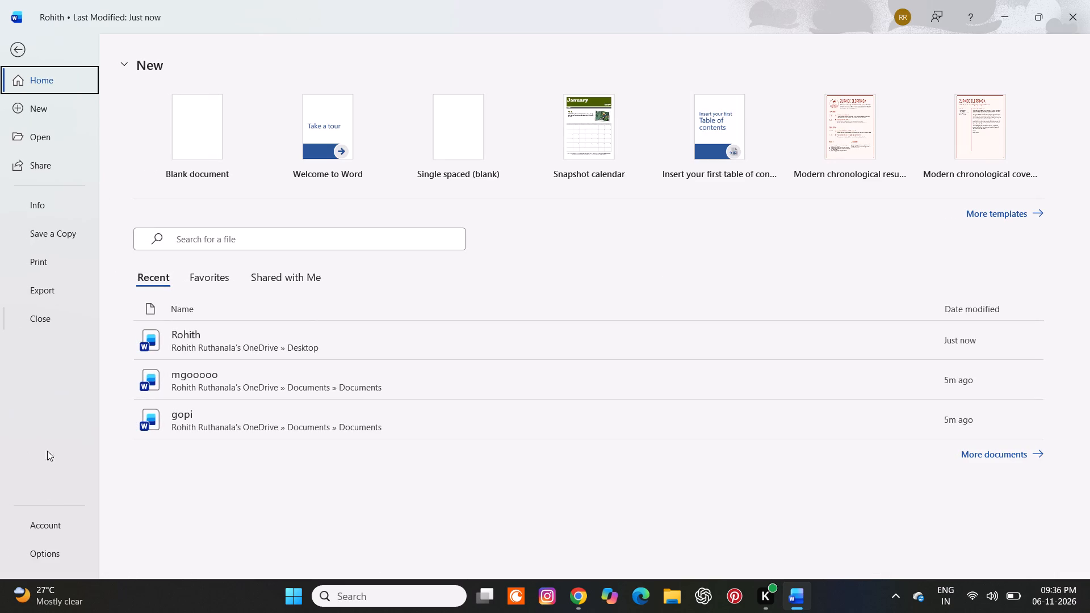
{"action": "left_click", "coordinate": [42, 294]}
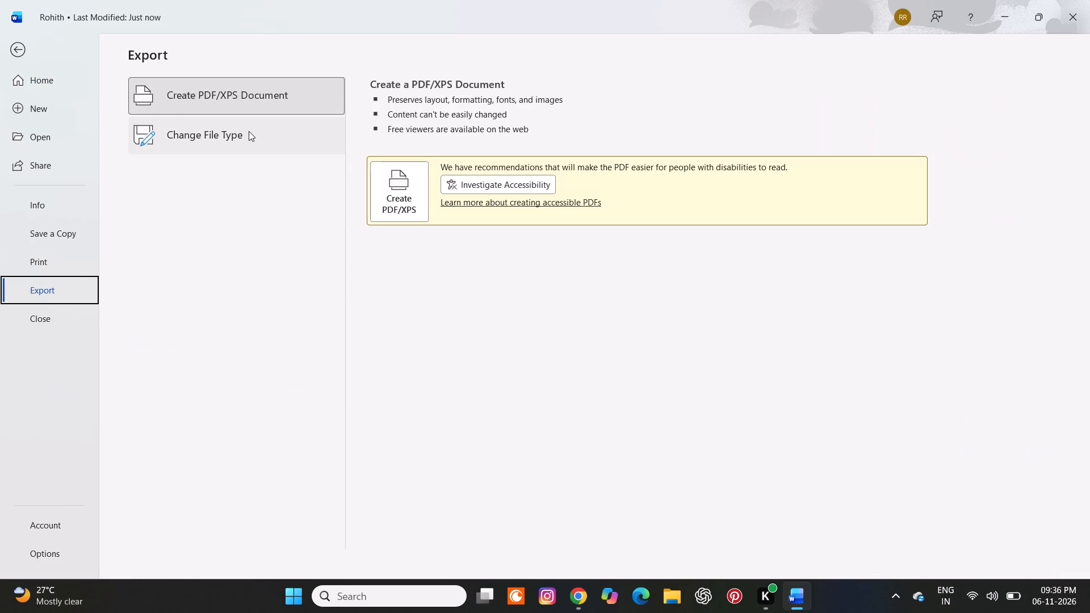
{"action": "left_click", "coordinate": [249, 131]}
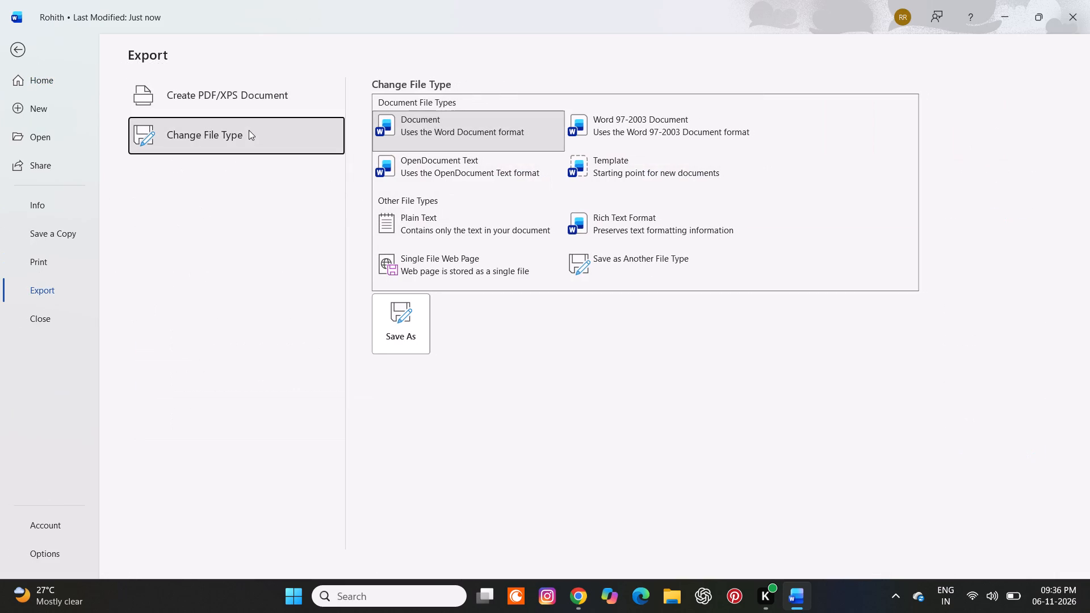
{"action": "left_click", "coordinate": [251, 114]}
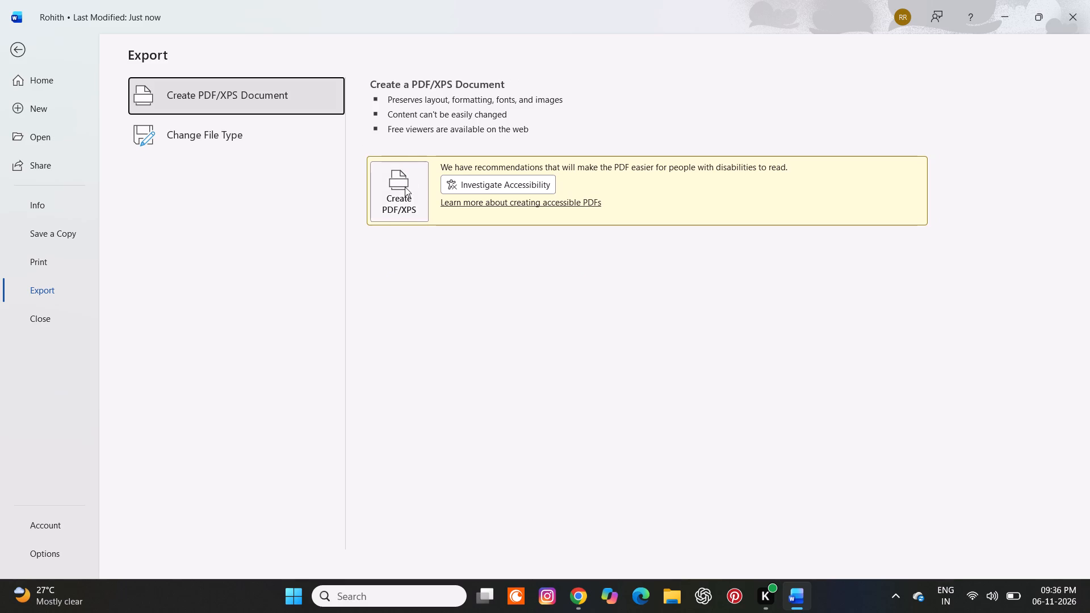
{"action": "left_click", "coordinate": [405, 187]}
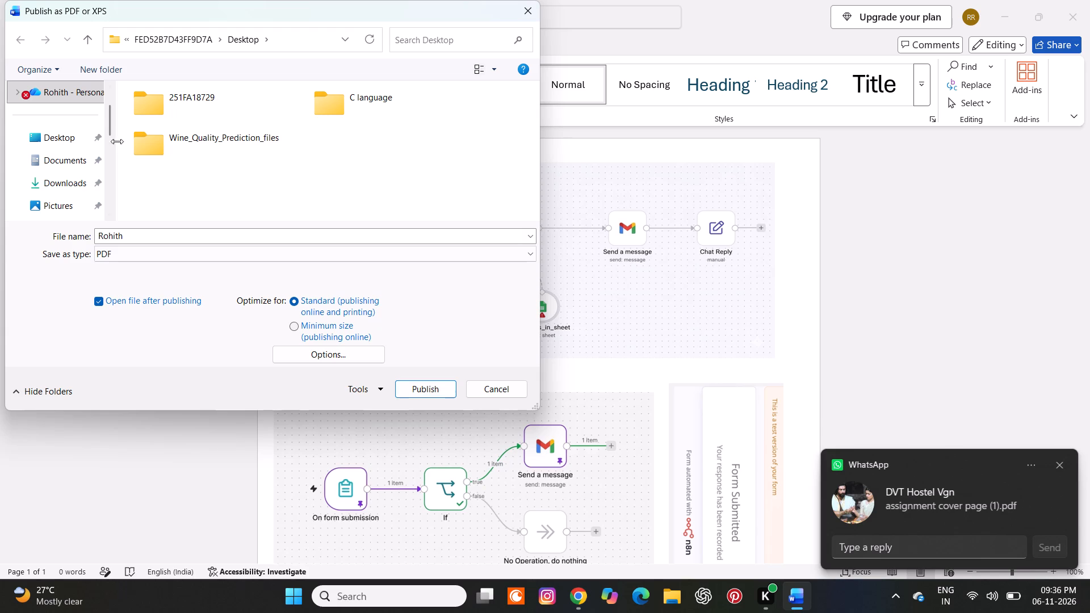
{"action": "left_click", "coordinate": [78, 129]}
{"action": "left_click", "coordinate": [417, 385]}
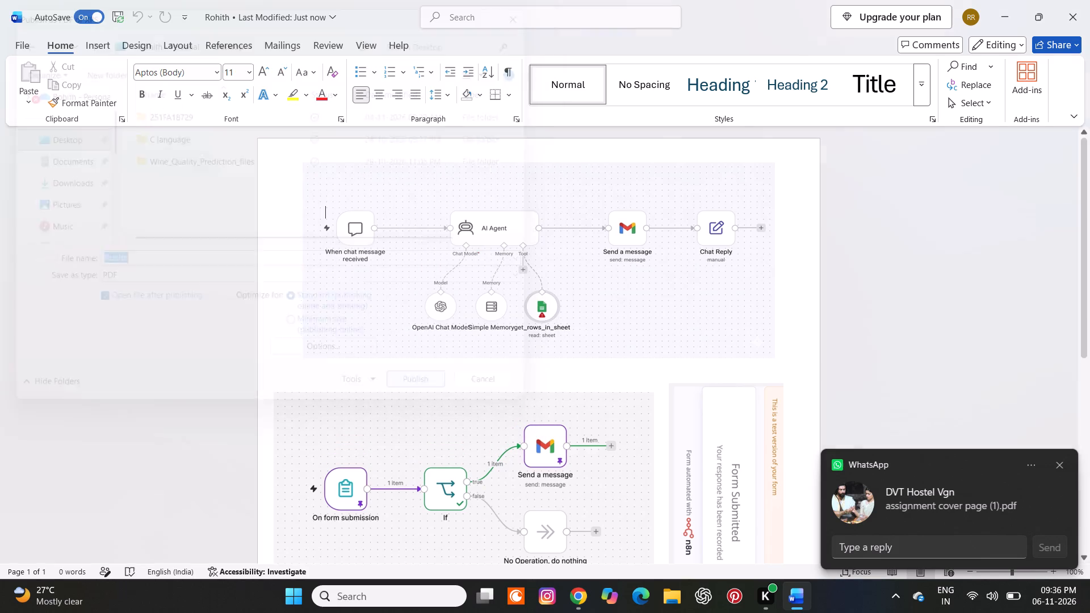
{"action": "left_click", "coordinate": [1005, 29]}
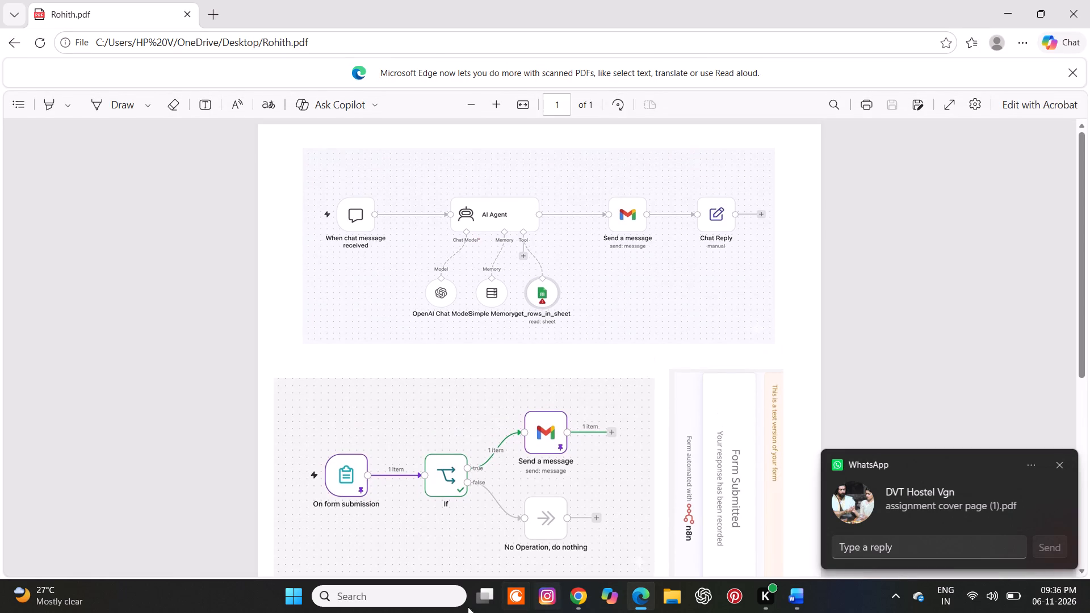
Bring up the Windows app launcher from the published PDF's view.
{"action": "left_click", "coordinate": [297, 605]}
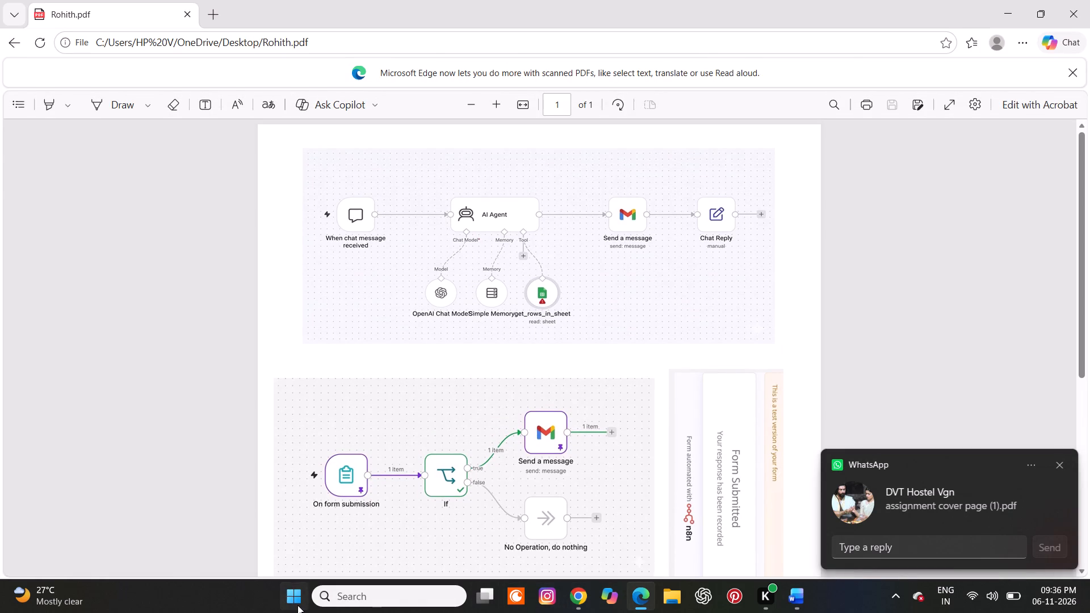